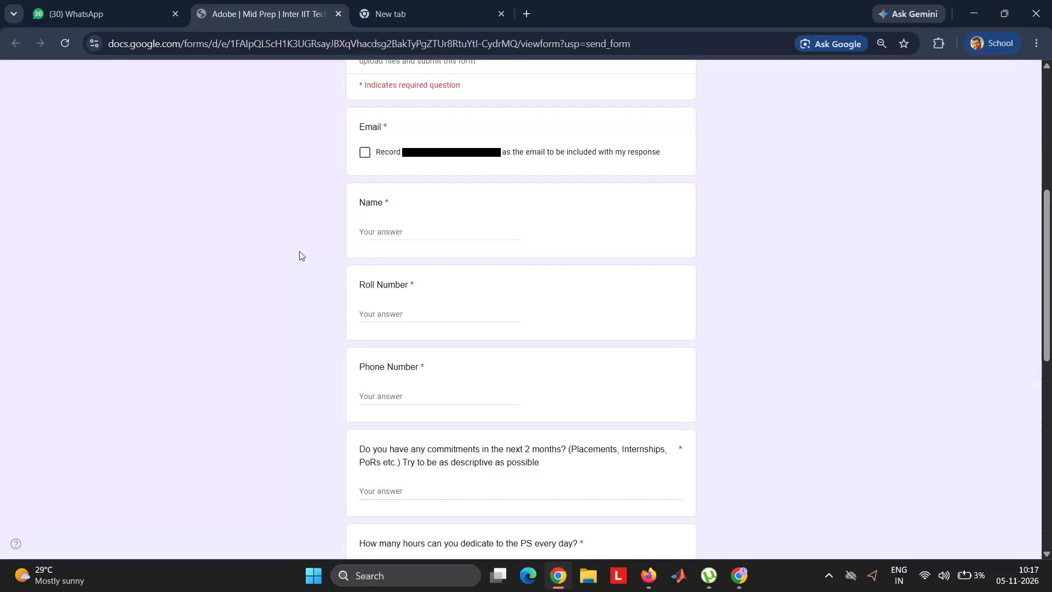
Advance the restored Adobe Mid Prep form to its Product Application section.
{"action": "scroll", "coordinate": [478, 254], "scroll_direction": "up", "scroll_amount": 3}
{"action": "scroll", "coordinate": [478, 254], "scroll_direction": "down", "scroll_amount": 11}
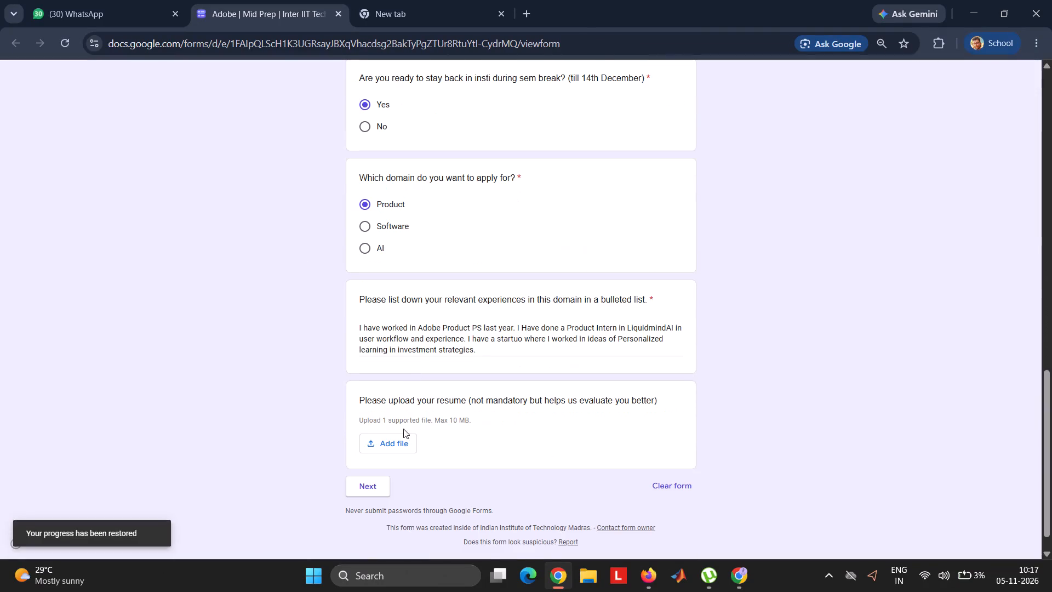
{"action": "left_click", "coordinate": [386, 476]}
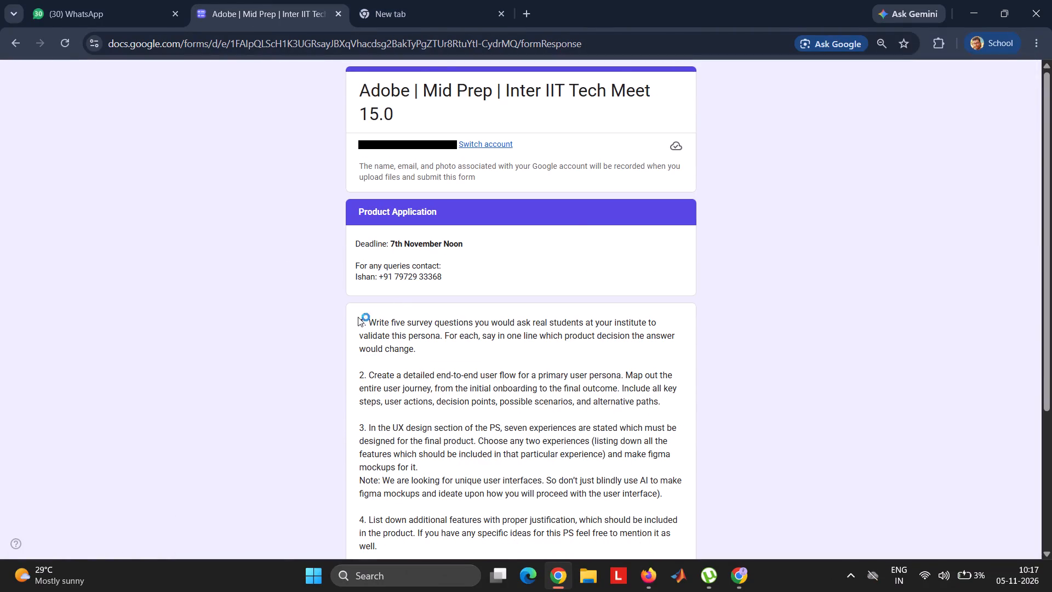
Select the text of questions 1 and 2, covering the survey questions and the end-to-end user flow.
{"action": "left_click_drag", "start_coordinate": [358, 317], "coordinate": [552, 356]}
{"action": "scroll", "coordinate": [416, 419], "scroll_direction": "down", "scroll_amount": 1}
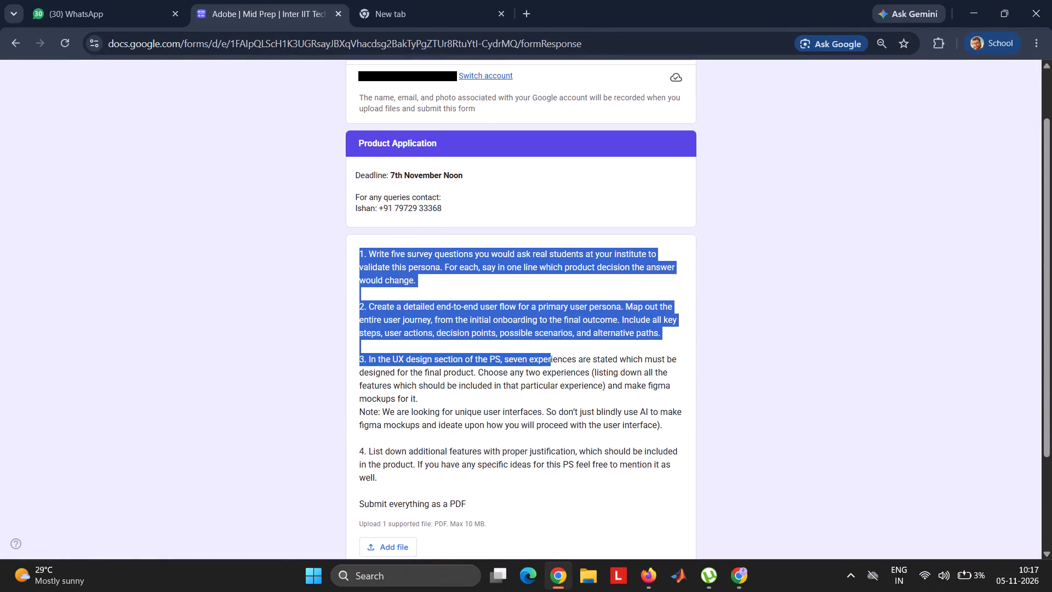
{"action": "left_click_drag", "start_coordinate": [552, 356], "coordinate": [667, 338]}
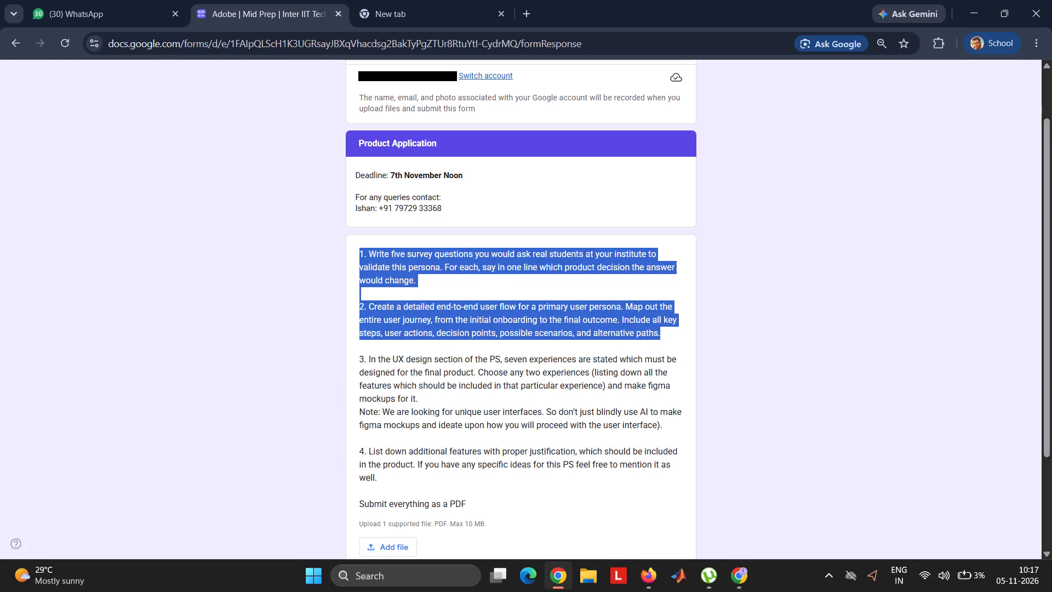
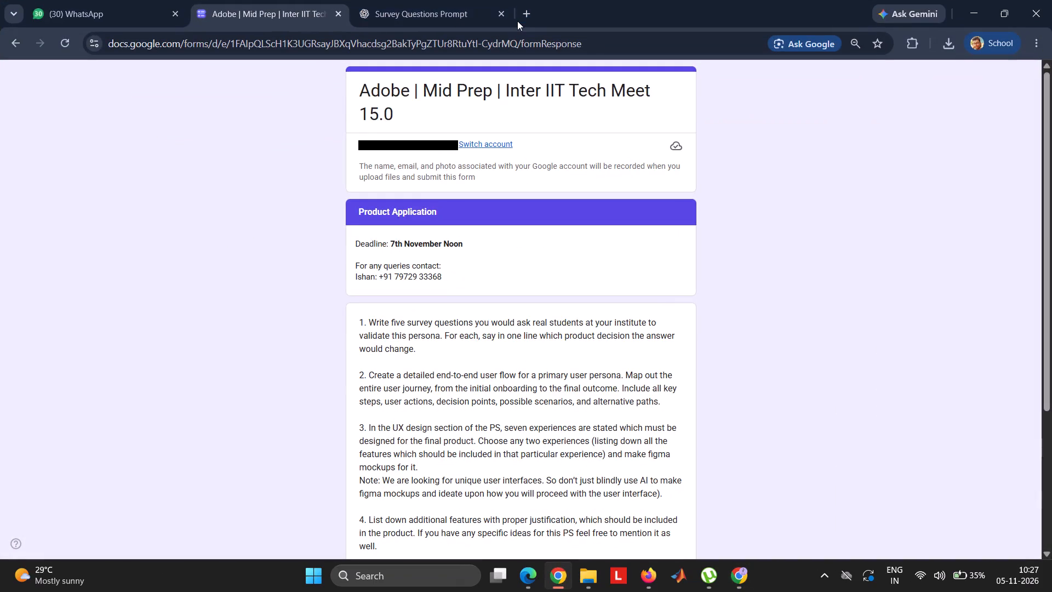
{"action": "left_click", "coordinate": [528, 16]}
{"action": "type", "text": "can"}
{"action": "key", "text": "Return"}
{"action": "left_click", "coordinate": [190, 0]}
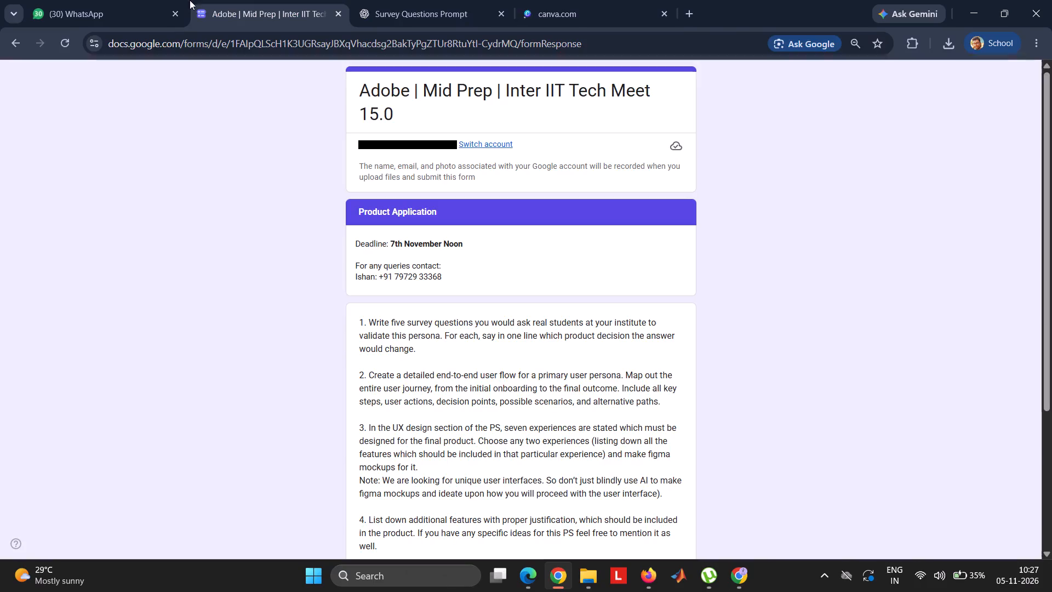
{"action": "left_click", "coordinate": [515, 0]}
{"action": "left_click", "coordinate": [739, 591]}
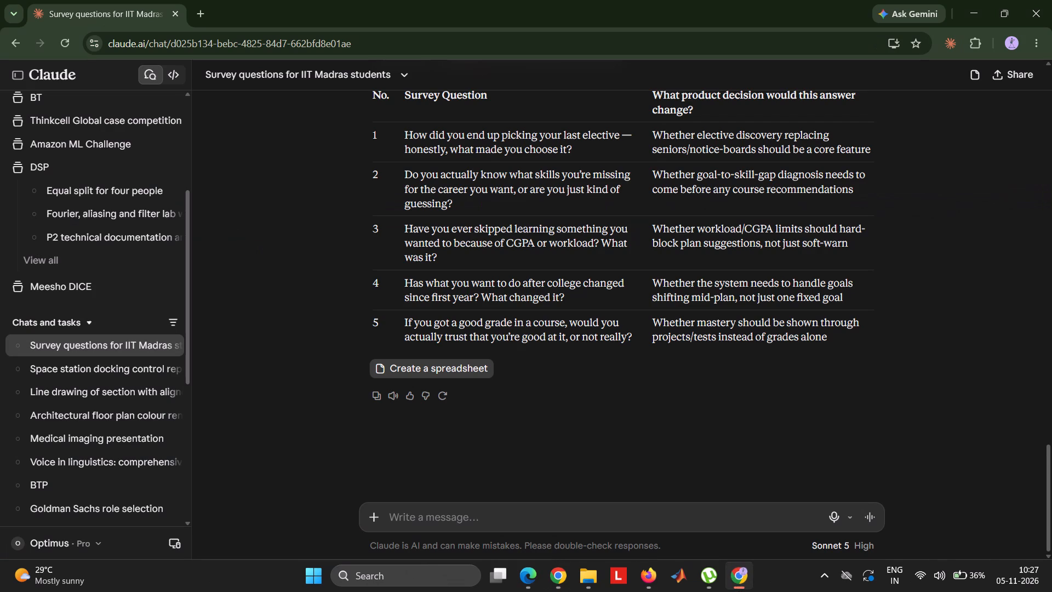
{"action": "left_click", "coordinate": [571, 582]}
{"action": "left_click", "coordinate": [559, 573]}
Create a new blank presentation in Canva and bring it into view.
{"action": "scroll", "coordinate": [232, 334], "scroll_direction": "down", "scroll_amount": 1}
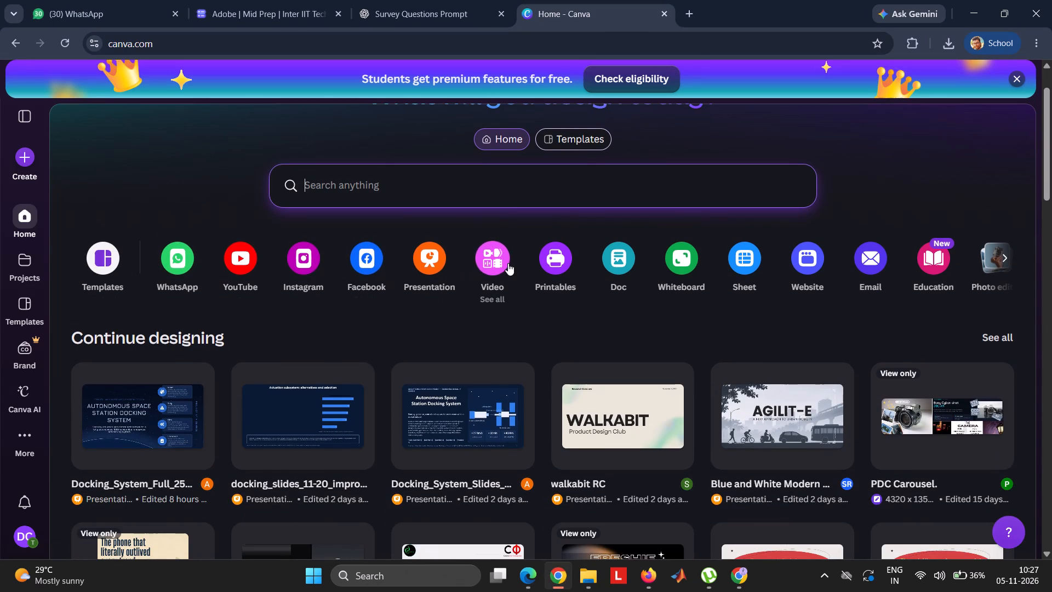
{"action": "left_click", "coordinate": [430, 265]}
{"action": "left_click_drag", "start_coordinate": [561, 0], "coordinate": [557, 19]}
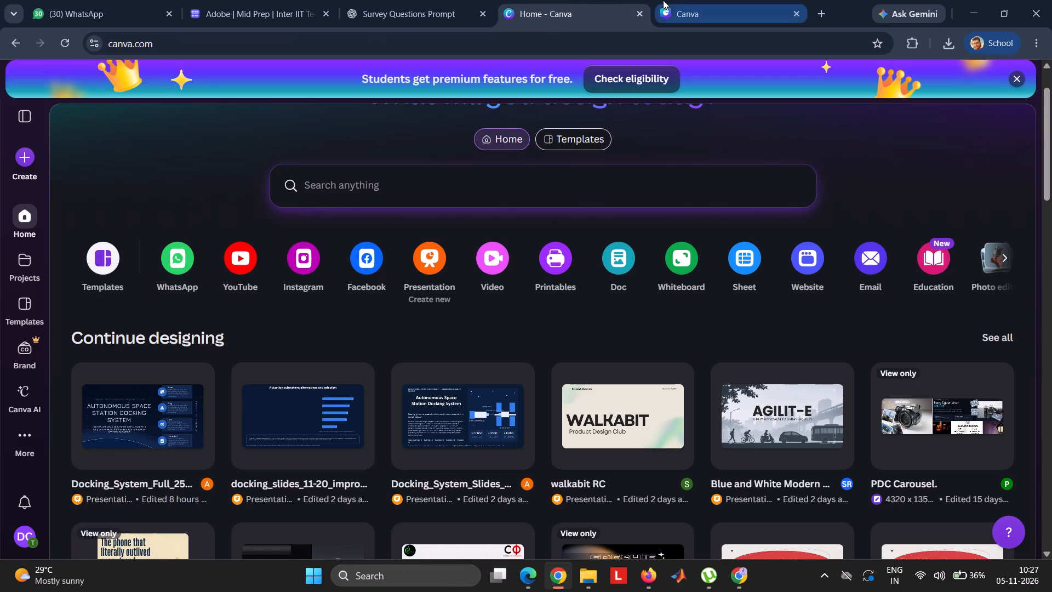
{"action": "left_click", "coordinate": [671, 0]}
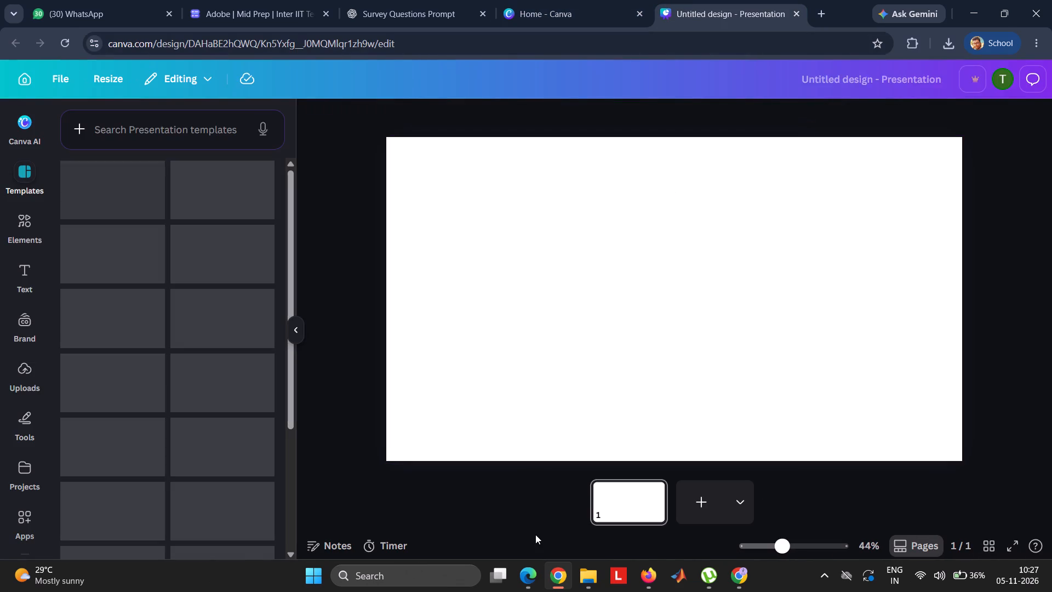
Preview the pages of the Gray Red Typography Creative Portfolio template and return to the template list.
{"action": "left_click", "coordinate": [236, 231]}
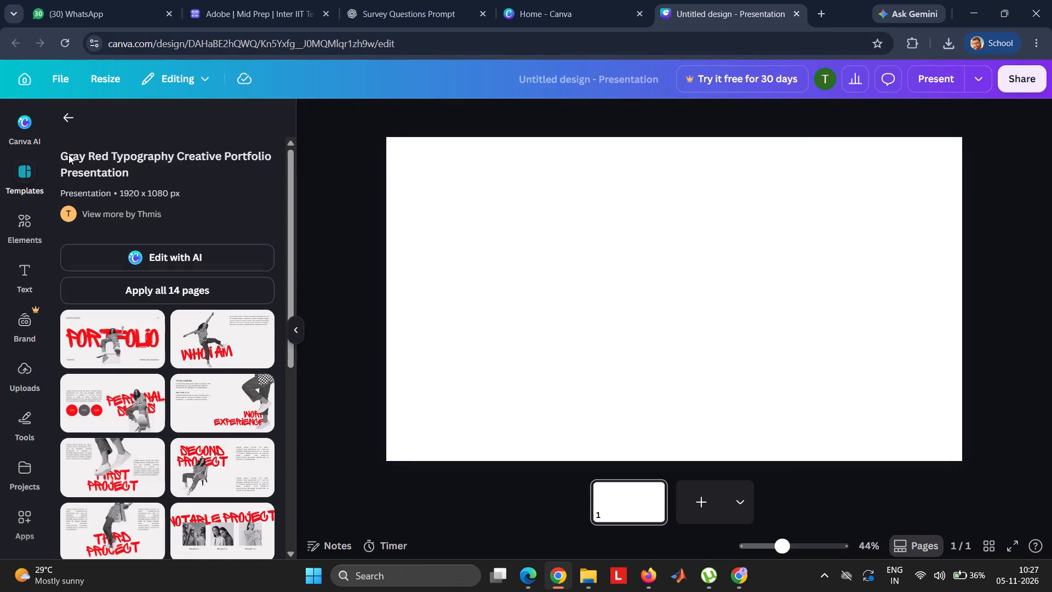
{"action": "left_click", "coordinate": [72, 120]}
{"action": "scroll", "coordinate": [301, 315], "scroll_direction": "down", "scroll_amount": 1}
{"action": "scroll", "coordinate": [139, 241], "scroll_direction": "up", "scroll_amount": 3}
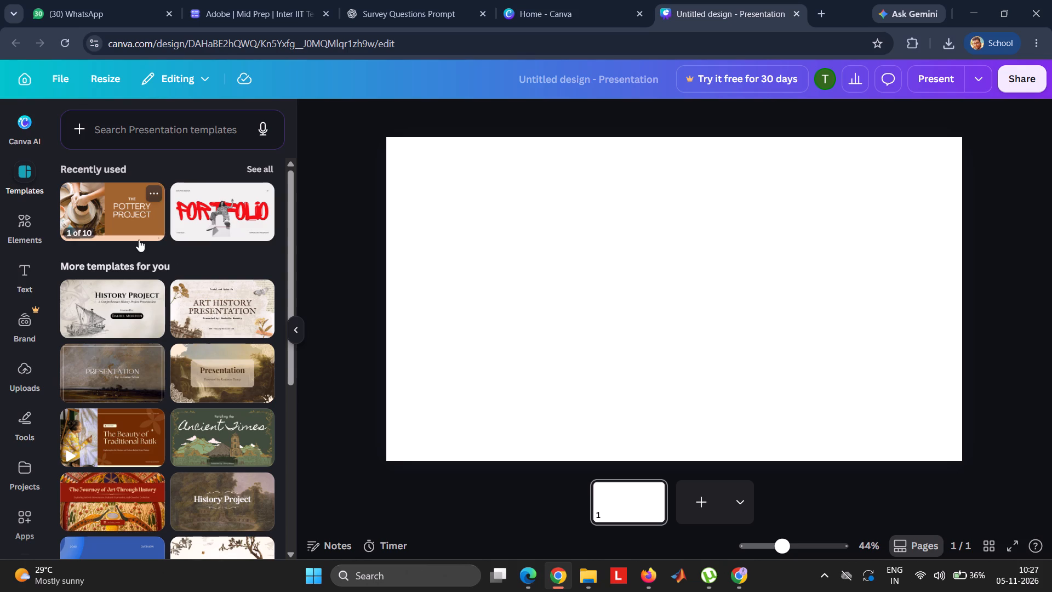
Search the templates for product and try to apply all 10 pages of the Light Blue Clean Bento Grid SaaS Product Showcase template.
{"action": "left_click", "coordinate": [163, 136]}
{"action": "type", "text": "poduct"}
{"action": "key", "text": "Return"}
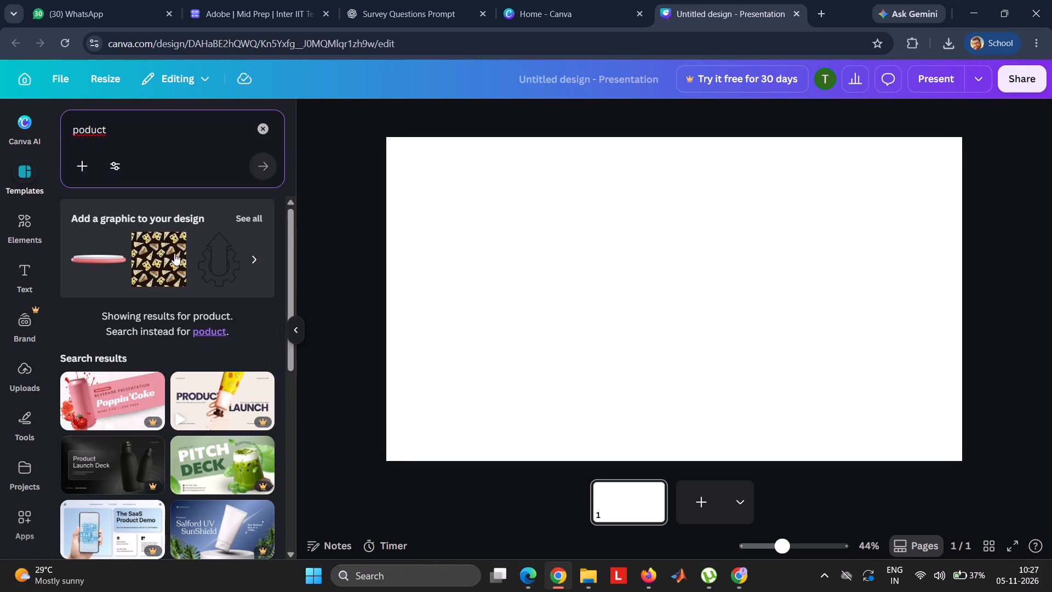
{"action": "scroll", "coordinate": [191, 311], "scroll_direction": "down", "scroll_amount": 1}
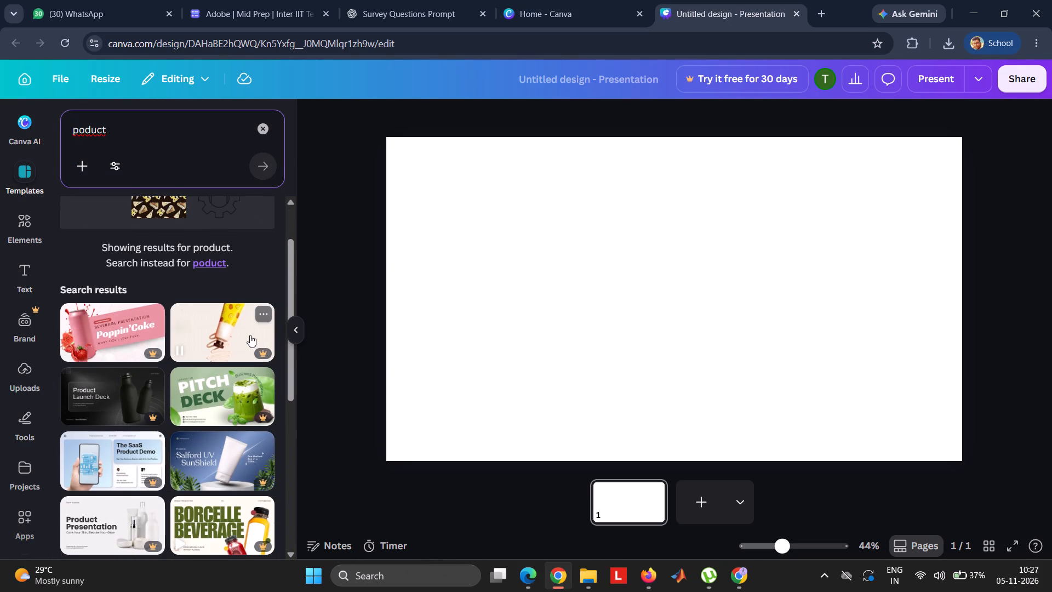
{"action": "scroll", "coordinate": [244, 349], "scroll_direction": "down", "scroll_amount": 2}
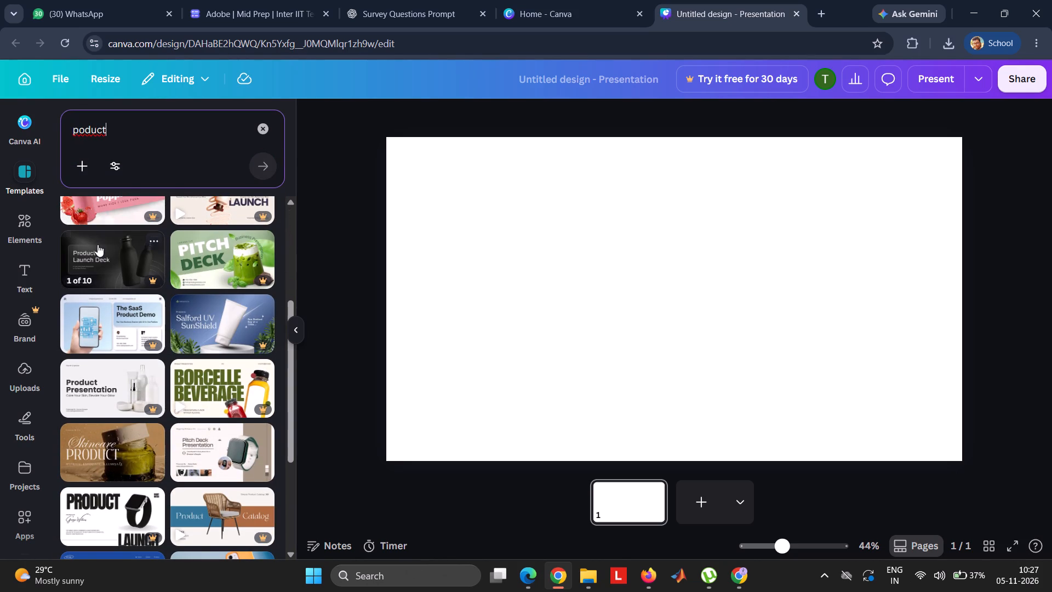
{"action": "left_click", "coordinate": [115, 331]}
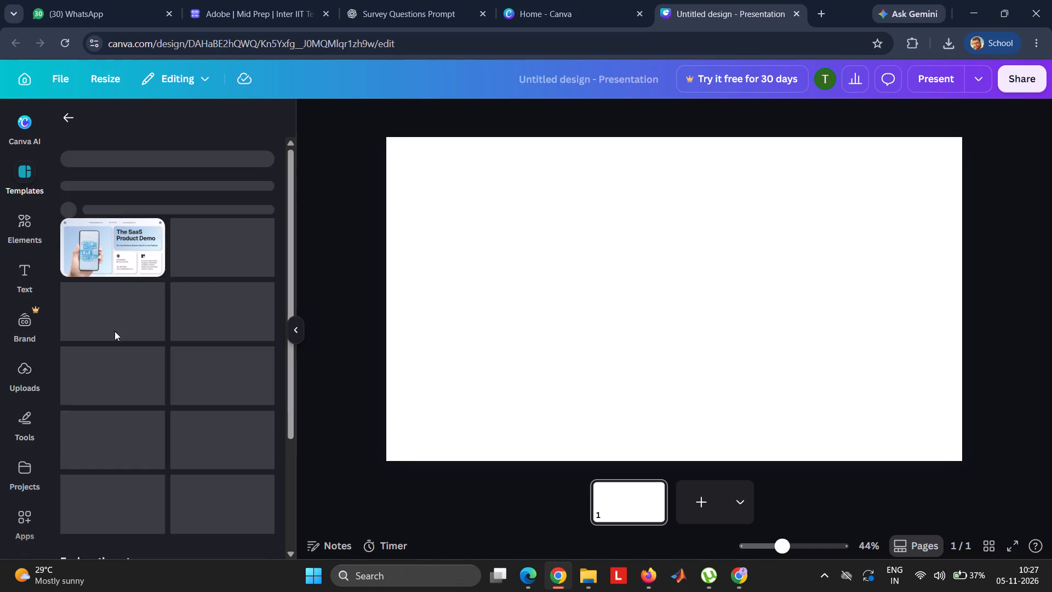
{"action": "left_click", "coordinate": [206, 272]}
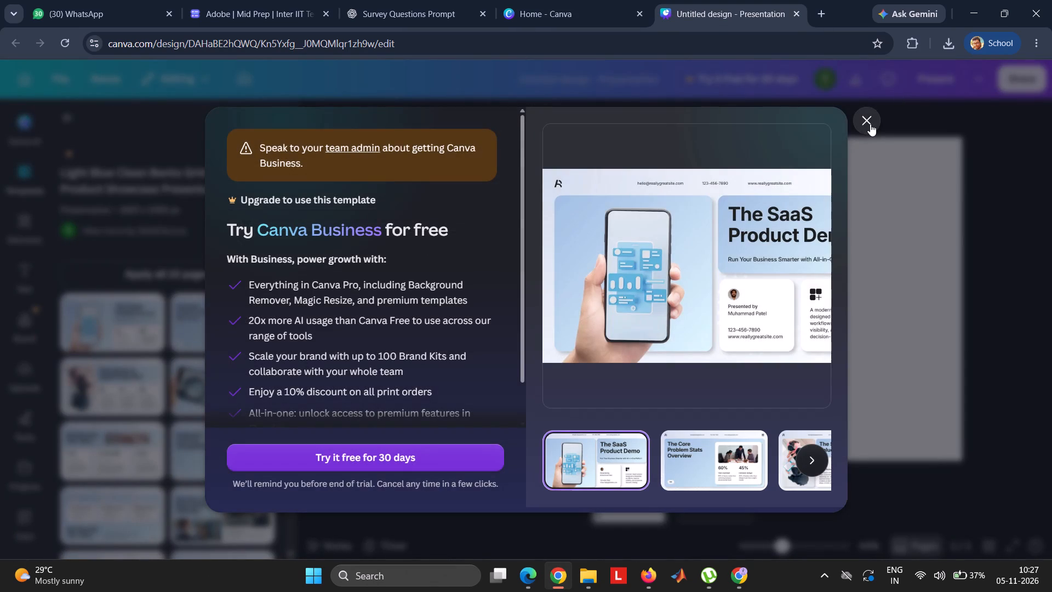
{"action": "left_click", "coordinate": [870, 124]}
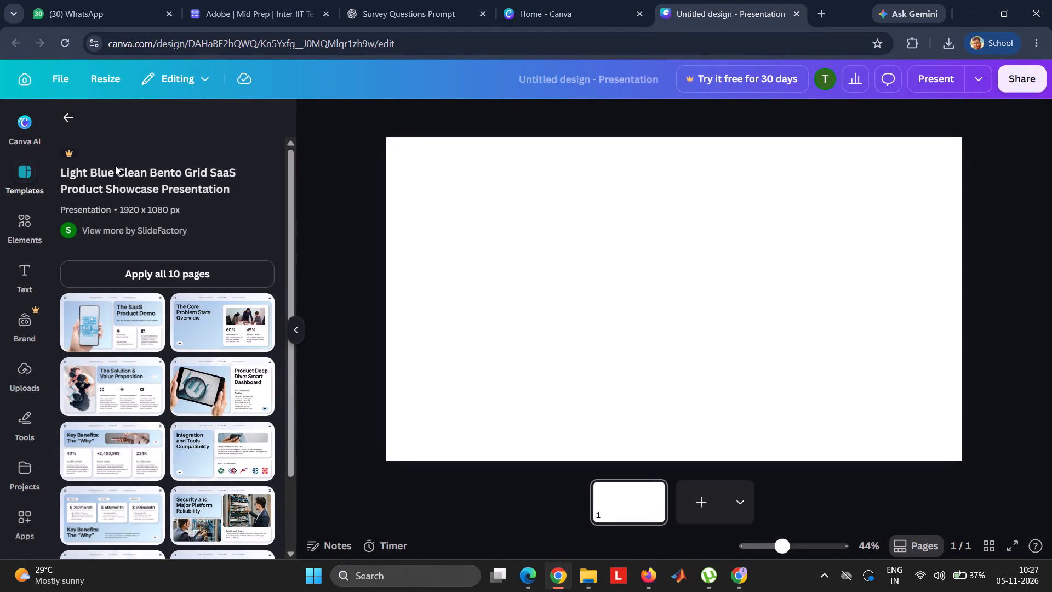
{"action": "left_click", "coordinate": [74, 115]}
Look through the remaining product templates, clear the search and check the recently used and suggested templates.
{"action": "scroll", "coordinate": [264, 375], "scroll_direction": "up", "scroll_amount": 3}
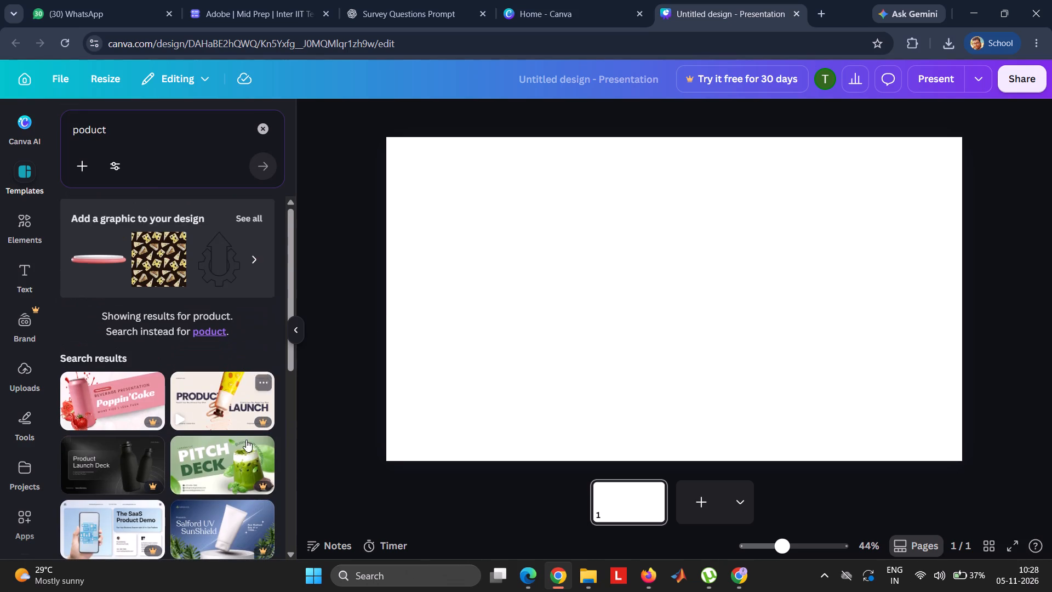
{"action": "scroll", "coordinate": [241, 453], "scroll_direction": "down", "scroll_amount": 5}
{"action": "scroll", "coordinate": [138, 361], "scroll_direction": "up", "scroll_amount": 7}
{"action": "scroll", "coordinate": [195, 445], "scroll_direction": "down", "scroll_amount": 9}
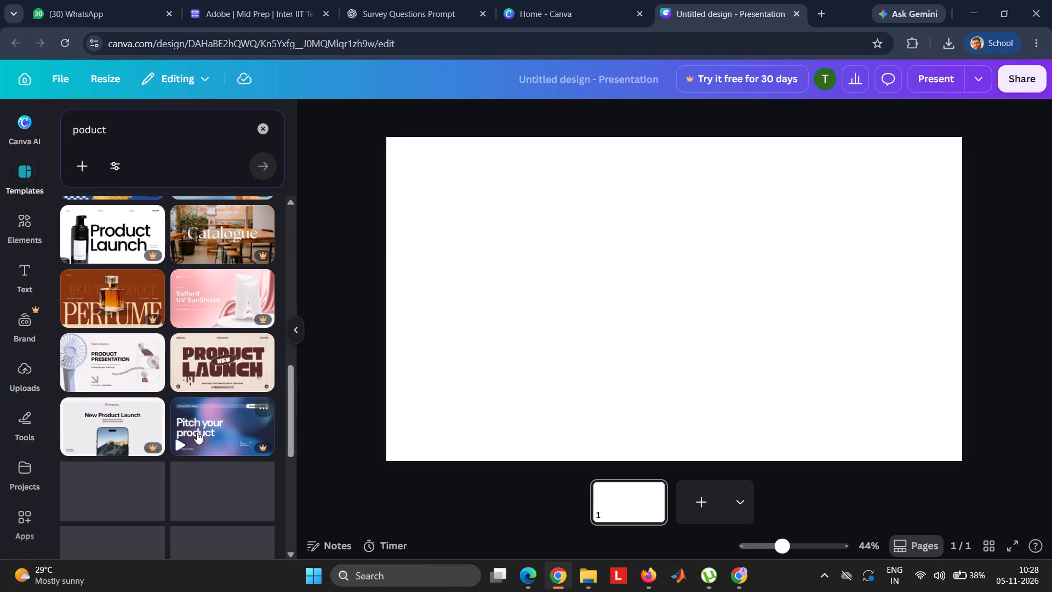
{"action": "scroll", "coordinate": [285, 371], "scroll_direction": "down", "scroll_amount": 5}
{"action": "scroll", "coordinate": [283, 375], "scroll_direction": "up", "scroll_amount": 1}
{"action": "scroll", "coordinate": [165, 331], "scroll_direction": "up", "scroll_amount": 10}
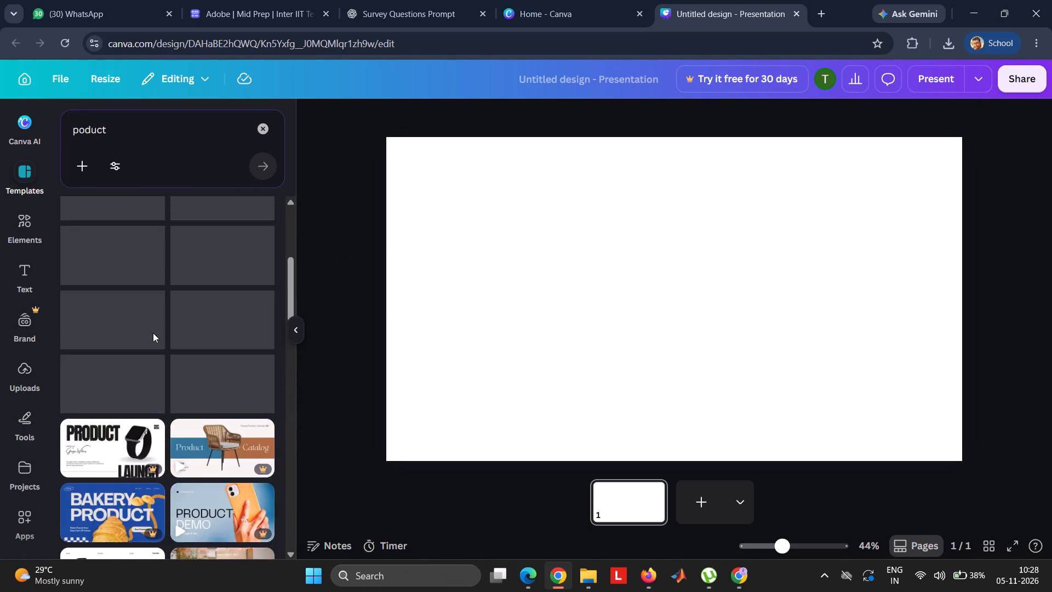
{"action": "scroll", "coordinate": [153, 333], "scroll_direction": "up", "scroll_amount": 2}
{"action": "left_click", "coordinate": [266, 137]}
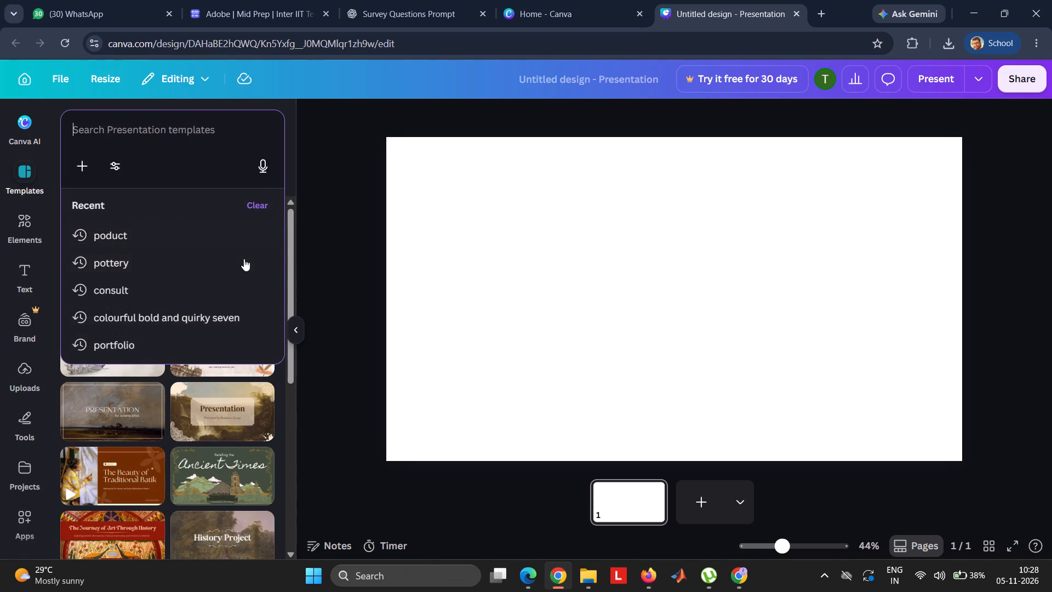
{"action": "left_click", "coordinate": [328, 242]}
{"action": "scroll", "coordinate": [208, 373], "scroll_direction": "down", "scroll_amount": 3}
{"action": "scroll", "coordinate": [207, 373], "scroll_direction": "up", "scroll_amount": 5}
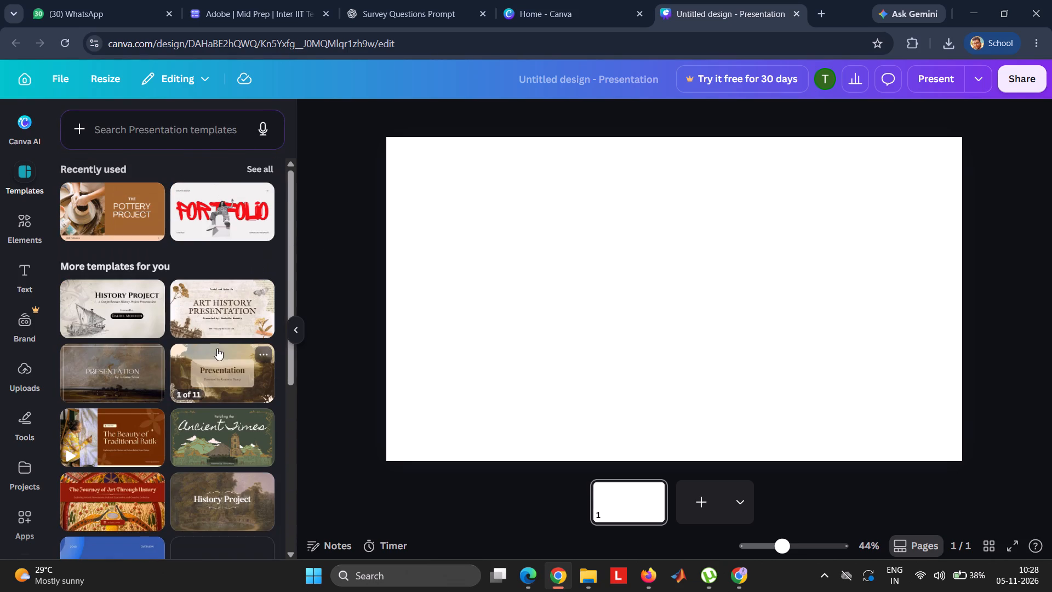
{"action": "left_click", "coordinate": [231, 131]}
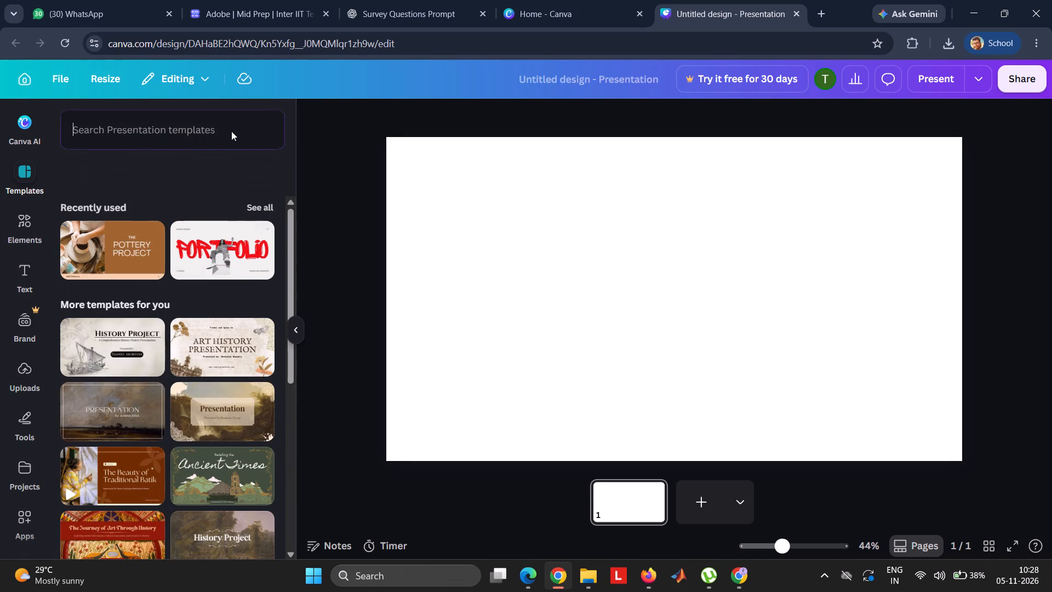
{"action": "left_click", "coordinate": [335, 278]}
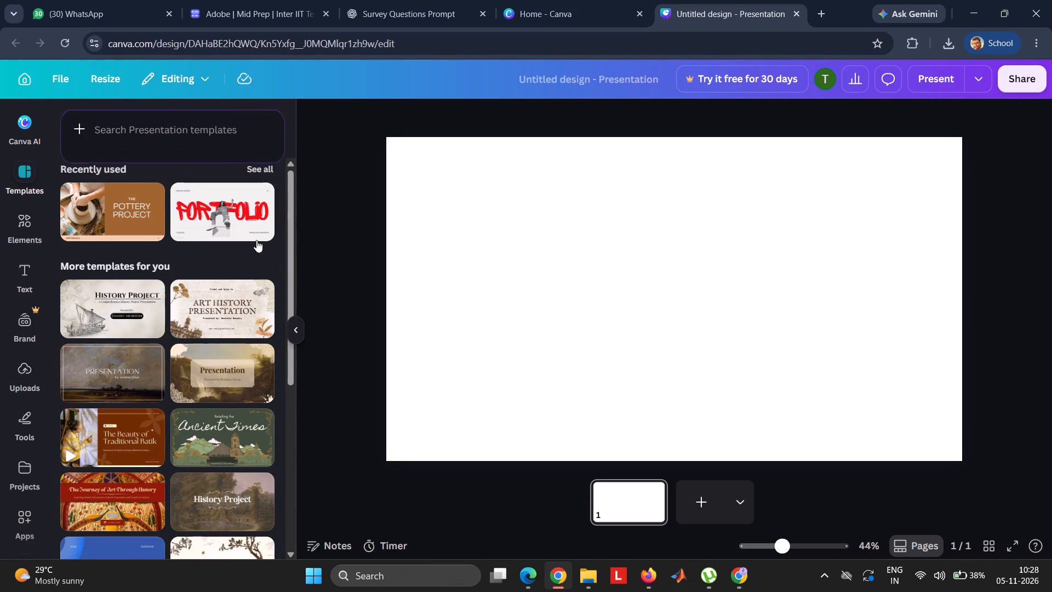
Apply all 14 pages of the Gray Red Typography Creative Portfolio template and select the PORTFOLIO title on page 1.
{"action": "left_click", "coordinate": [239, 220]}
{"action": "left_click", "coordinate": [197, 289]}
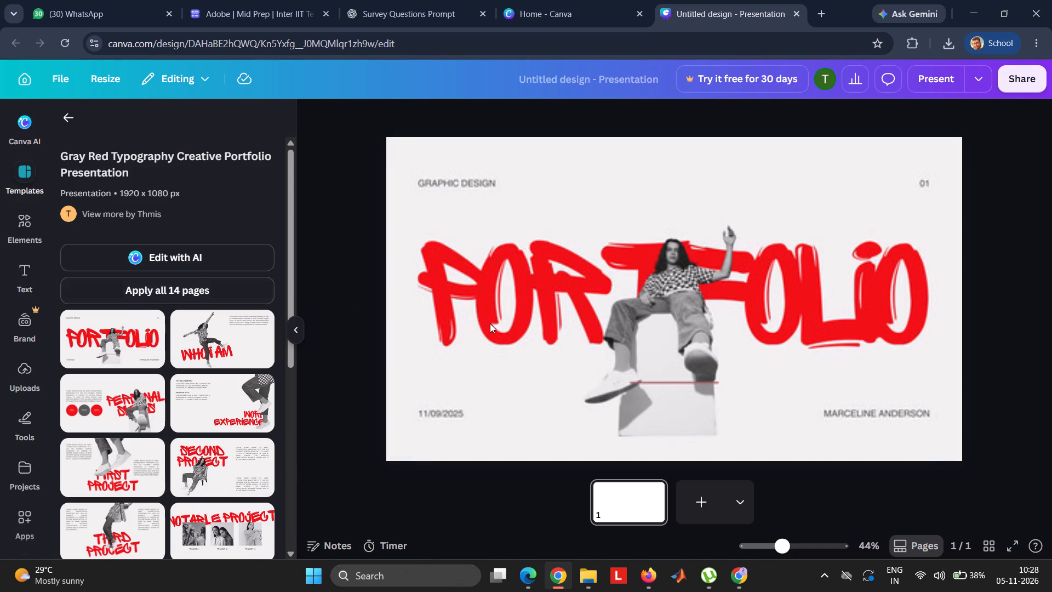
{"action": "left_click", "coordinate": [660, 287]}
{"action": "left_click", "coordinate": [539, 305]}
{"action": "left_click", "coordinate": [533, 310]}
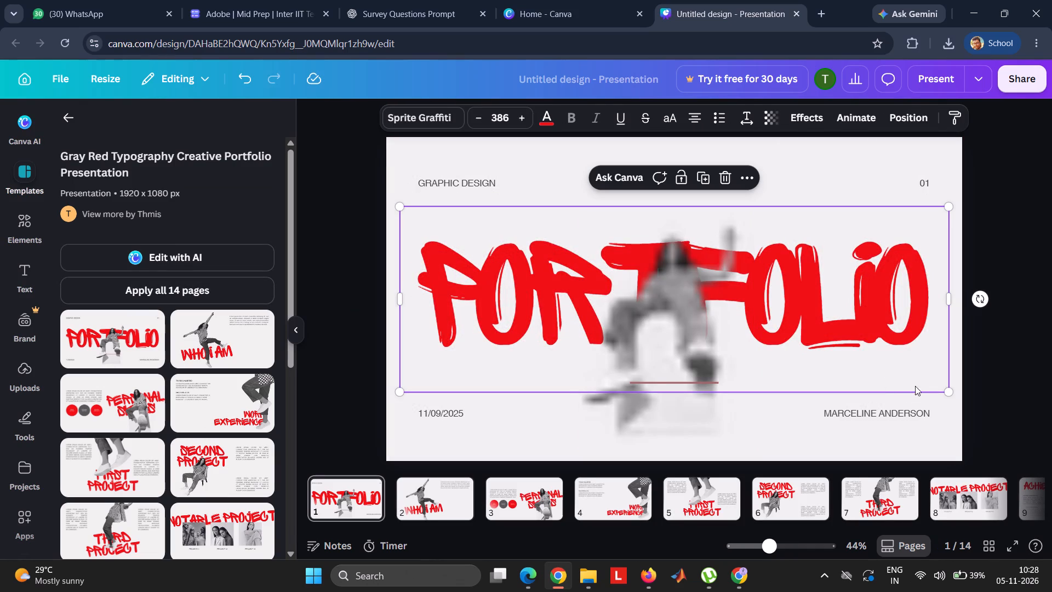
Shrink the PORTFOLIO title on page 1 to a font size of about 175.
{"action": "left_click_drag", "start_coordinate": [951, 388], "coordinate": [670, 231]}
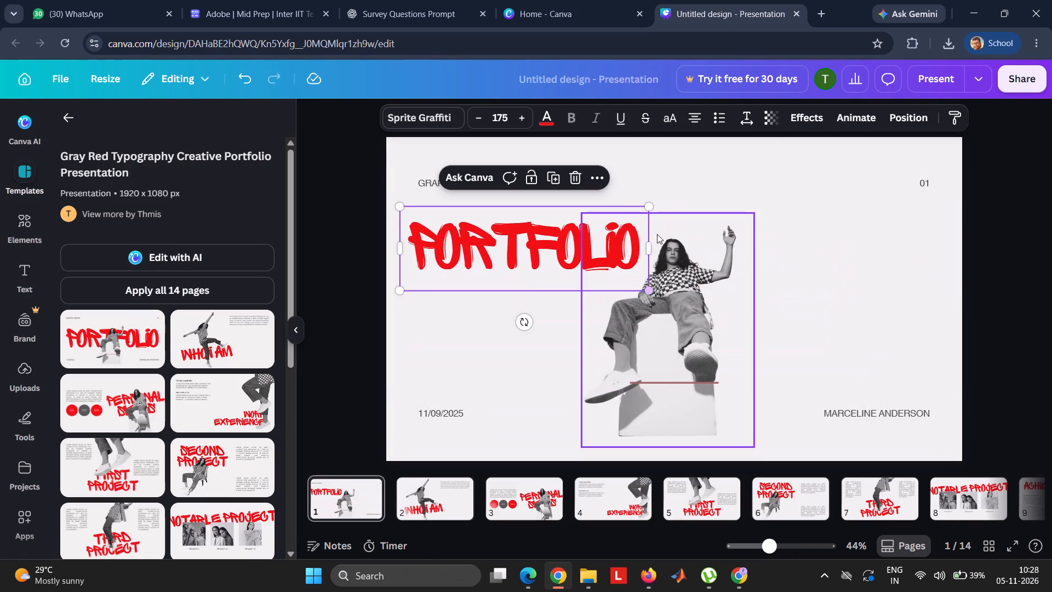
Hide the template list and view pages 3 and 2 of the presentation, ending on the WHO I AM page.
{"action": "left_click", "coordinate": [298, 321]}
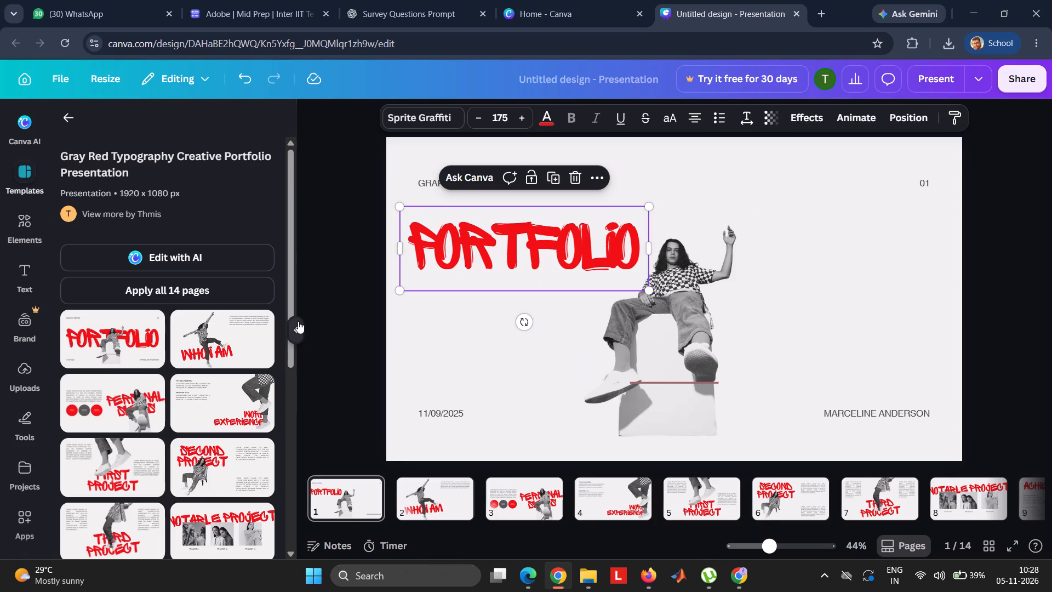
{"action": "scroll", "coordinate": [495, 378], "scroll_direction": "down", "scroll_amount": 5}
{"action": "scroll", "coordinate": [522, 379], "scroll_direction": "up", "scroll_amount": 1}
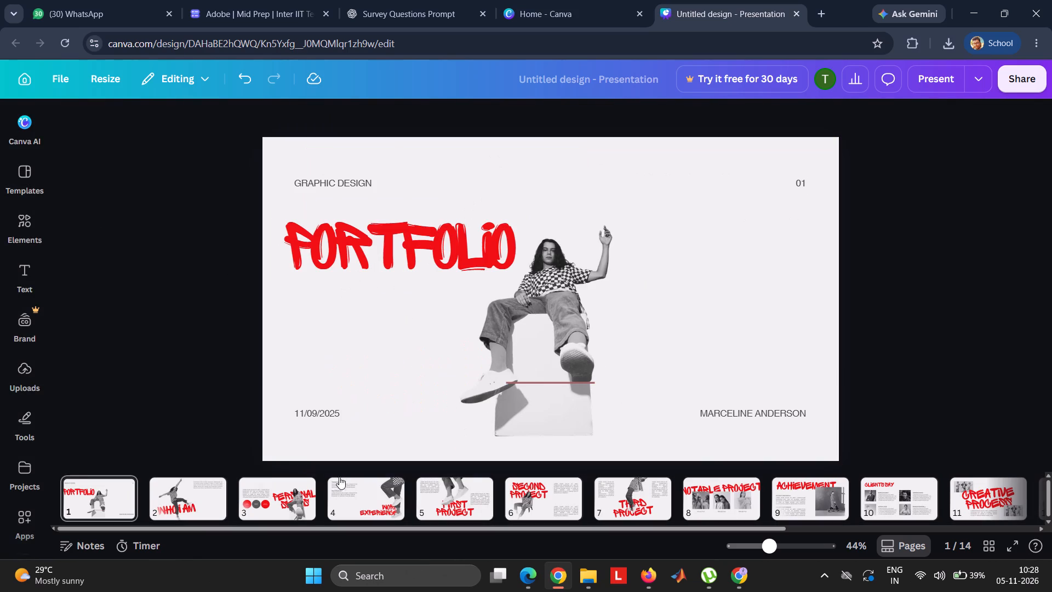
{"action": "left_click", "coordinate": [287, 505]}
{"action": "left_click", "coordinate": [207, 500]}
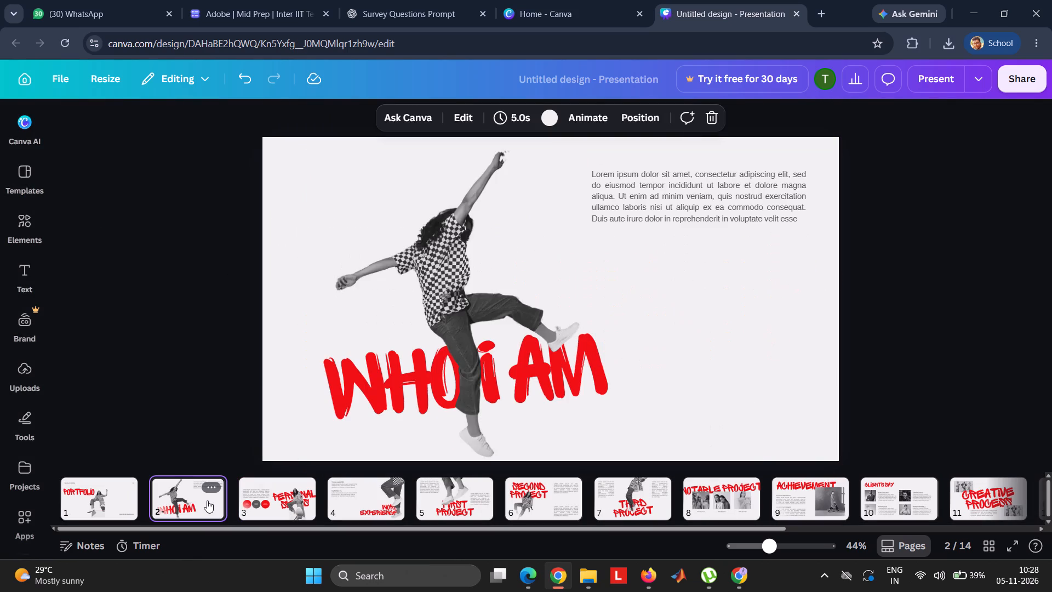
Delete every page after the PORTFOLIO title page, from the WHO I AM page through the THANK YOU page.
{"action": "key", "text": "Delete"}
{"action": "key", "text": "Delete"}
{"action": "key", "text": "Delete"}
{"action": "key", "text": "Delete"}
{"action": "key", "text": "Delete"}
{"action": "key", "text": "Delete"}
{"action": "key", "text": "Delete"}
{"action": "key", "text": "Delete"}
{"action": "key", "text": "Delete"}
{"action": "key", "text": "Delete"}
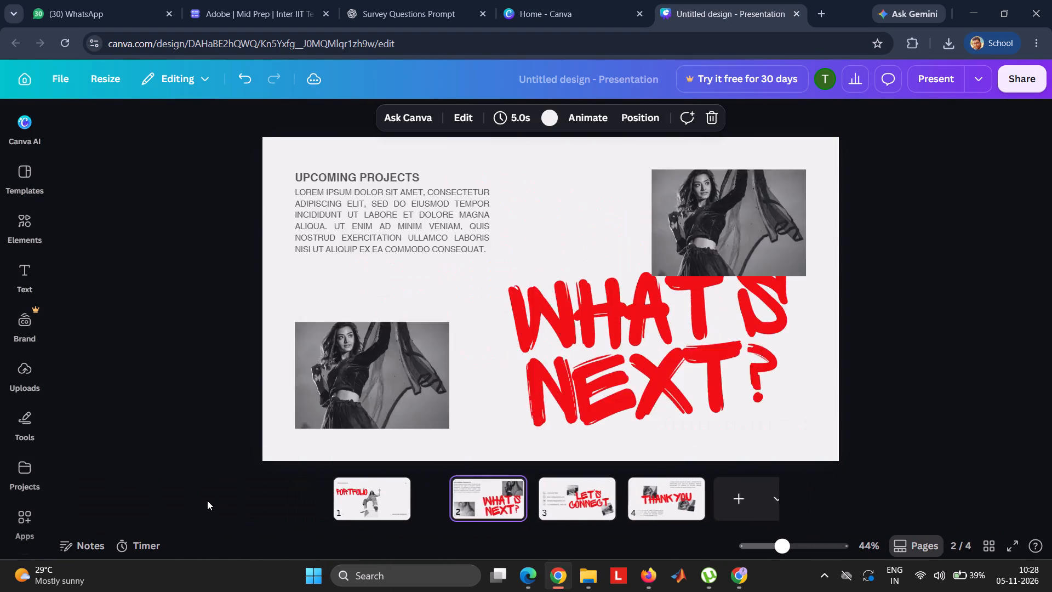
{"action": "key", "text": "Delete"}
{"action": "key", "text": "Delete"}
{"action": "key", "text": "Delete"}
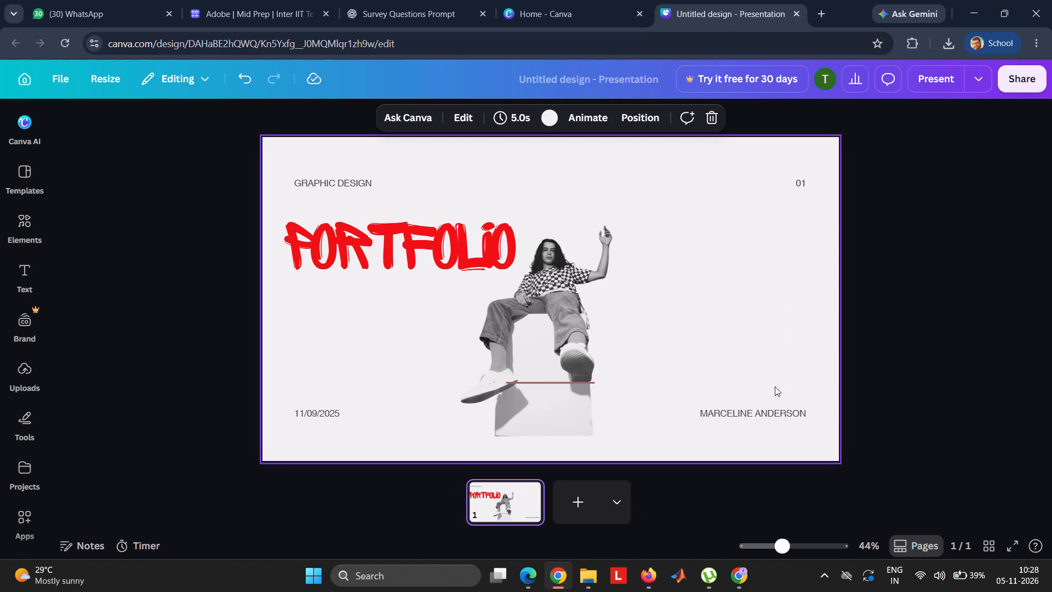
Replace the PORTFOLIO title text on page 1 with ADOBE.
{"action": "double_click", "coordinate": [419, 219]}
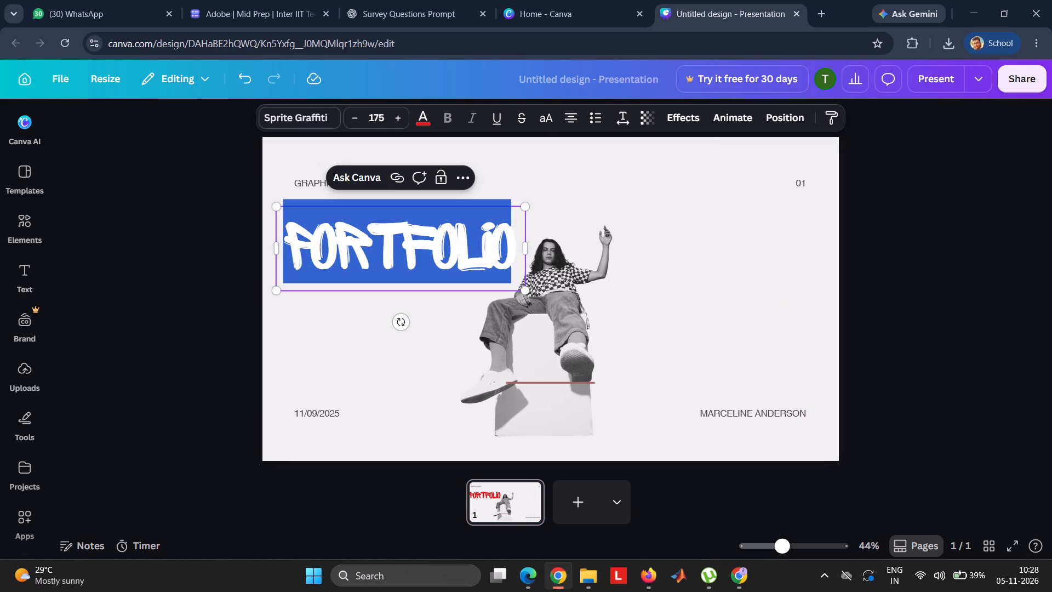
{"action": "type", "text": "ADOBE"}
{"action": "key", "text": "space"}
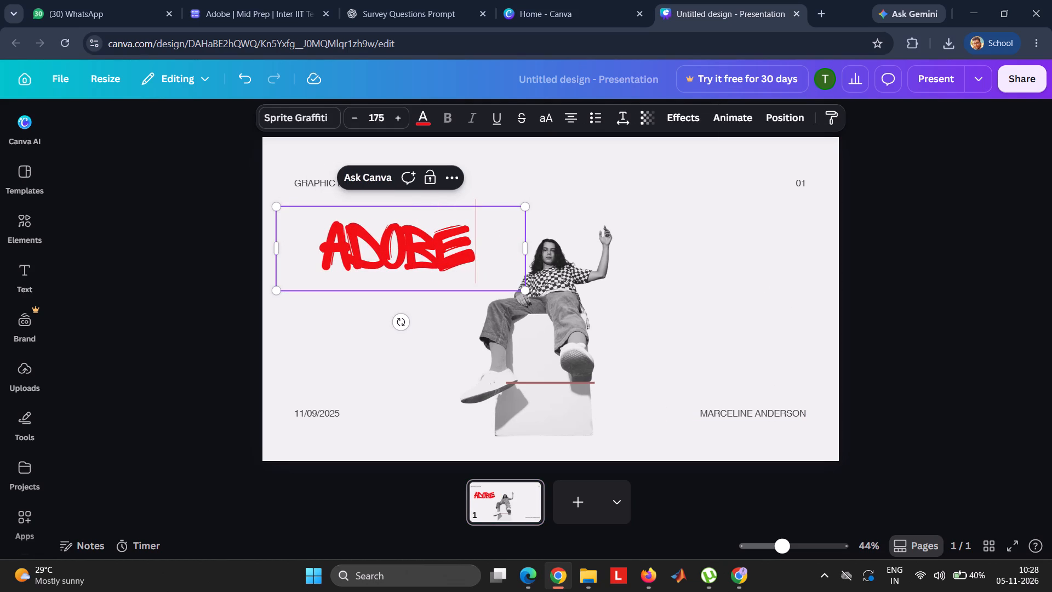
{"action": "left_click", "coordinate": [238, 190]}
Change the ADOBE title's font from the graffiti style to Heading Now.
{"action": "left_click", "coordinate": [358, 227]}
{"action": "left_click", "coordinate": [326, 96]}
{"action": "left_click", "coordinate": [325, 105]}
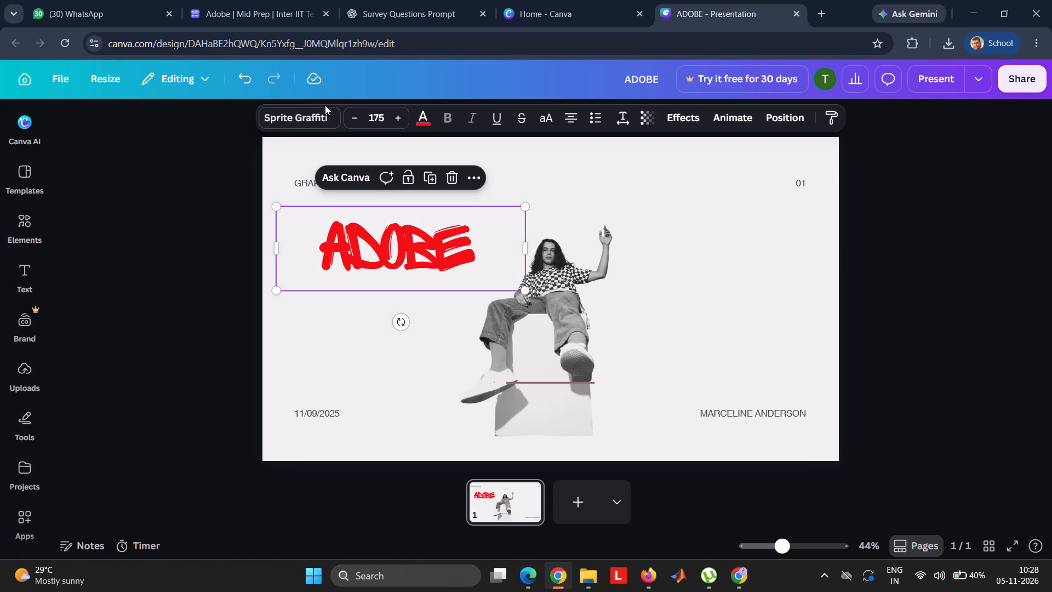
{"action": "left_click", "coordinate": [322, 122]}
{"action": "left_click", "coordinate": [153, 321]}
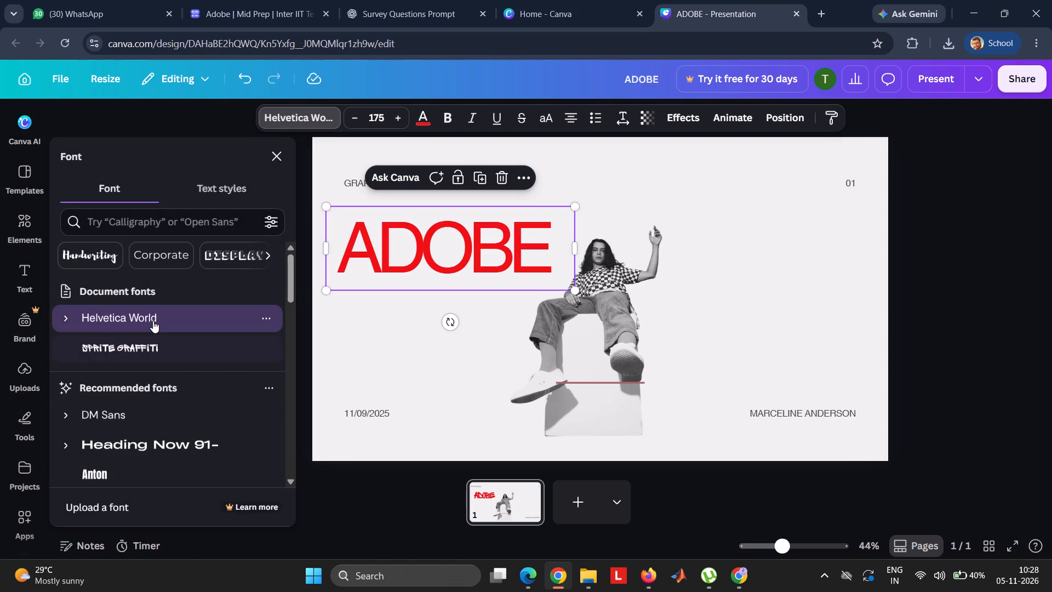
{"action": "scroll", "coordinate": [204, 402], "scroll_direction": "down", "scroll_amount": 1}
{"action": "left_click", "coordinate": [190, 380]}
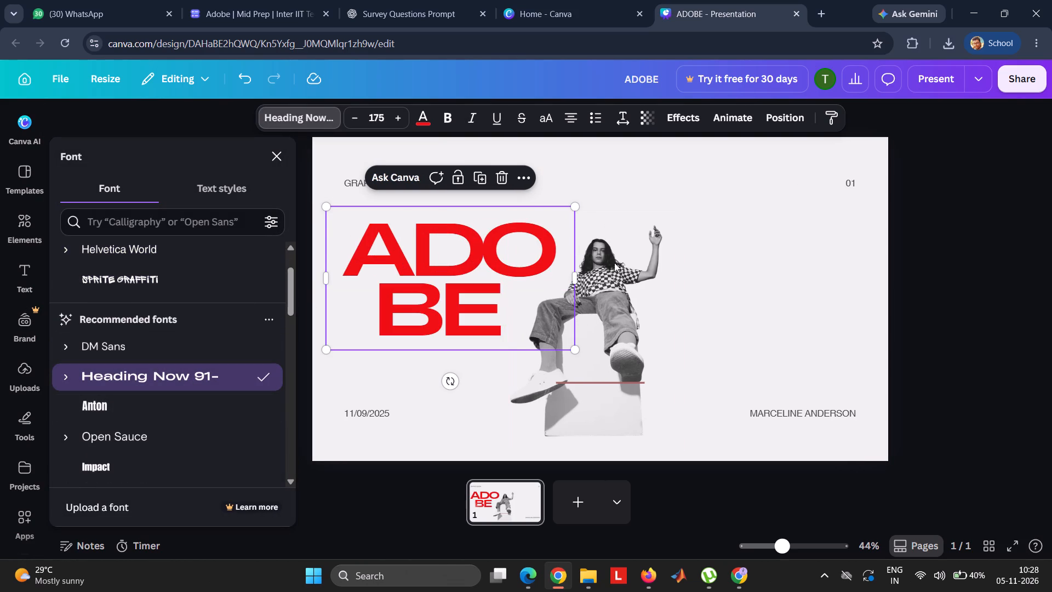
Remove the photo cutout of the seated person from the title page.
{"action": "left_click_drag", "start_coordinate": [651, 279], "coordinate": [776, 270]}
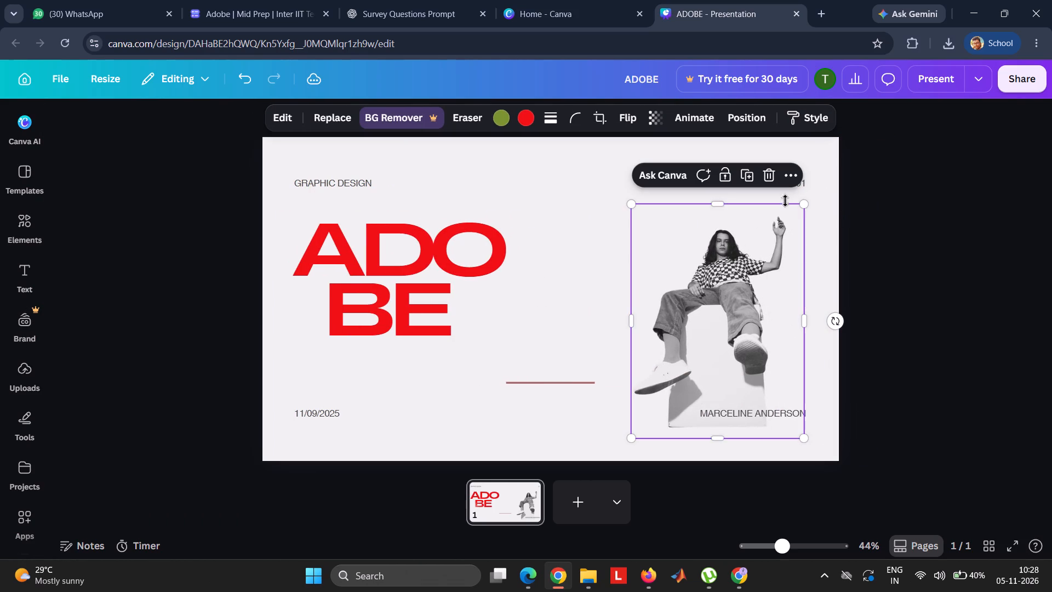
{"action": "key", "text": "Delete"}
Widen the title's text box so ADOBE fits on one line, and shift the title toward the page's right side.
{"action": "left_click", "coordinate": [386, 229]}
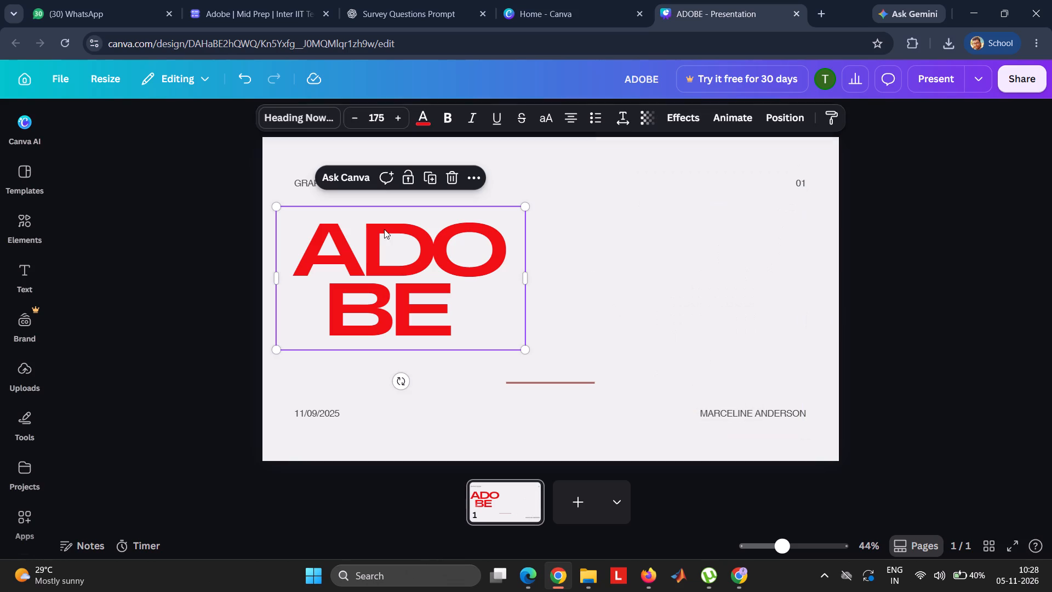
{"action": "left_click_drag", "start_coordinate": [527, 291], "coordinate": [784, 275]}
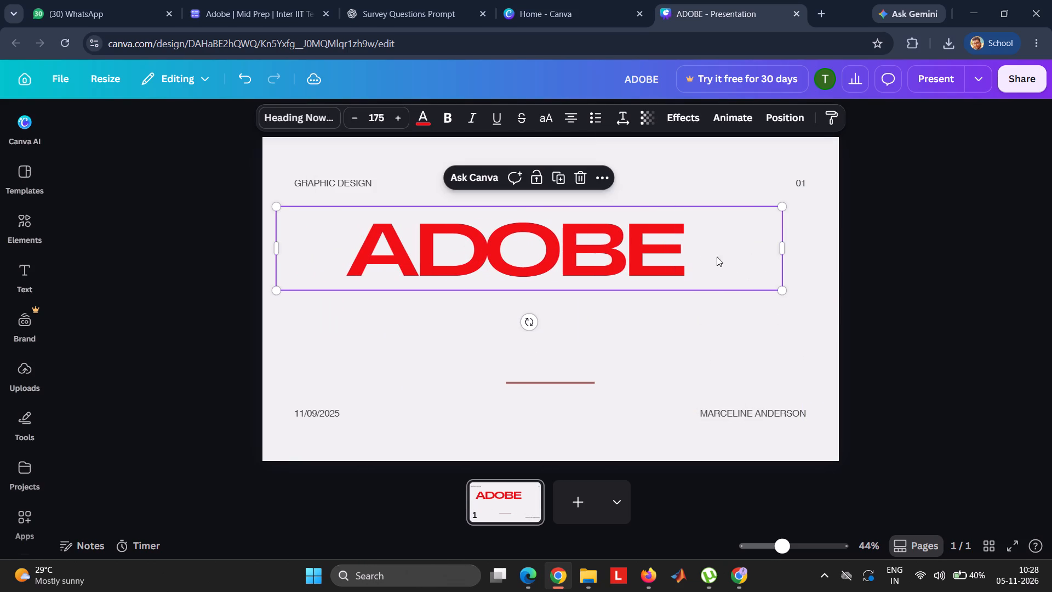
{"action": "left_click", "coordinate": [922, 295]}
{"action": "left_click_drag", "start_coordinate": [703, 261], "coordinate": [768, 265]}
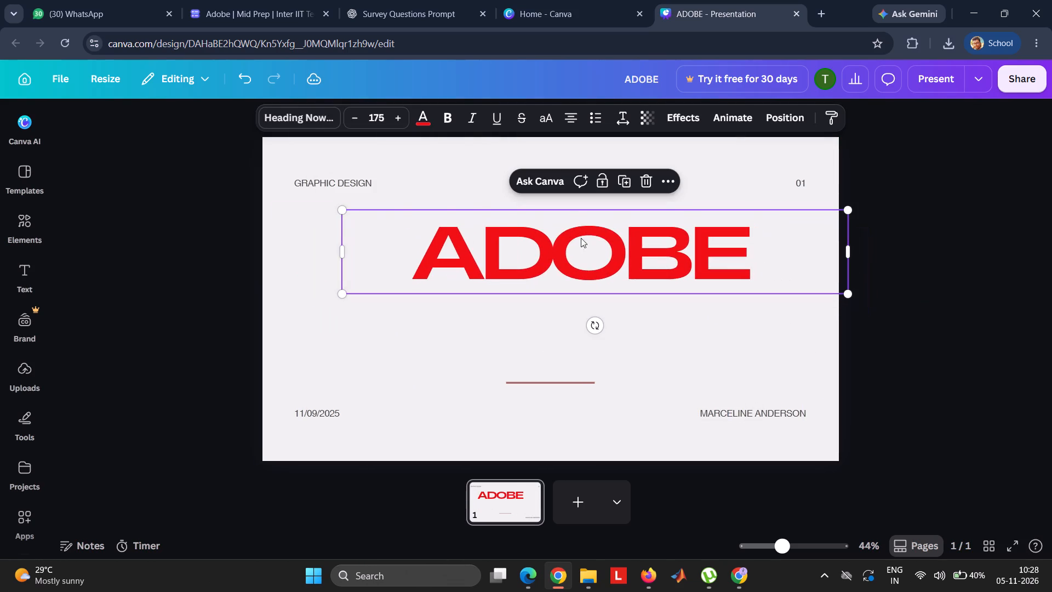
Delete the GRAPHIC DESIGN label, the date, the presenter name and the short red line from the title page.
{"action": "left_click", "coordinate": [138, 172]}
{"action": "left_click_drag", "start_coordinate": [189, 136], "coordinate": [417, 200]}
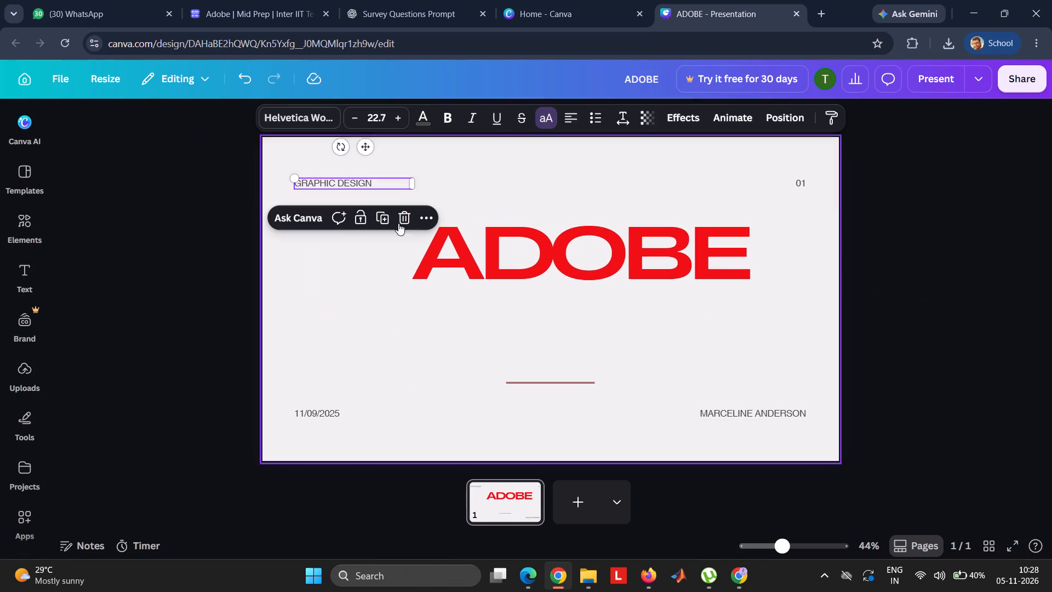
{"action": "key", "text": "Delete"}
{"action": "left_click", "coordinate": [342, 413]}
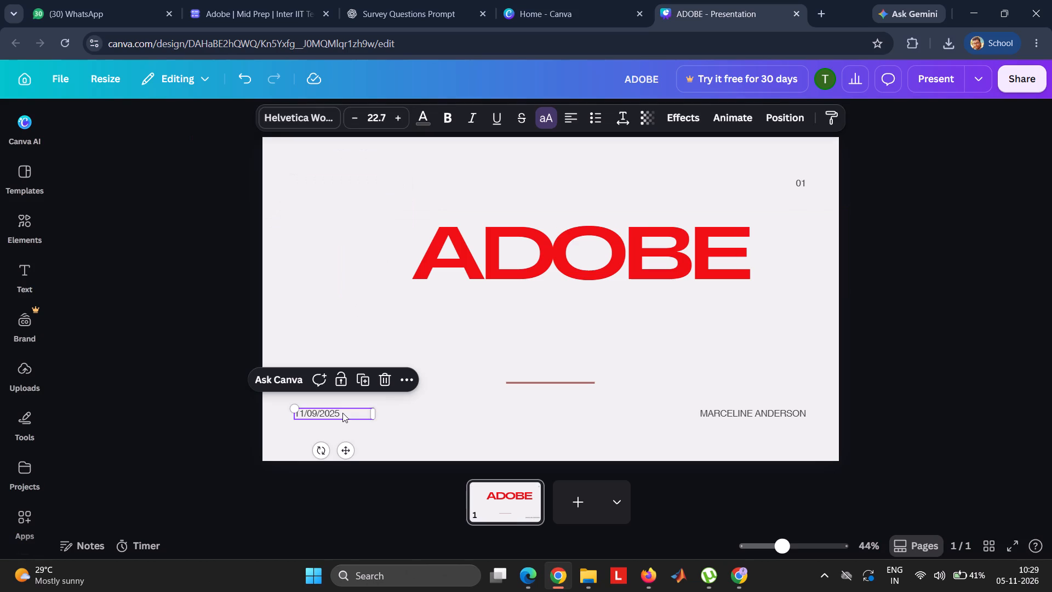
{"action": "key", "text": "Delete"}
{"action": "left_click_drag", "start_coordinate": [215, 382], "coordinate": [970, 446]}
{"action": "key", "text": "Delete"}
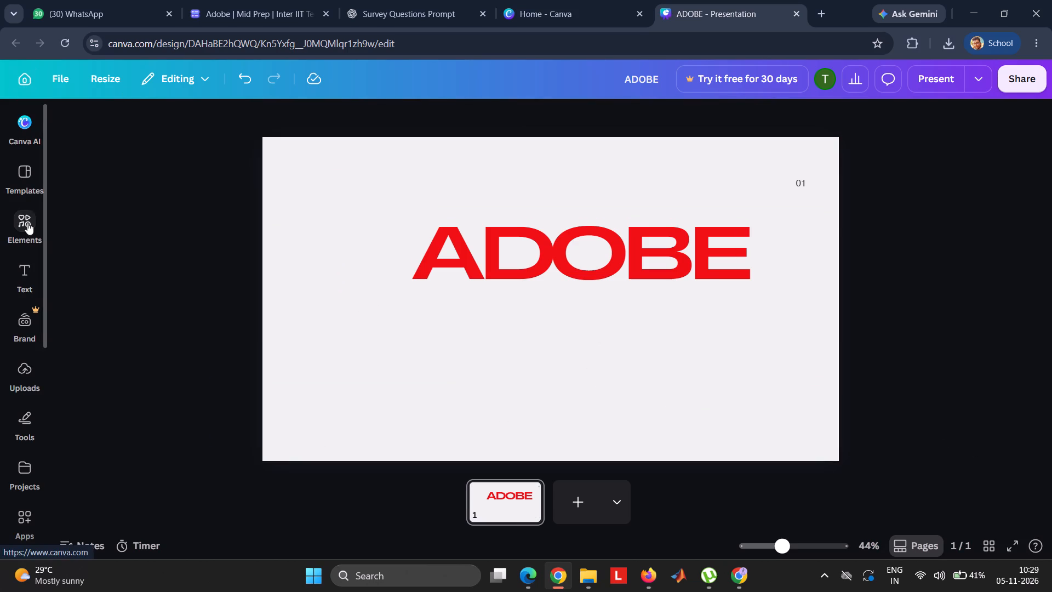
Search the elements library for USER LEARNING graphics and add the one of a person in a grey shirt at a computer.
{"action": "left_click", "coordinate": [19, 219]}
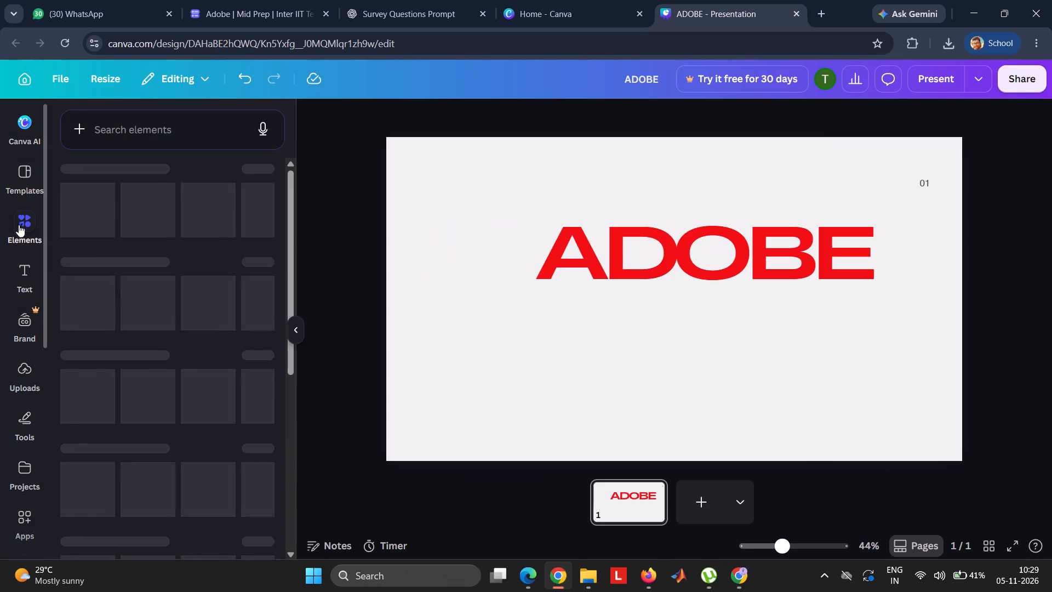
{"action": "left_click", "coordinate": [134, 138]}
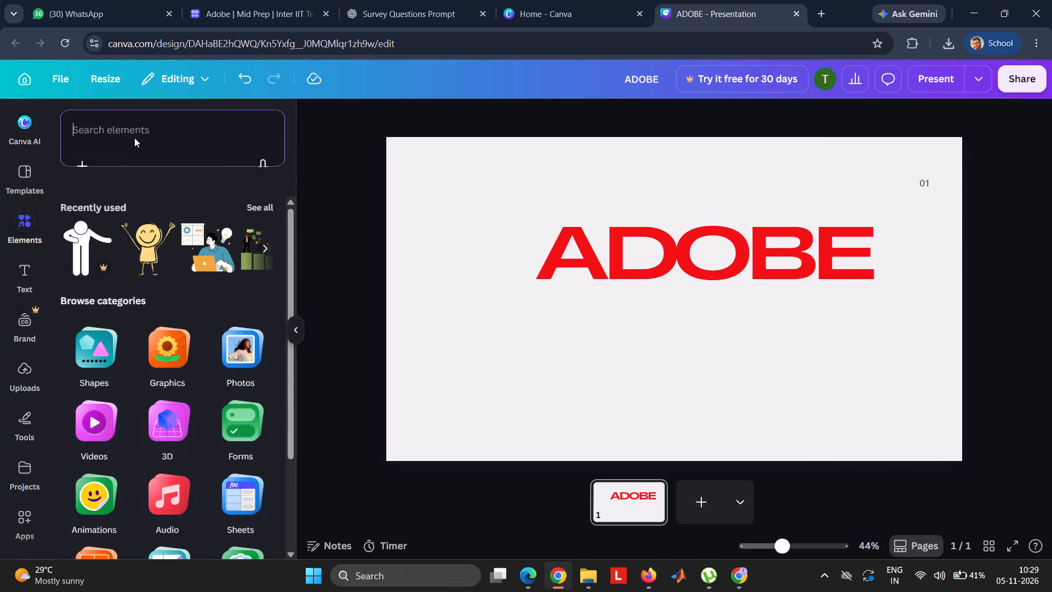
{"action": "type", "text": "USER LEARNING"}
{"action": "key", "text": "Return"}
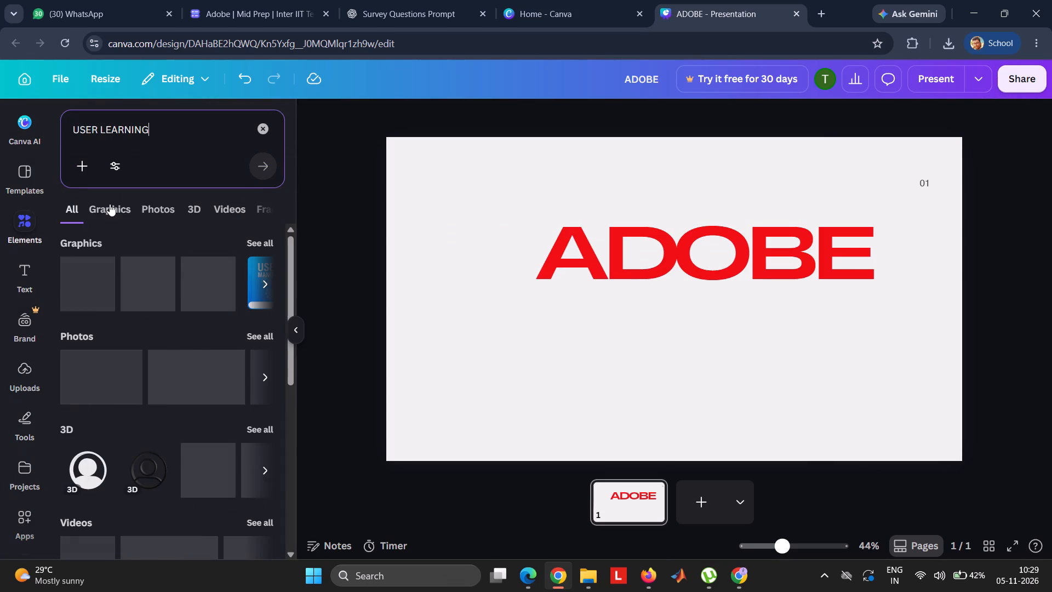
{"action": "left_click", "coordinate": [253, 241]}
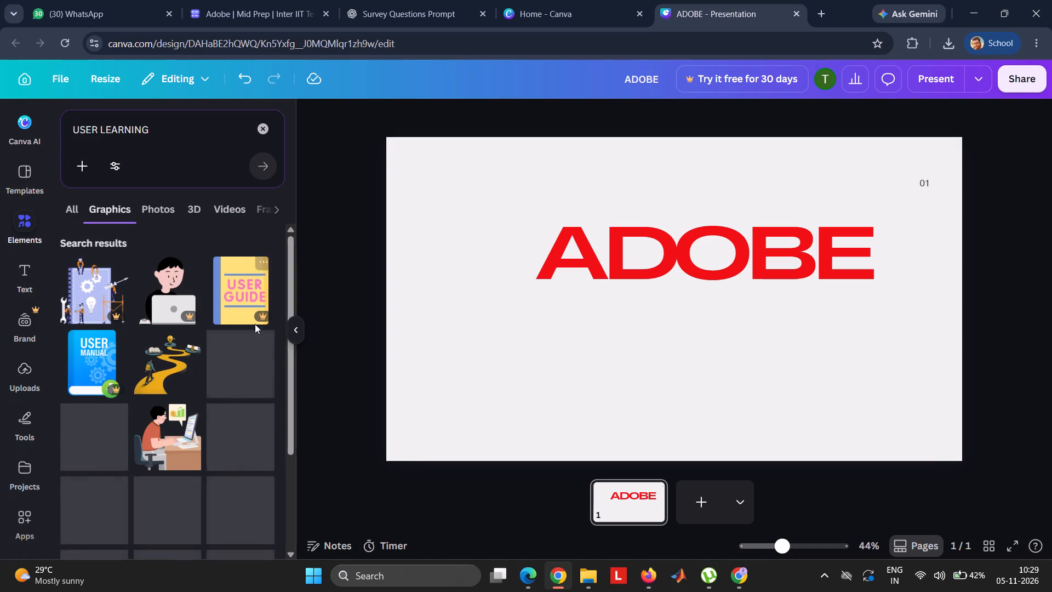
{"action": "scroll", "coordinate": [176, 436], "scroll_direction": "down", "scroll_amount": 1}
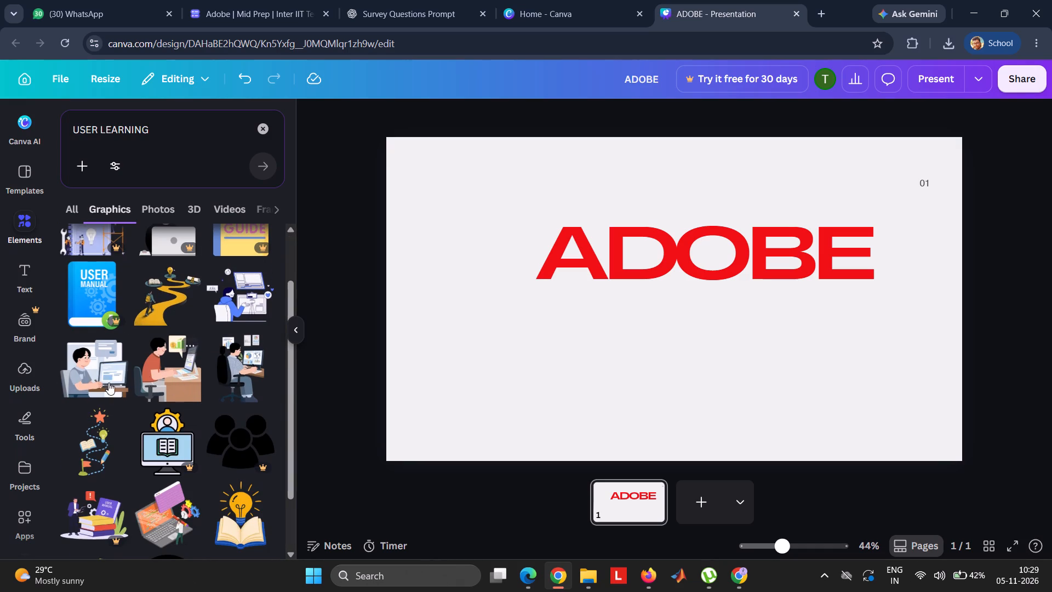
{"action": "left_click", "coordinate": [84, 392]}
Shrink the person-at-computer graphic to under a third of the page width and fit it into the page's bottom-left corner.
{"action": "left_click_drag", "start_coordinate": [727, 340], "coordinate": [575, 448]}
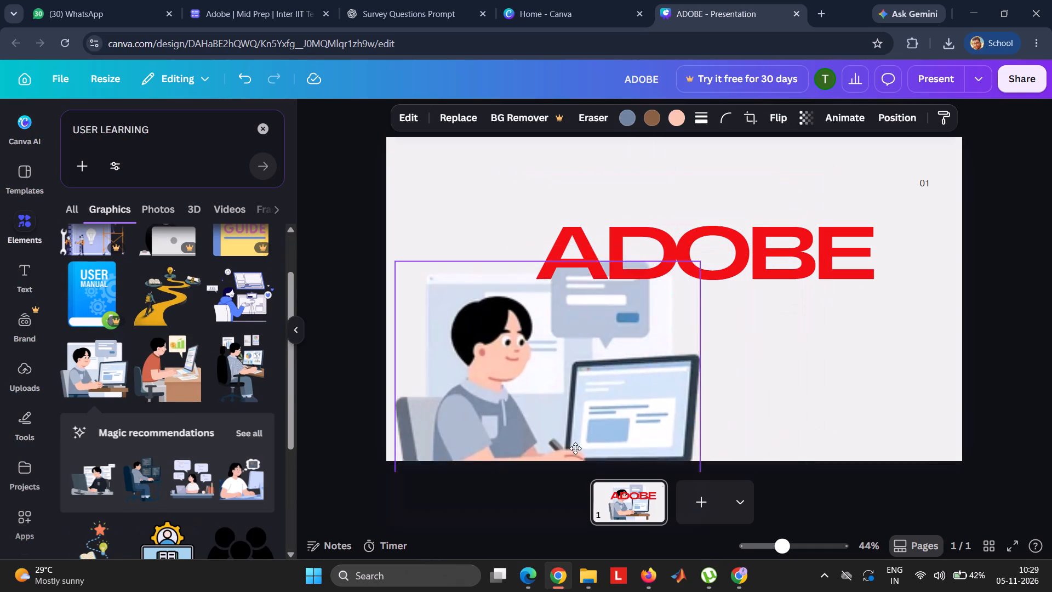
{"action": "left_click_drag", "start_coordinate": [575, 448], "coordinate": [575, 448]}
{"action": "left_click_drag", "start_coordinate": [674, 278], "coordinate": [649, 325]}
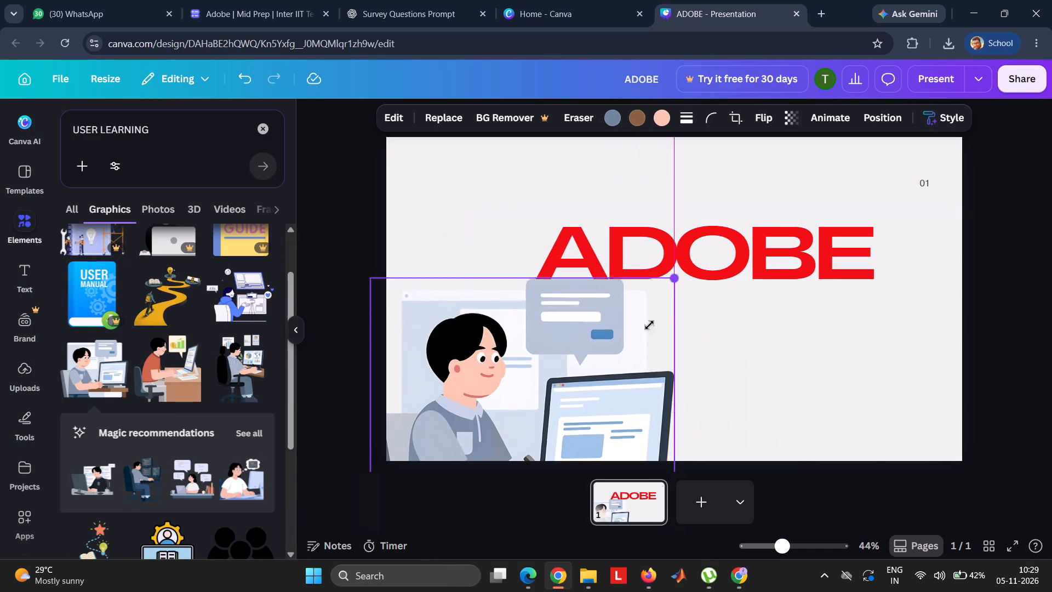
{"action": "left_click_drag", "start_coordinate": [649, 325], "coordinate": [570, 432]}
{"action": "left_click_drag", "start_coordinate": [523, 405], "coordinate": [540, 383]}
{"action": "left_click_drag", "start_coordinate": [547, 379], "coordinate": [554, 367]}
{"action": "left_click_drag", "start_coordinate": [563, 350], "coordinate": [560, 339]}
{"action": "left_click", "coordinate": [560, 339]}
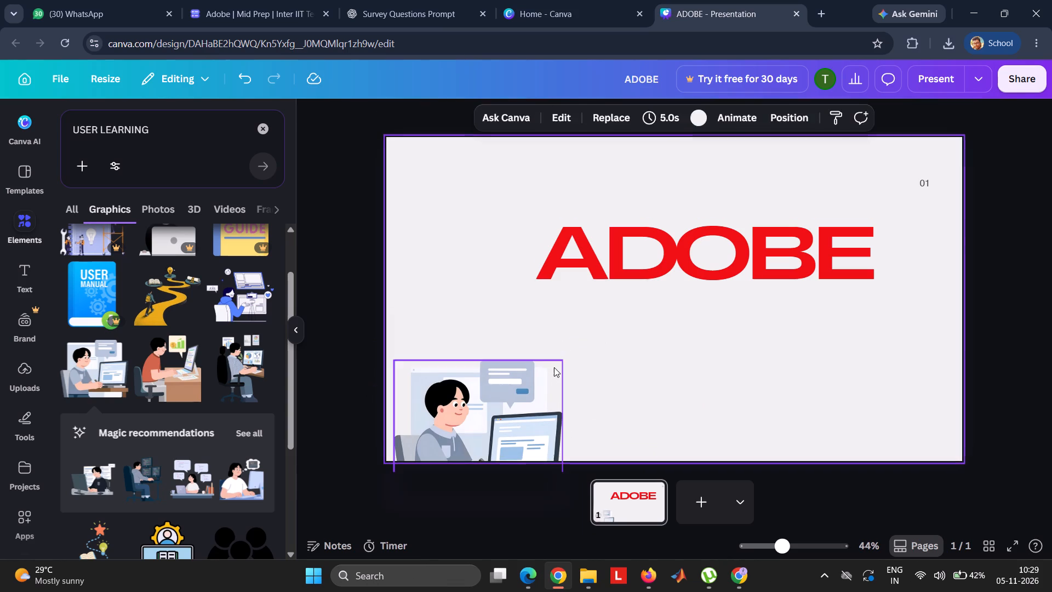
{"action": "left_click_drag", "start_coordinate": [539, 412], "coordinate": [538, 373]}
{"action": "left_click_drag", "start_coordinate": [538, 361], "coordinate": [538, 356]}
{"action": "left_click_drag", "start_coordinate": [538, 356], "coordinate": [544, 345]}
{"action": "left_click", "coordinate": [544, 345]}
{"action": "left_click_drag", "start_coordinate": [544, 345], "coordinate": [536, 344]}
{"action": "left_click_drag", "start_coordinate": [531, 356], "coordinate": [517, 371]}
{"action": "left_click", "coordinate": [517, 371]}
{"action": "left_click", "coordinate": [362, 295]}
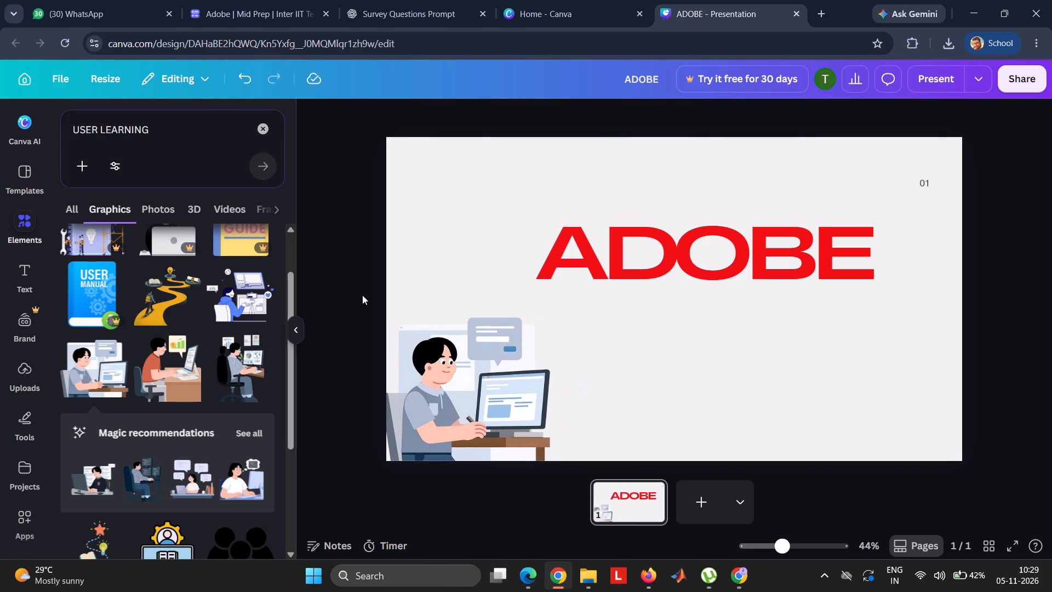
Add the learning-path graphic with star, book and flag along the page's right edge, shifting the ADOBE title up and left to clear it.
{"action": "scroll", "coordinate": [352, 345], "scroll_direction": "down", "scroll_amount": 3}
{"action": "scroll", "coordinate": [251, 493], "scroll_direction": "down", "scroll_amount": 2}
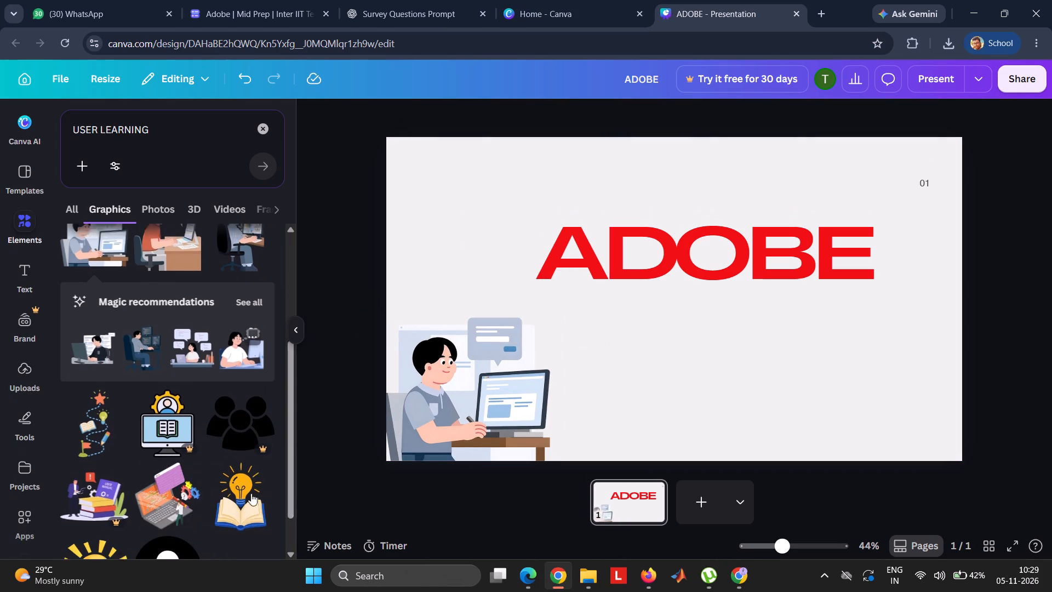
{"action": "scroll", "coordinate": [136, 369], "scroll_direction": "down", "scroll_amount": 4}
{"action": "scroll", "coordinate": [163, 378], "scroll_direction": "up", "scroll_amount": 2}
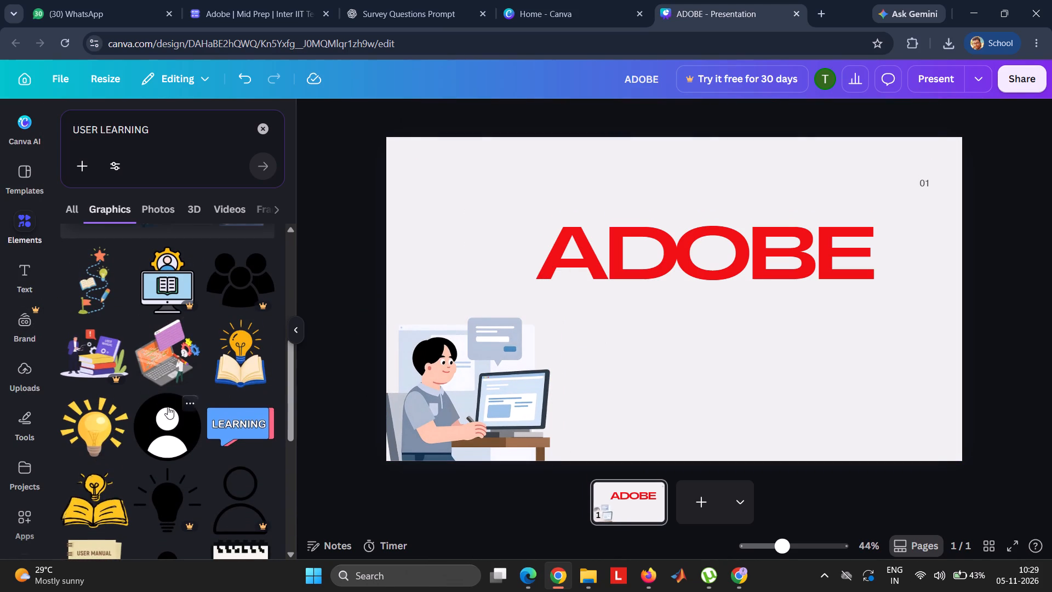
{"action": "left_click", "coordinate": [84, 293]}
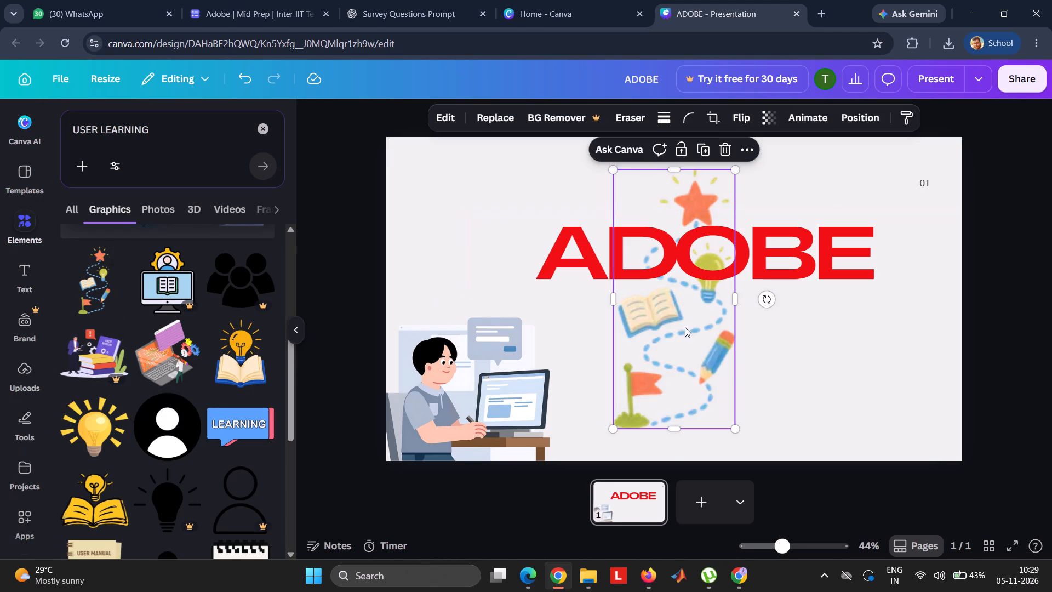
{"action": "left_click_drag", "start_coordinate": [690, 334], "coordinate": [938, 364]}
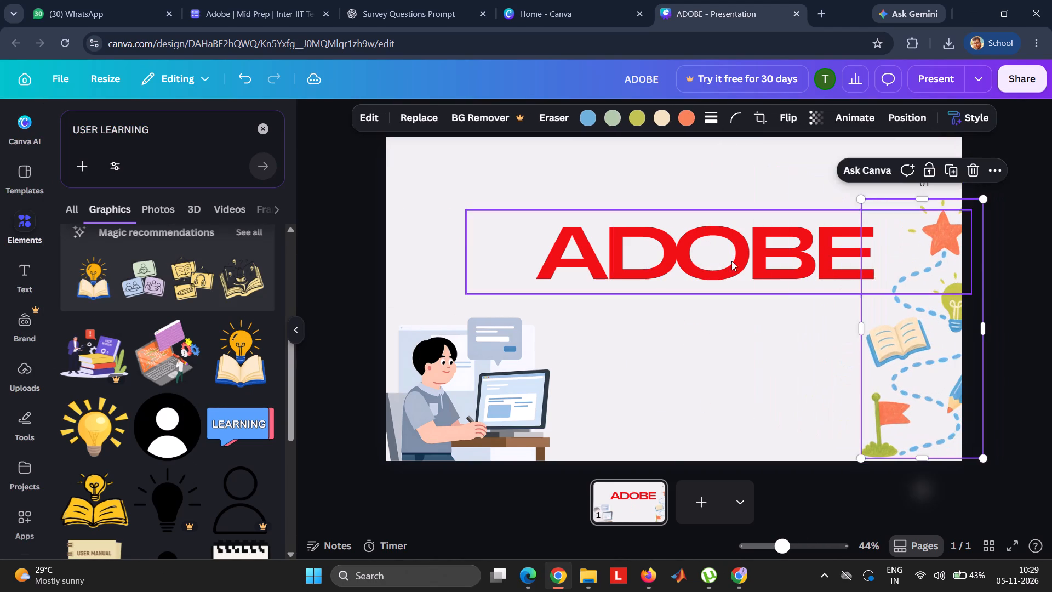
{"action": "left_click_drag", "start_coordinate": [708, 240], "coordinate": [585, 196]}
{"action": "left_click_drag", "start_coordinate": [917, 320], "coordinate": [895, 331]}
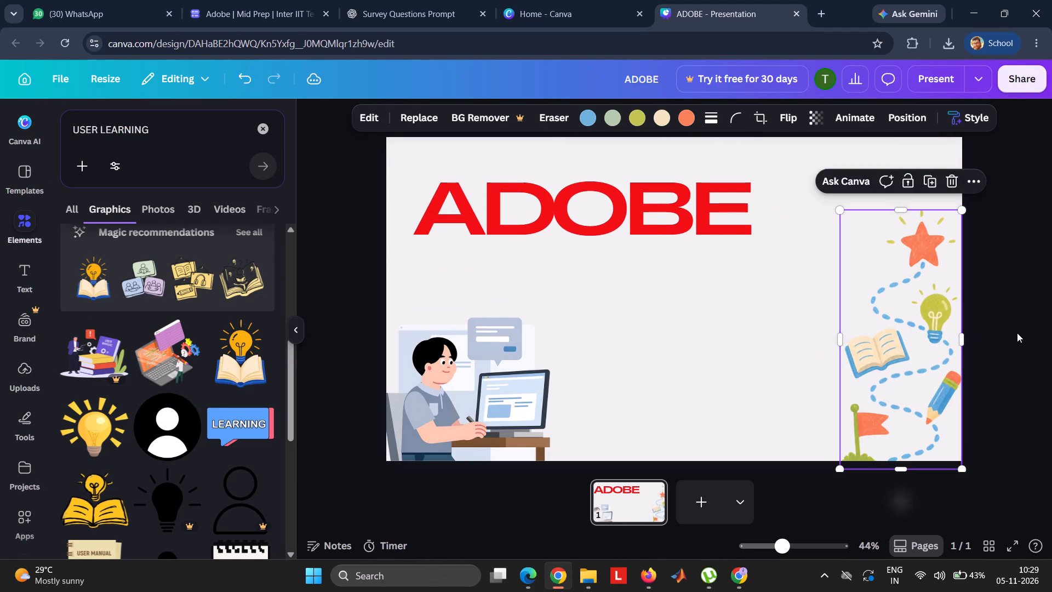
{"action": "left_click", "coordinate": [1017, 333]}
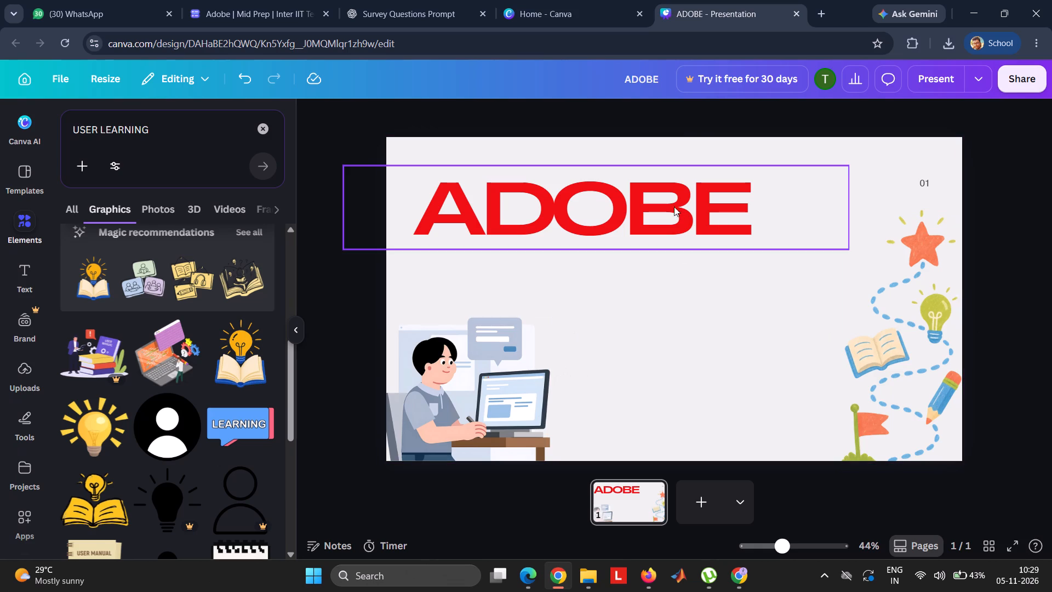
Lower the ADOBE title slightly and recolour it with the bright red from the default solid colors.
{"action": "left_click_drag", "start_coordinate": [674, 207], "coordinate": [682, 254]}
{"action": "left_click", "coordinate": [554, 122]}
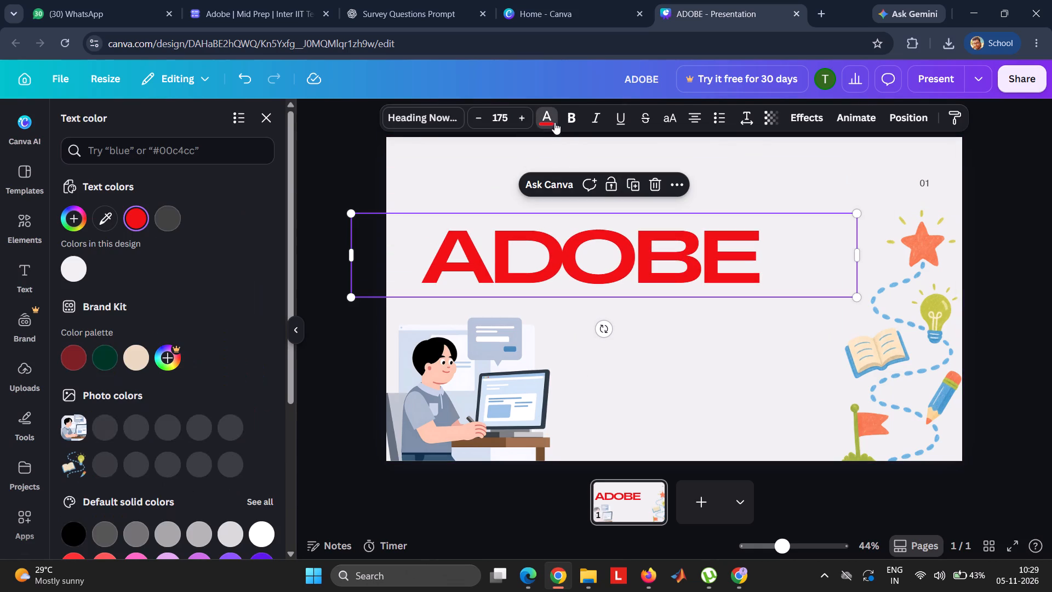
{"action": "scroll", "coordinate": [176, 381], "scroll_direction": "down", "scroll_amount": 4}
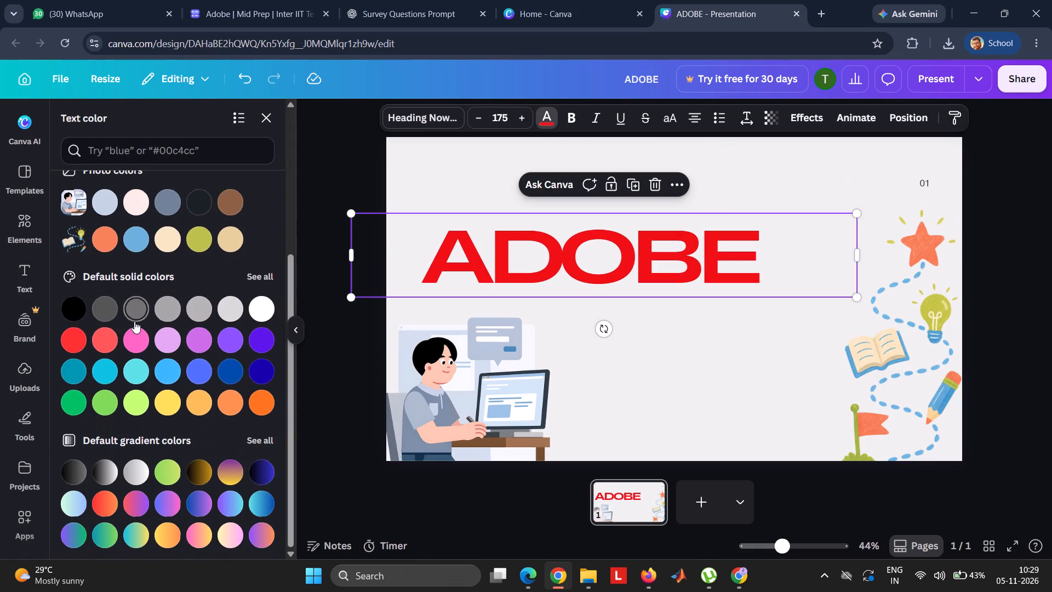
{"action": "scroll", "coordinate": [202, 475], "scroll_direction": "down", "scroll_amount": 1}
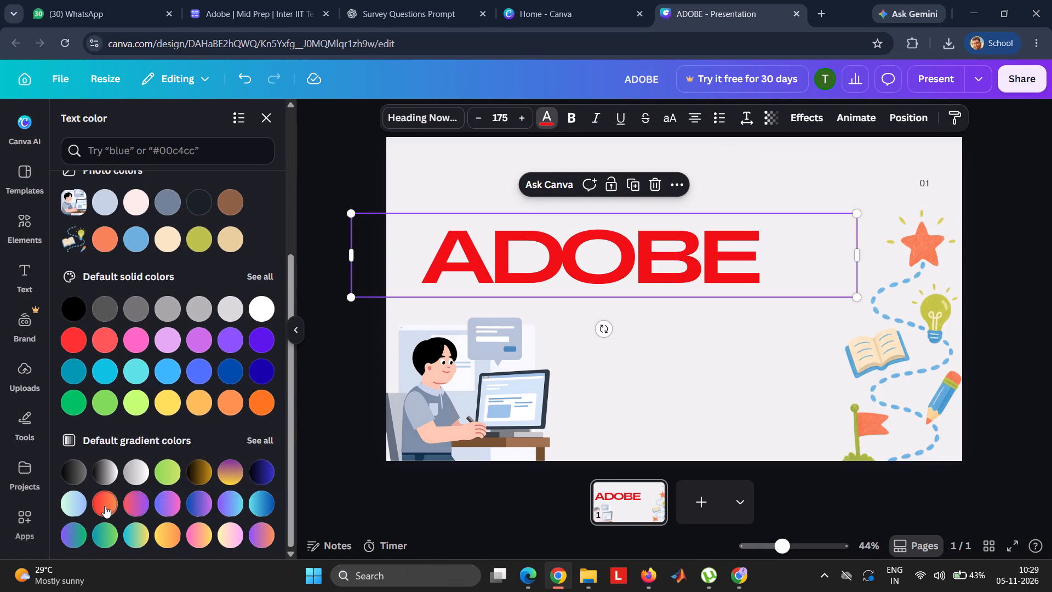
{"action": "left_click", "coordinate": [105, 506]}
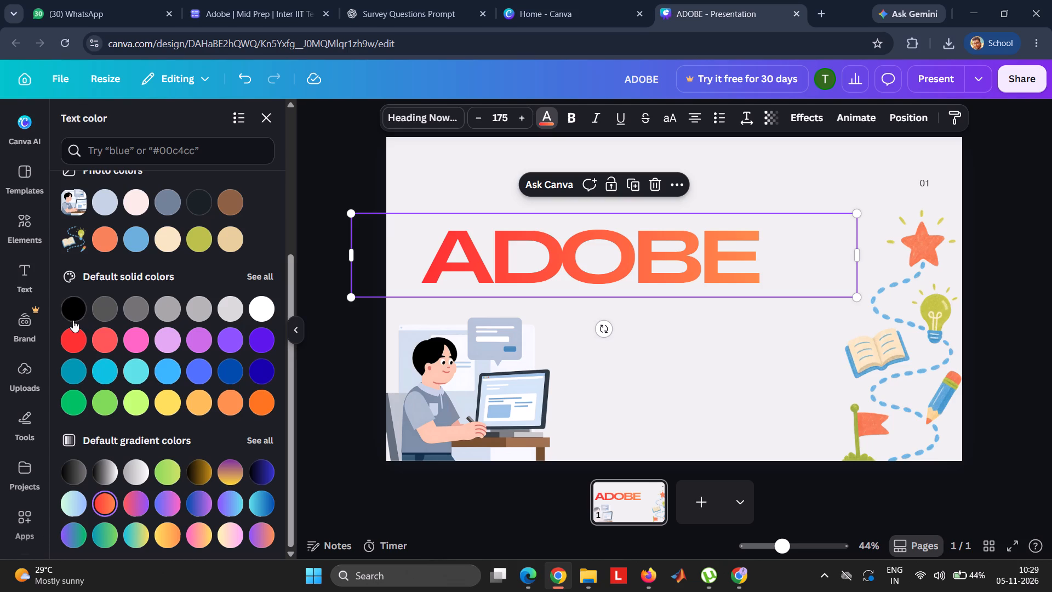
{"action": "left_click", "coordinate": [65, 332]}
{"action": "left_click", "coordinate": [802, 394]}
Enlarge the ADOBE title to a font size of about 208.
{"action": "left_click", "coordinate": [834, 260]}
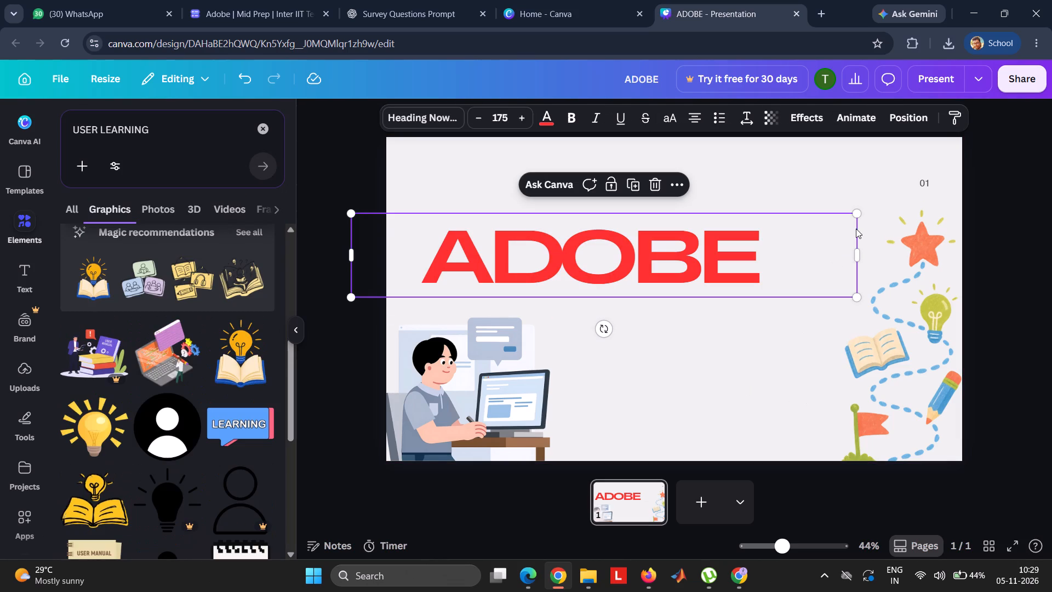
{"action": "left_click_drag", "start_coordinate": [856, 214], "coordinate": [938, 119]}
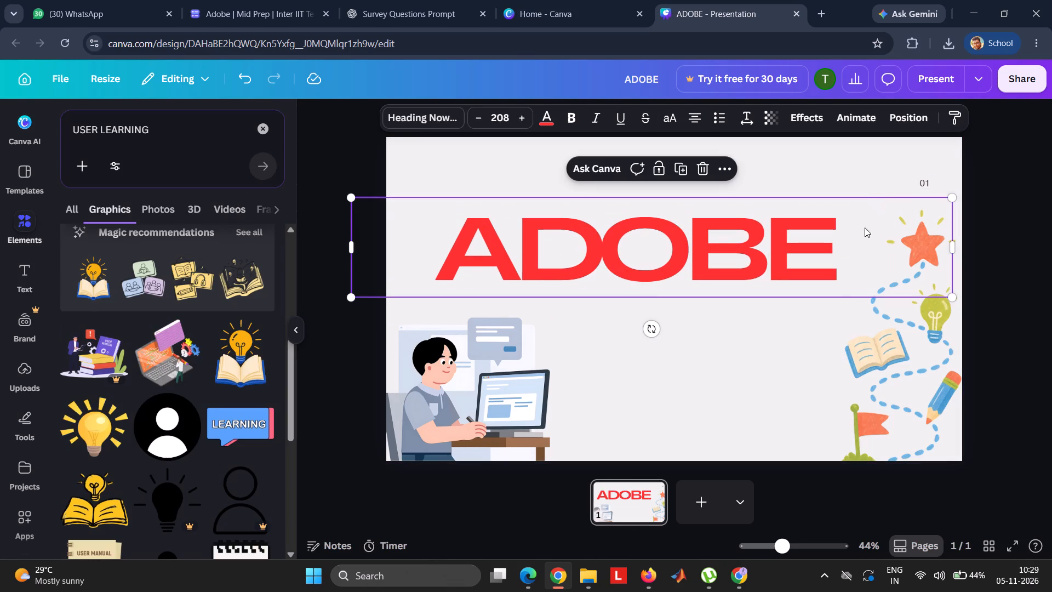
Move the ADOBE title up near the top of the page, just above the star of the learning-path graphic.
{"action": "left_click_drag", "start_coordinate": [843, 293], "coordinate": [839, 266]}
{"action": "left_click_drag", "start_coordinate": [839, 266], "coordinate": [834, 247]}
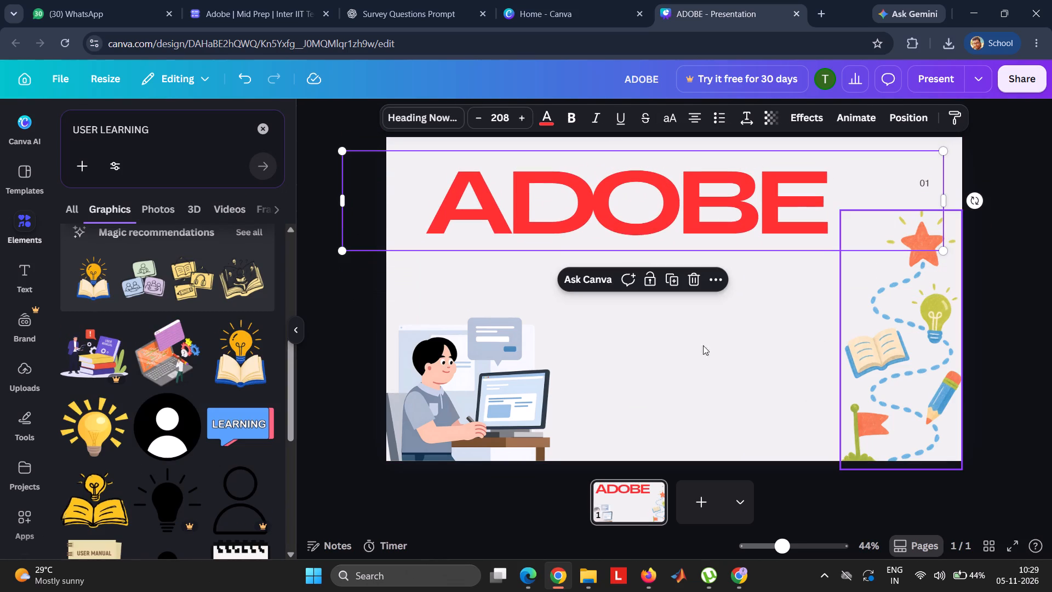
Delete the person-at-computer graphic from the title page.
{"action": "left_click", "coordinate": [512, 380]}
{"action": "key", "text": "Delete"}
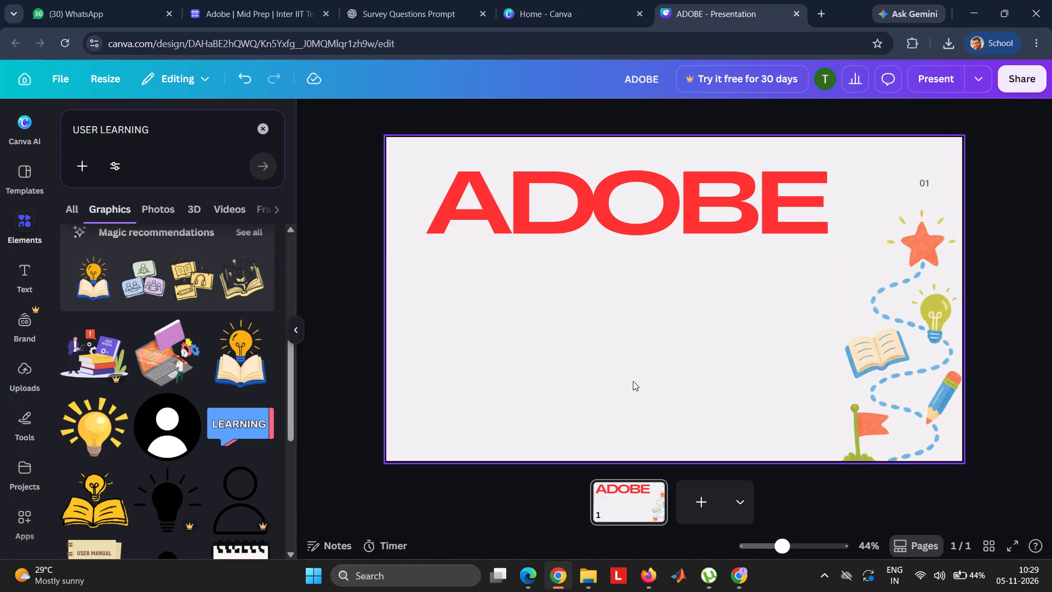
{"action": "left_click", "coordinate": [1023, 252]}
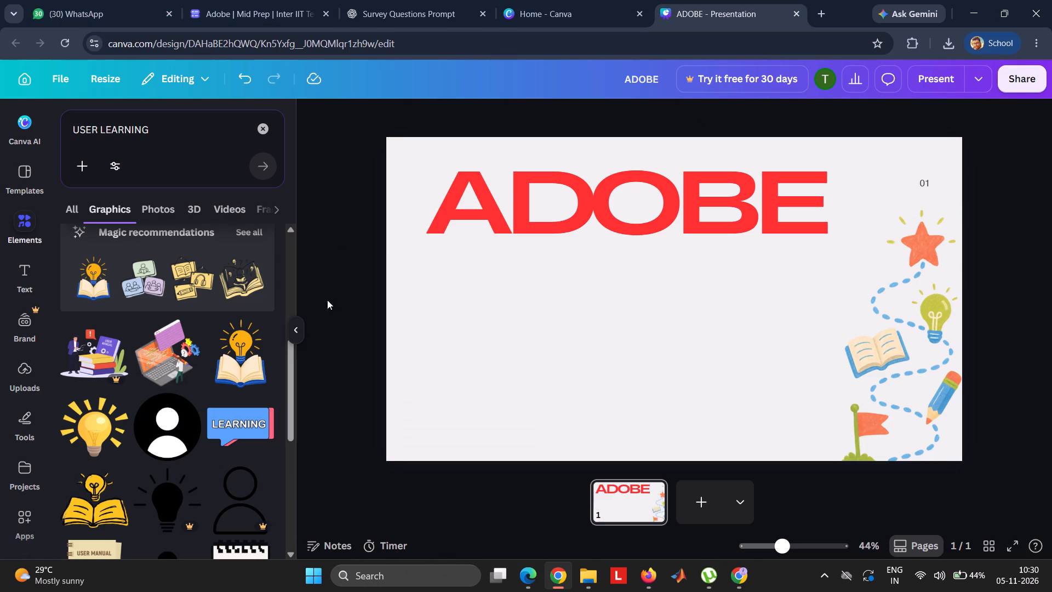
{"action": "left_click", "coordinate": [300, 333]}
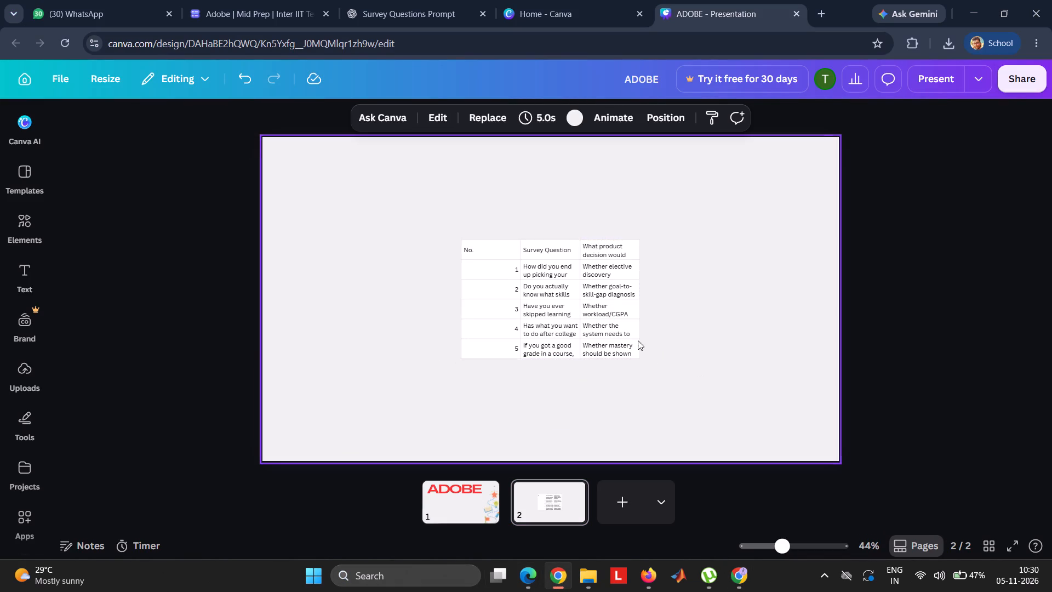
{"action": "left_click_drag", "start_coordinate": [443, 221], "coordinate": [683, 375]}
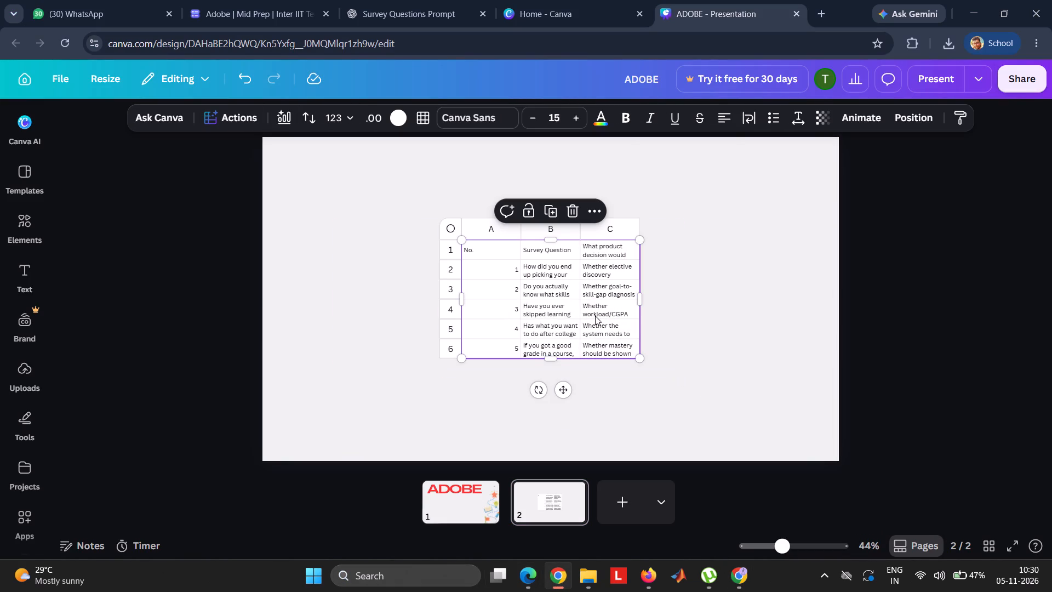
{"action": "left_click_drag", "start_coordinate": [645, 334], "coordinate": [639, 383]}
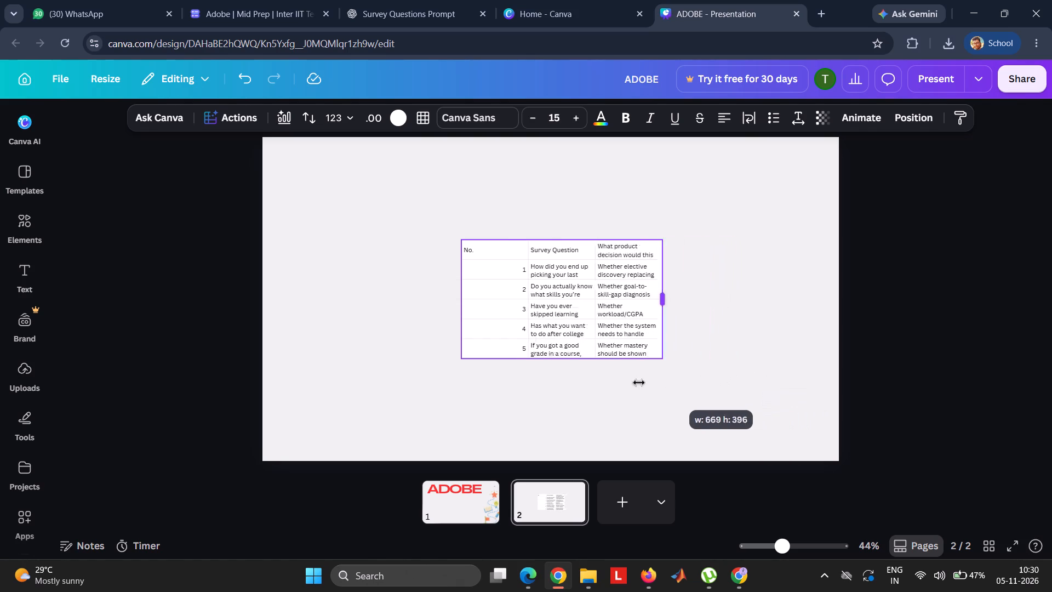
{"action": "left_click_drag", "start_coordinate": [639, 383], "coordinate": [580, 374]}
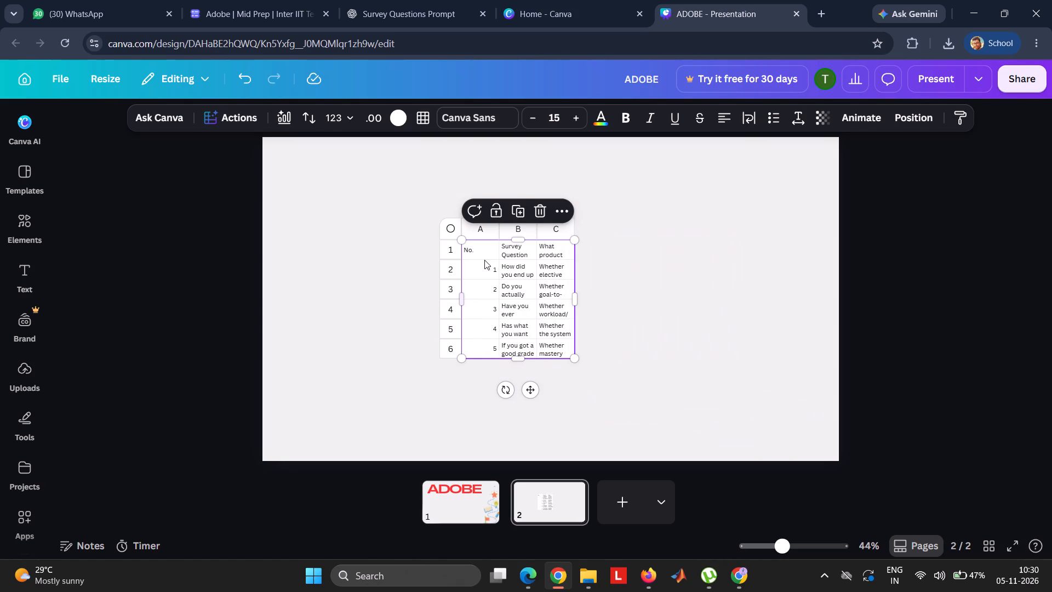
Widen the Survey Question column until each question fits on two lines.
{"action": "left_click", "coordinate": [484, 260]}
{"action": "left_click", "coordinate": [529, 259]}
{"action": "left_click", "coordinate": [529, 232]}
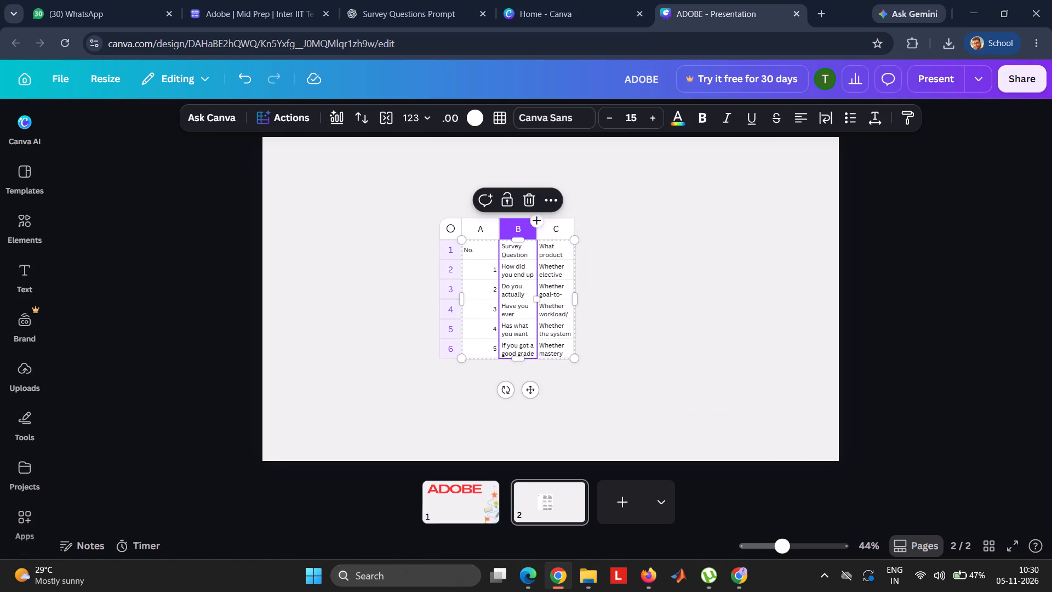
{"action": "left_click_drag", "start_coordinate": [535, 232], "coordinate": [659, 244]}
{"action": "left_click", "coordinate": [636, 266]}
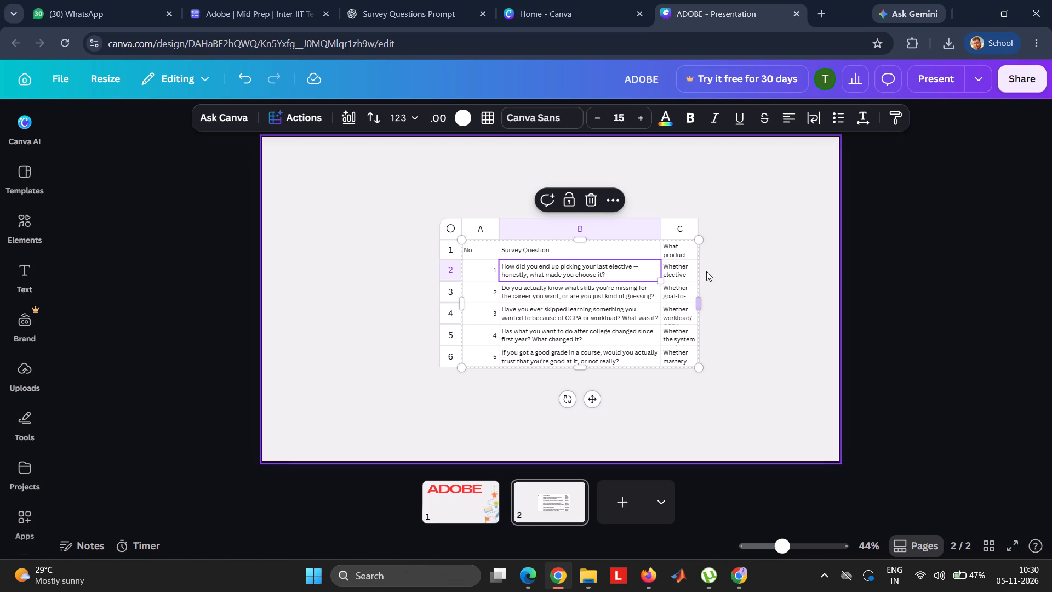
Stretch the table's right edge close to the page's right edge and pull its left edge slightly inward.
{"action": "left_click", "coordinate": [680, 253]}
{"action": "left_click_drag", "start_coordinate": [700, 254], "coordinate": [772, 258]}
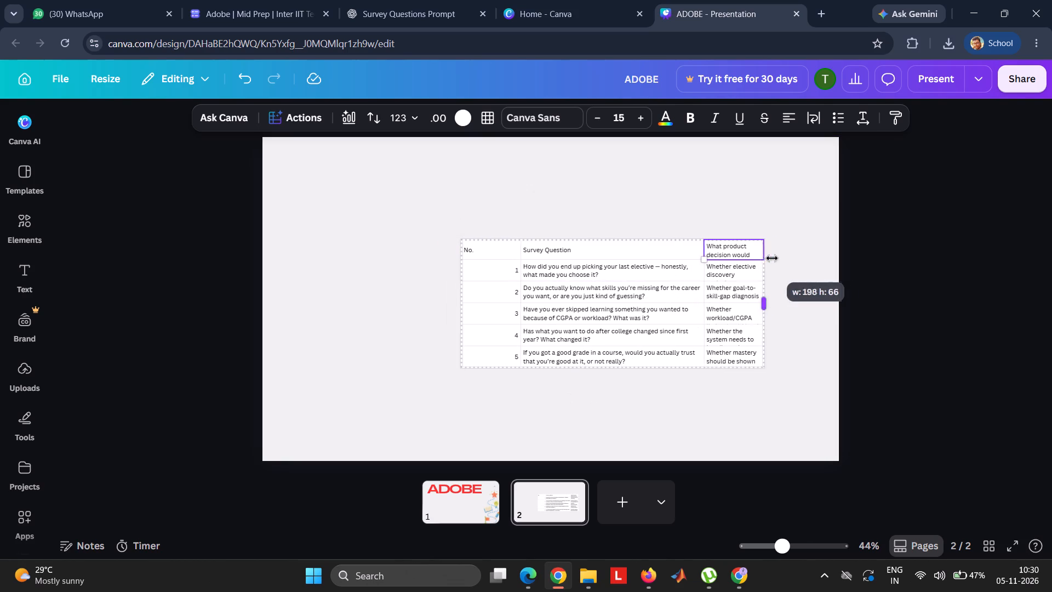
{"action": "left_click_drag", "start_coordinate": [772, 258], "coordinate": [827, 257]}
{"action": "left_click", "coordinate": [489, 244]}
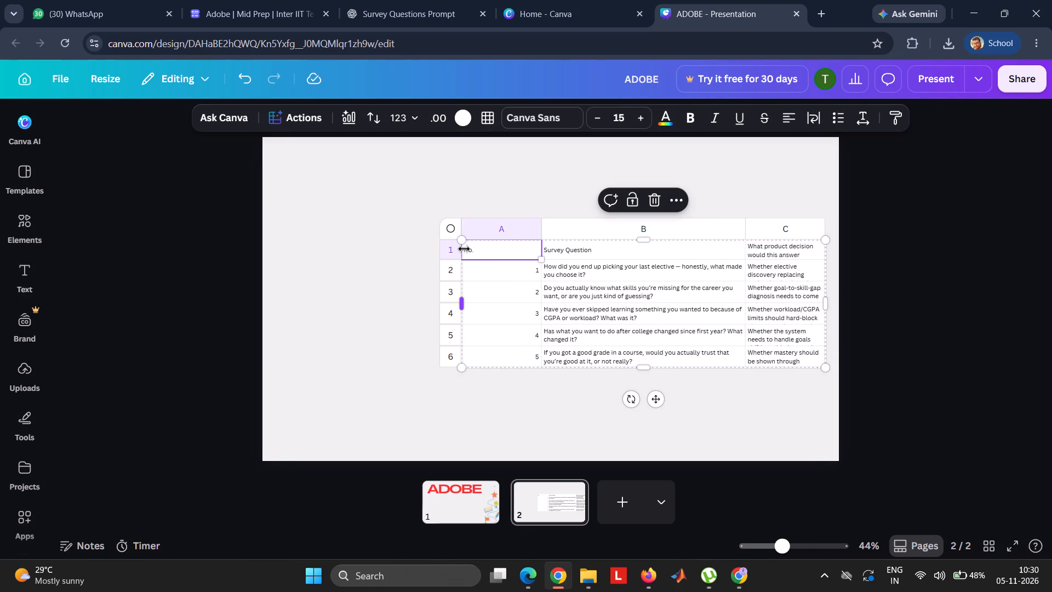
{"action": "left_click_drag", "start_coordinate": [464, 249], "coordinate": [506, 247]}
Narrow the No. column until it barely fits its heading and the question numbers.
{"action": "left_click", "coordinate": [528, 216]}
{"action": "left_click", "coordinate": [538, 240]}
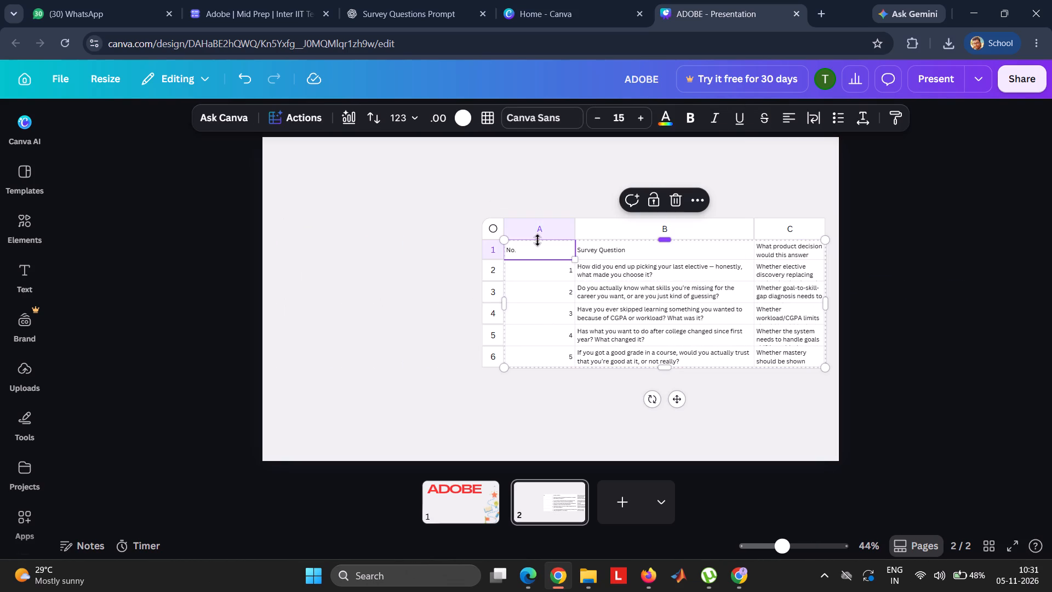
{"action": "left_click", "coordinate": [535, 232]}
{"action": "left_click", "coordinate": [504, 226]}
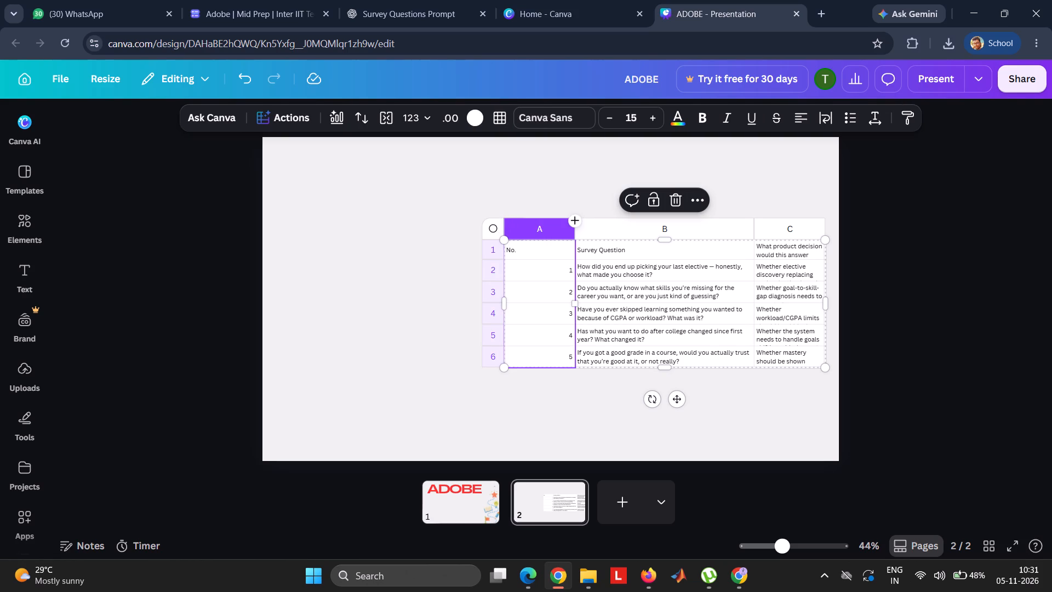
{"action": "left_click_drag", "start_coordinate": [573, 231], "coordinate": [518, 235]}
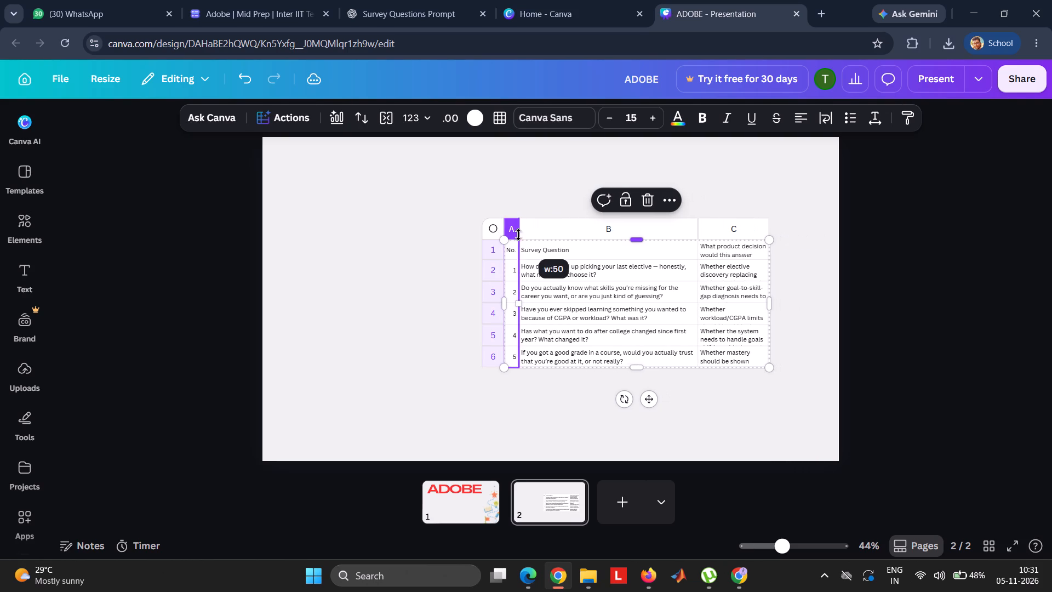
{"action": "left_click_drag", "start_coordinate": [518, 235], "coordinate": [522, 234]}
{"action": "left_click", "coordinate": [767, 396]}
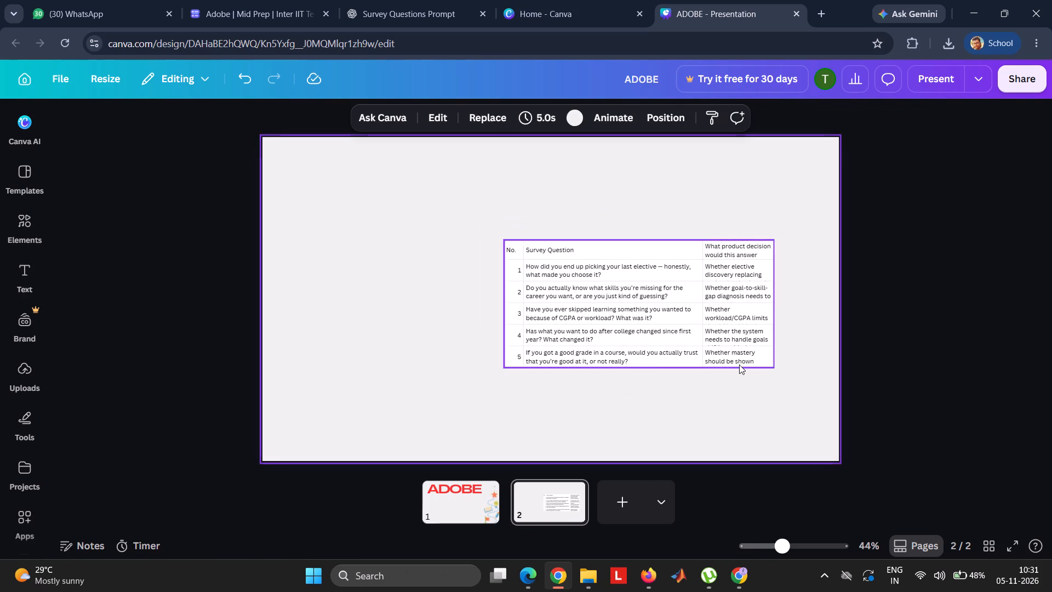
Enlarge the table from its bottom-right corner until it nearly reaches the page's bottom-right corner.
{"action": "left_click", "coordinate": [733, 321]}
{"action": "left_click_drag", "start_coordinate": [773, 369], "coordinate": [823, 456]}
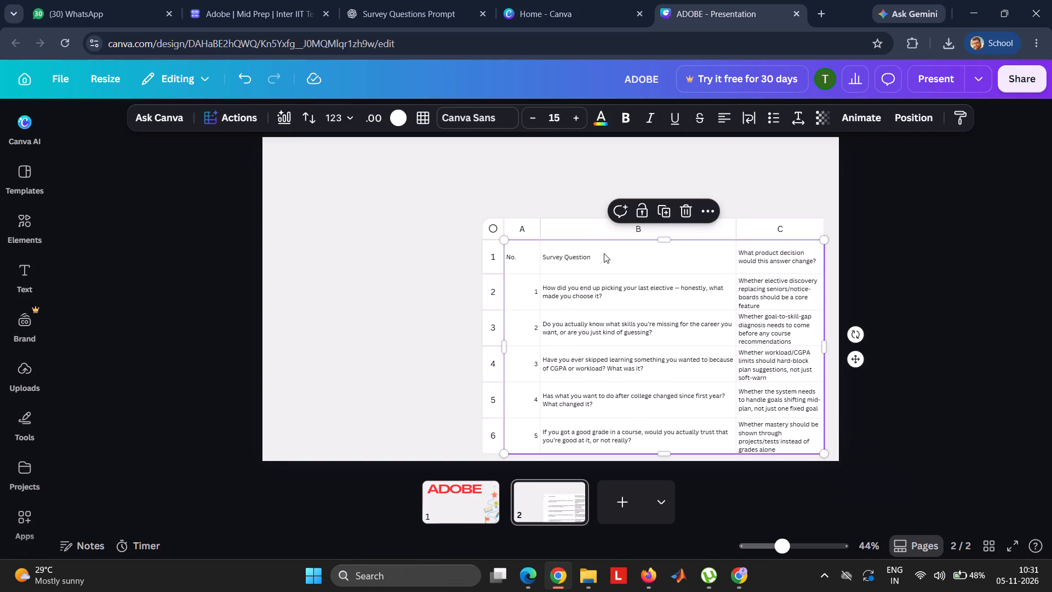
Move the survey table up and left to roughly the centre of page 2.
{"action": "left_click_drag", "start_coordinate": [592, 227], "coordinate": [455, 135]}
{"action": "left_click", "coordinate": [456, 167]}
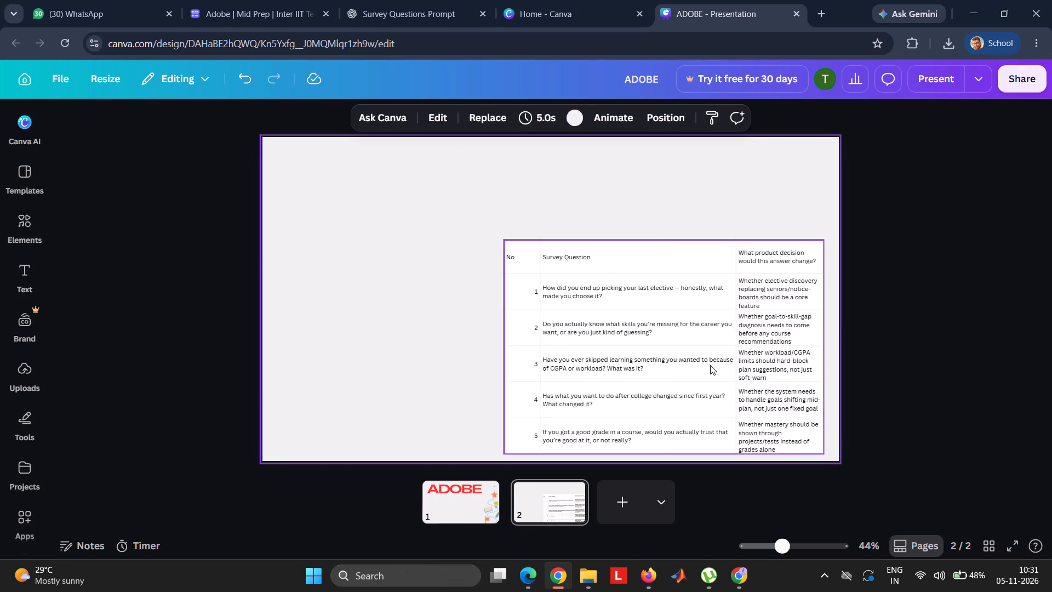
{"action": "left_click", "coordinate": [710, 365]}
{"action": "left_click_drag", "start_coordinate": [860, 354], "coordinate": [683, 276]}
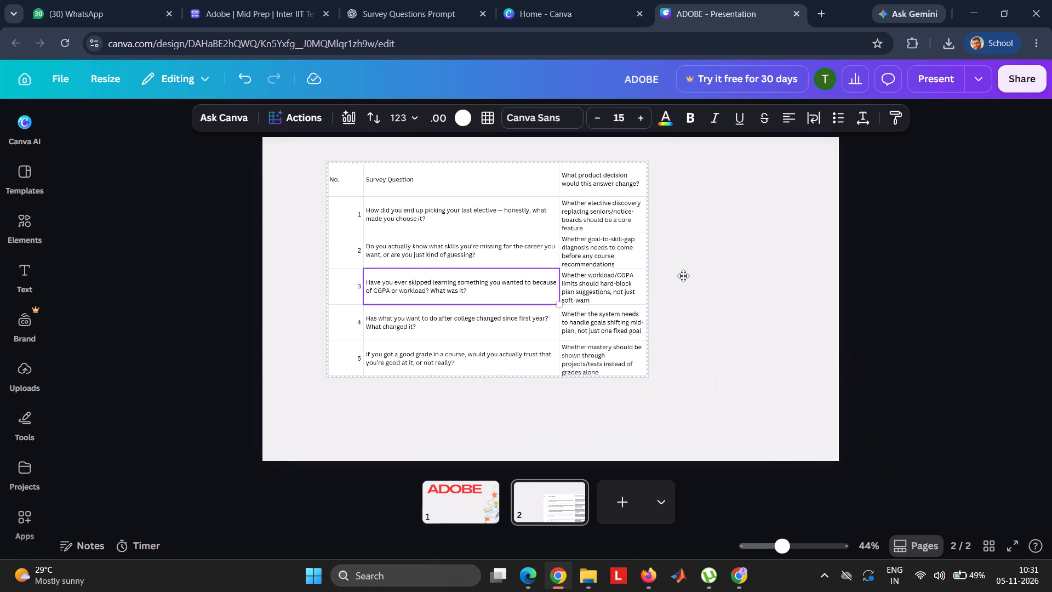
{"action": "left_click_drag", "start_coordinate": [683, 276], "coordinate": [763, 304]}
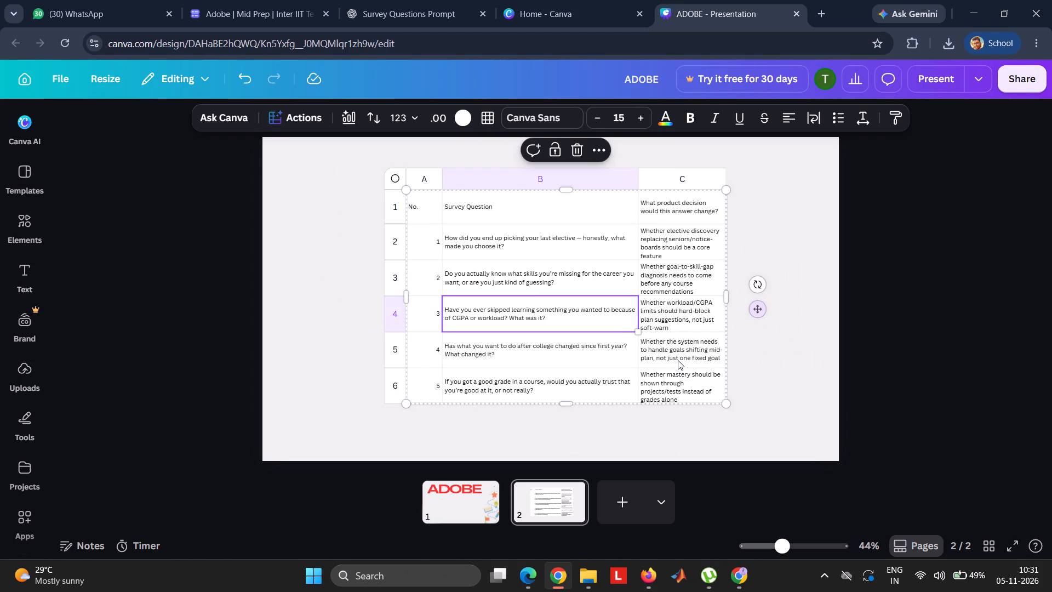
{"action": "left_click", "coordinate": [799, 234]}
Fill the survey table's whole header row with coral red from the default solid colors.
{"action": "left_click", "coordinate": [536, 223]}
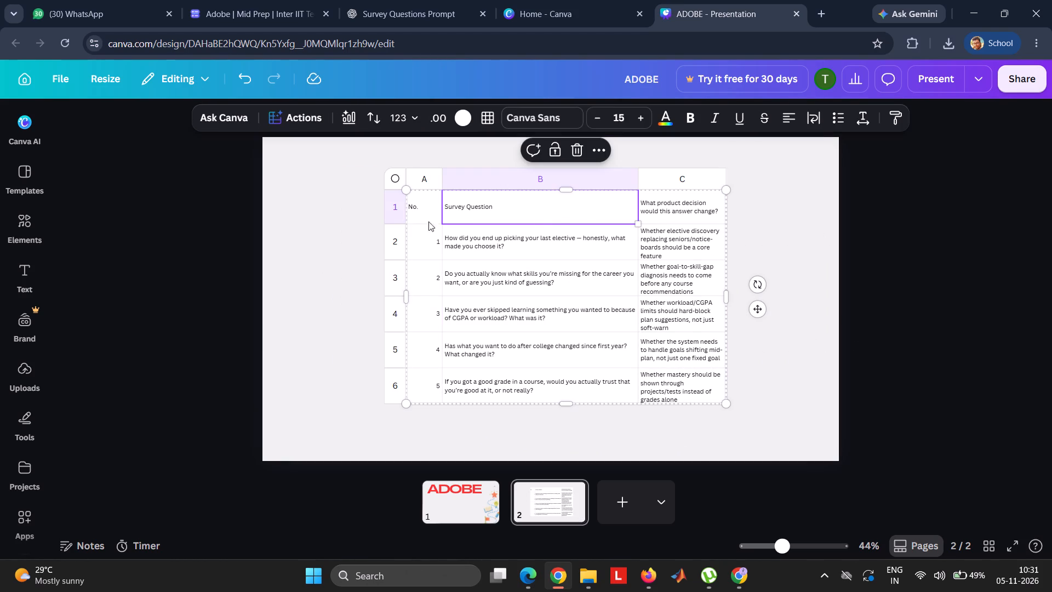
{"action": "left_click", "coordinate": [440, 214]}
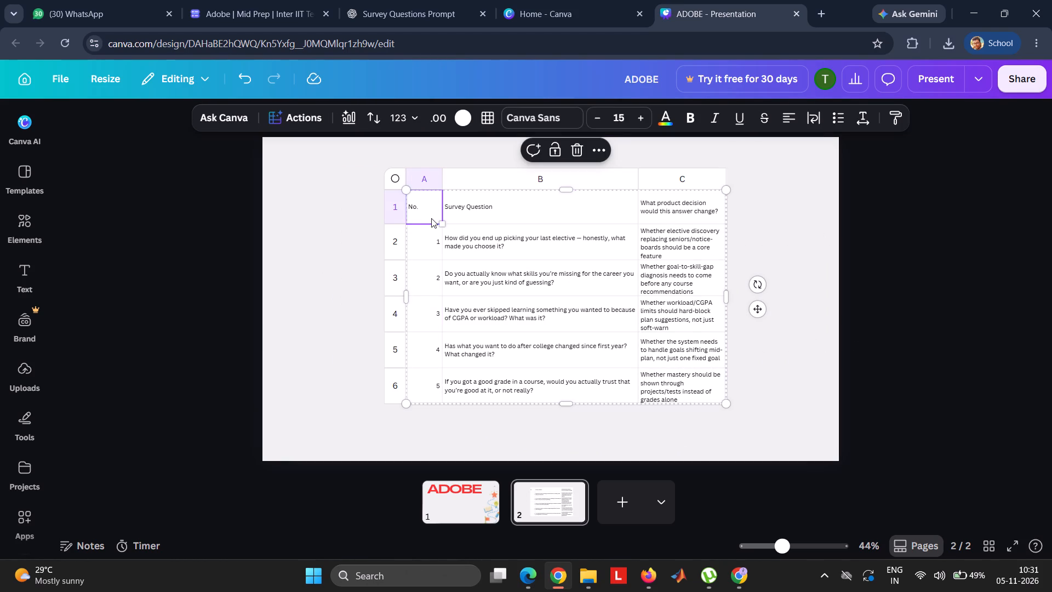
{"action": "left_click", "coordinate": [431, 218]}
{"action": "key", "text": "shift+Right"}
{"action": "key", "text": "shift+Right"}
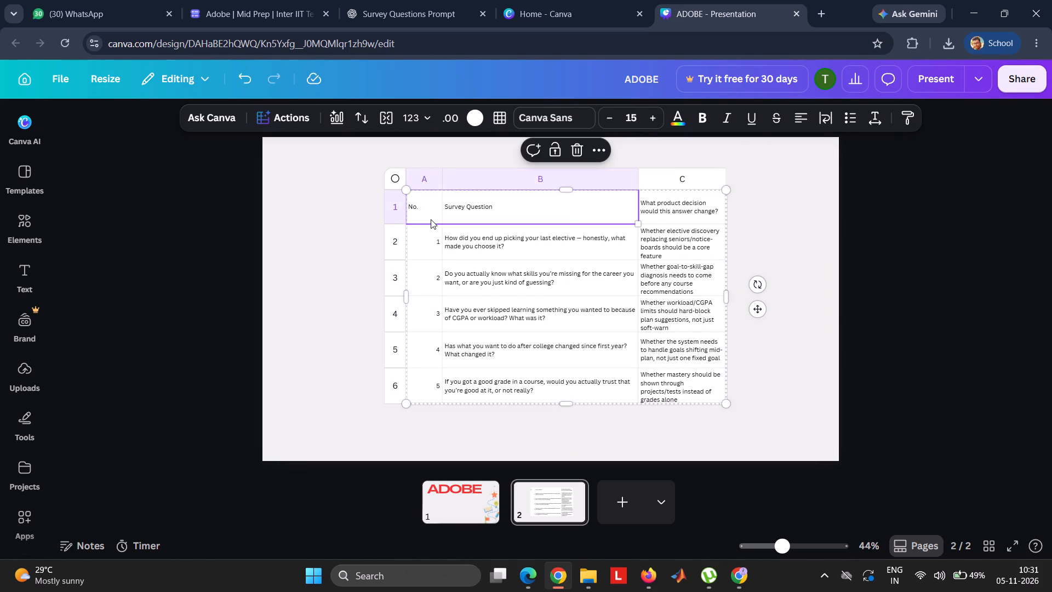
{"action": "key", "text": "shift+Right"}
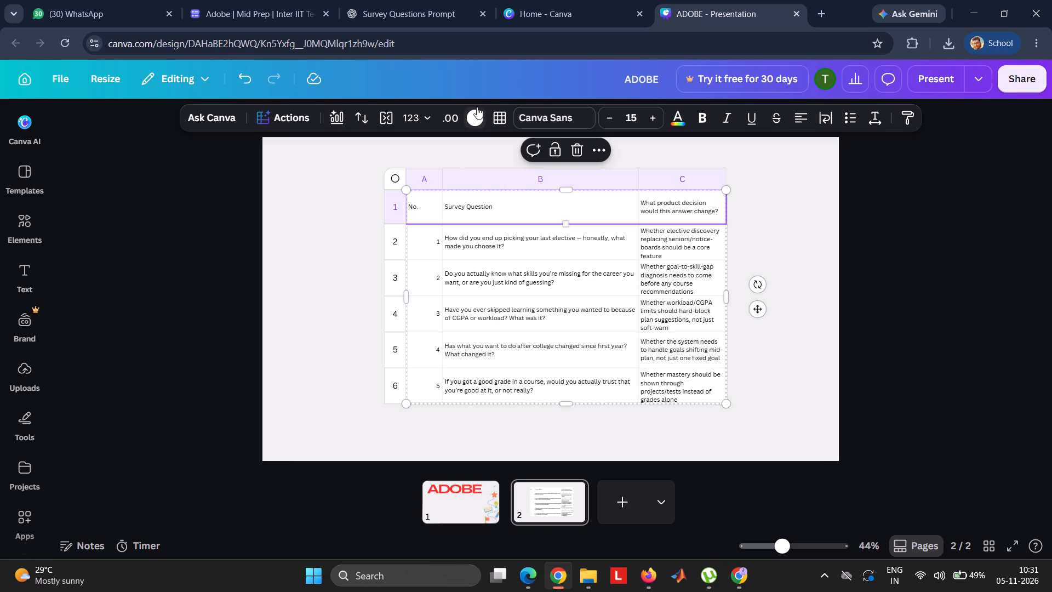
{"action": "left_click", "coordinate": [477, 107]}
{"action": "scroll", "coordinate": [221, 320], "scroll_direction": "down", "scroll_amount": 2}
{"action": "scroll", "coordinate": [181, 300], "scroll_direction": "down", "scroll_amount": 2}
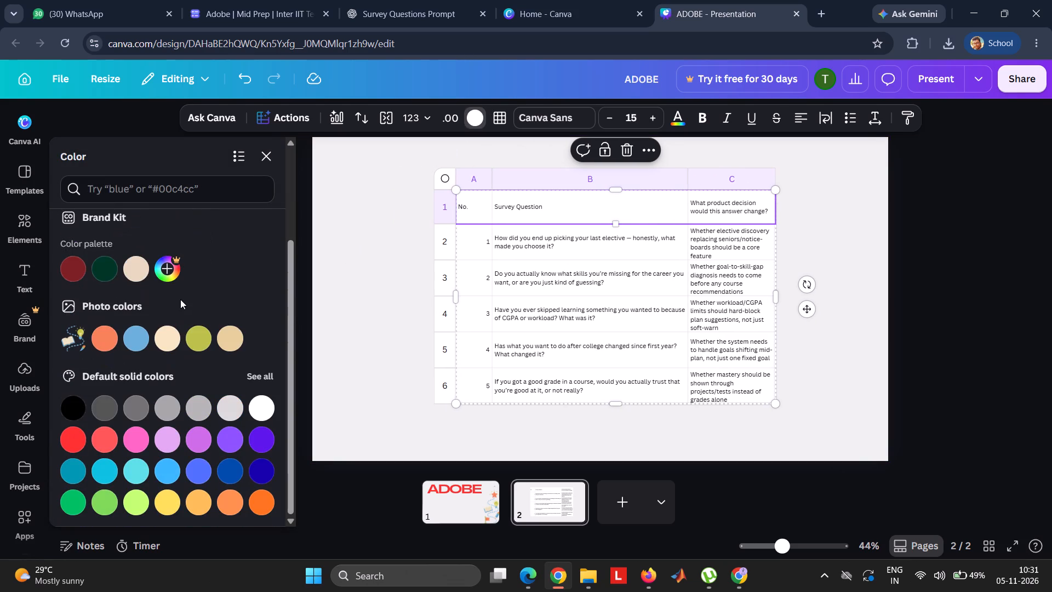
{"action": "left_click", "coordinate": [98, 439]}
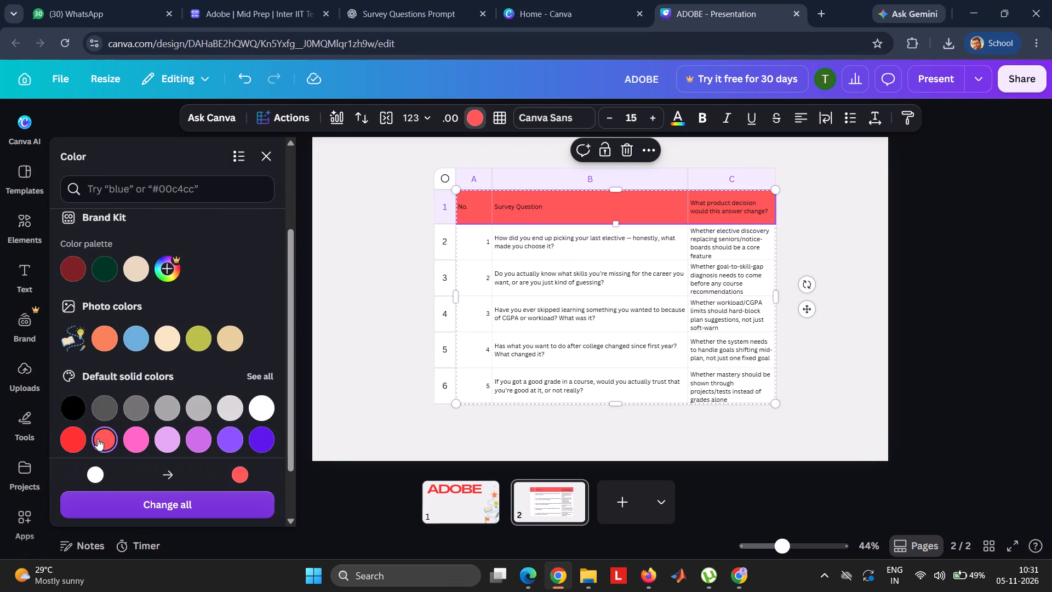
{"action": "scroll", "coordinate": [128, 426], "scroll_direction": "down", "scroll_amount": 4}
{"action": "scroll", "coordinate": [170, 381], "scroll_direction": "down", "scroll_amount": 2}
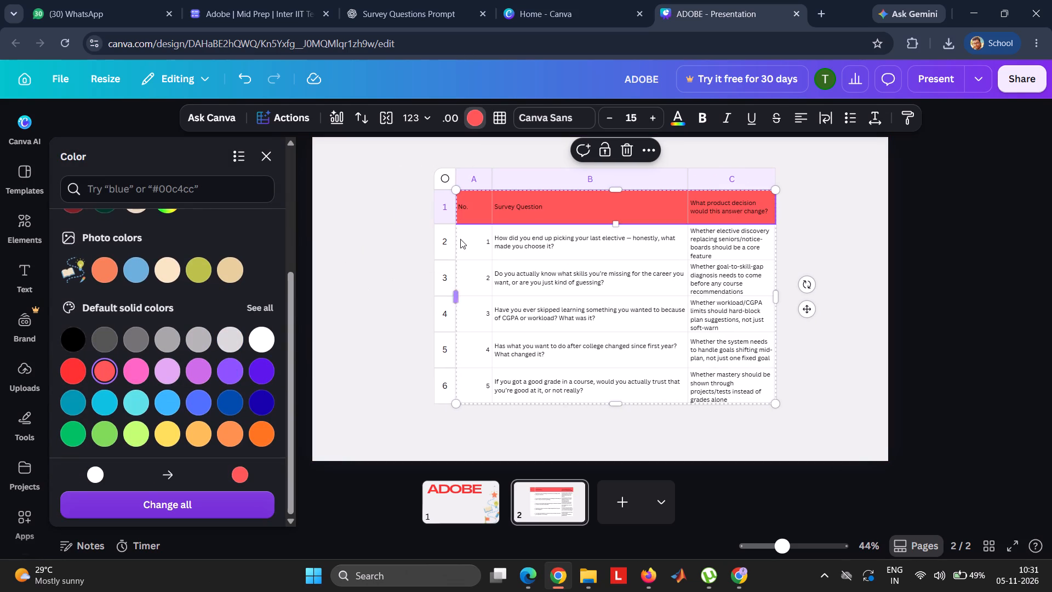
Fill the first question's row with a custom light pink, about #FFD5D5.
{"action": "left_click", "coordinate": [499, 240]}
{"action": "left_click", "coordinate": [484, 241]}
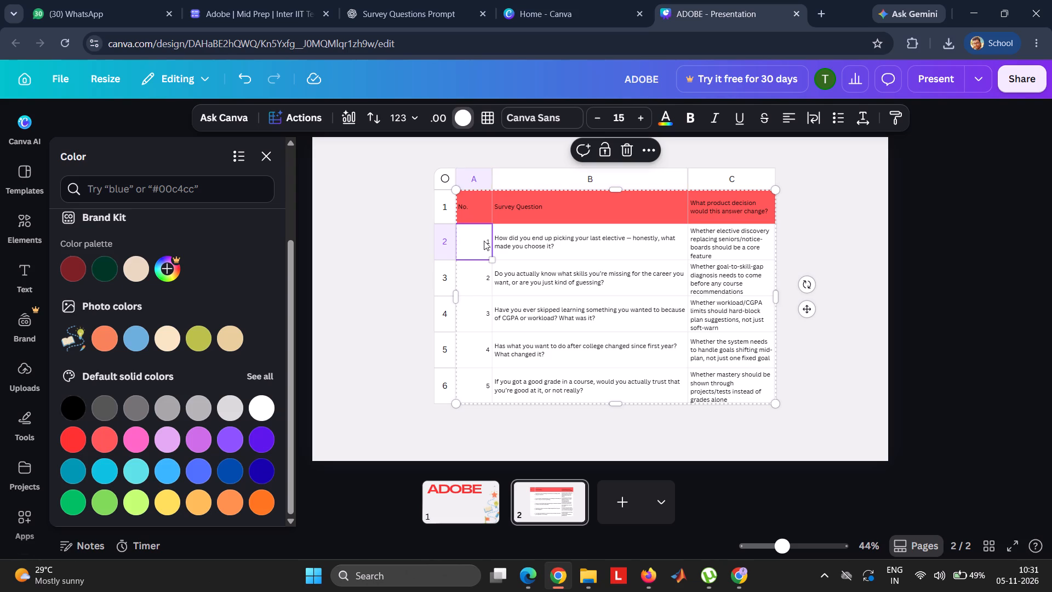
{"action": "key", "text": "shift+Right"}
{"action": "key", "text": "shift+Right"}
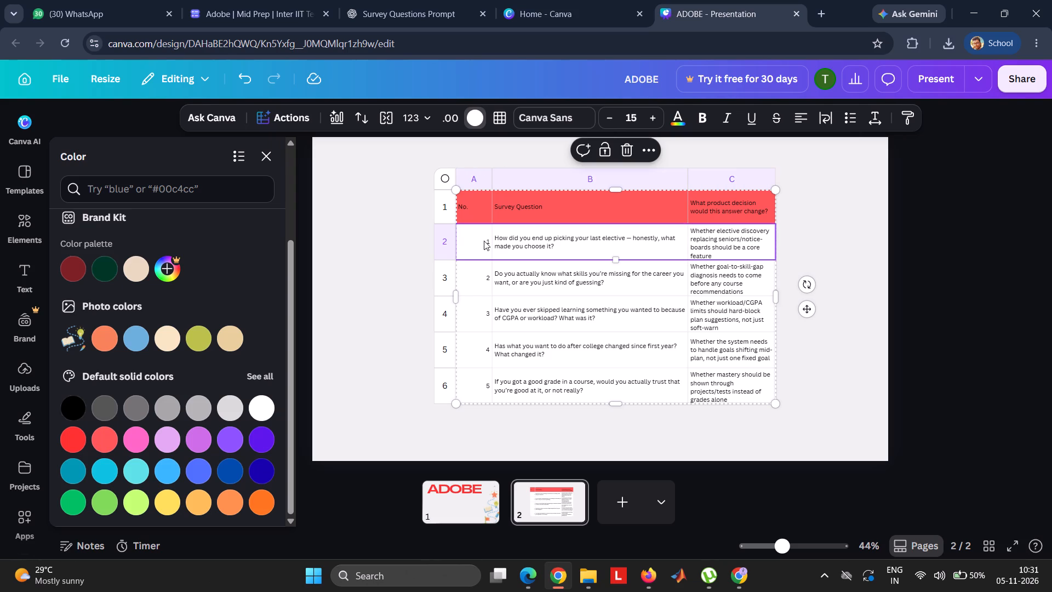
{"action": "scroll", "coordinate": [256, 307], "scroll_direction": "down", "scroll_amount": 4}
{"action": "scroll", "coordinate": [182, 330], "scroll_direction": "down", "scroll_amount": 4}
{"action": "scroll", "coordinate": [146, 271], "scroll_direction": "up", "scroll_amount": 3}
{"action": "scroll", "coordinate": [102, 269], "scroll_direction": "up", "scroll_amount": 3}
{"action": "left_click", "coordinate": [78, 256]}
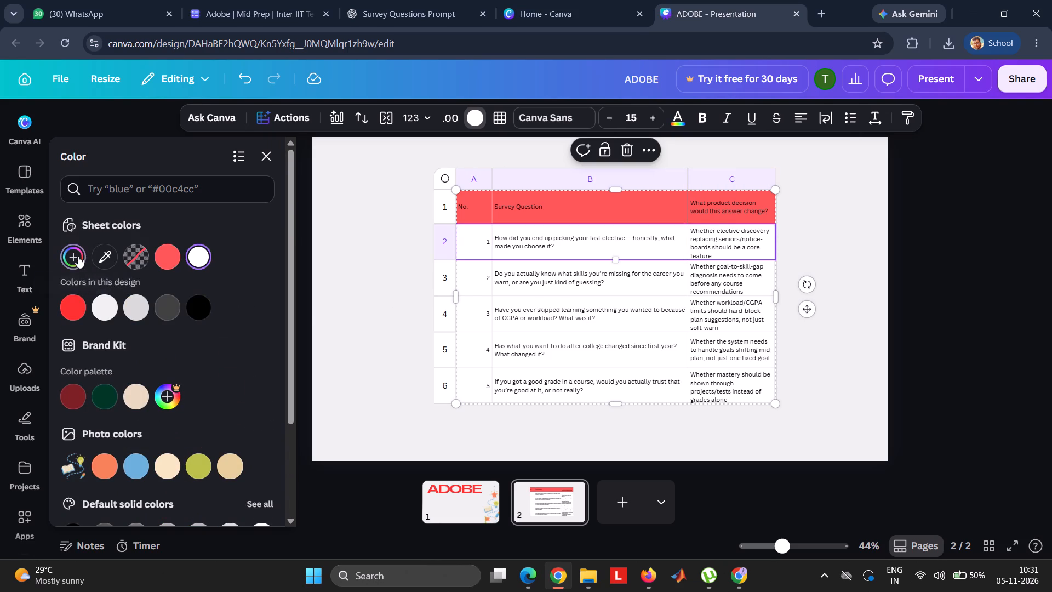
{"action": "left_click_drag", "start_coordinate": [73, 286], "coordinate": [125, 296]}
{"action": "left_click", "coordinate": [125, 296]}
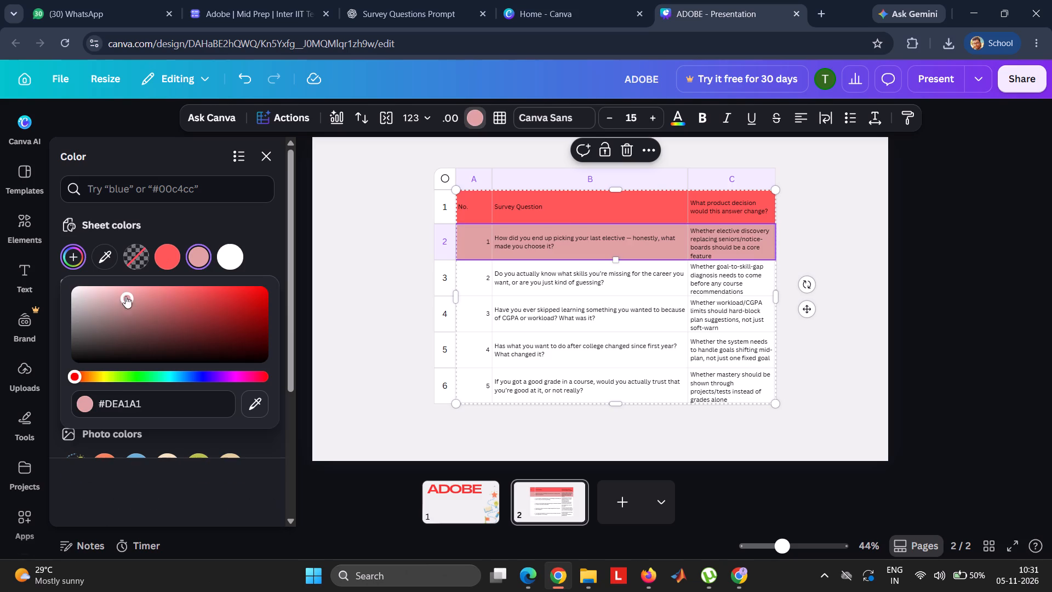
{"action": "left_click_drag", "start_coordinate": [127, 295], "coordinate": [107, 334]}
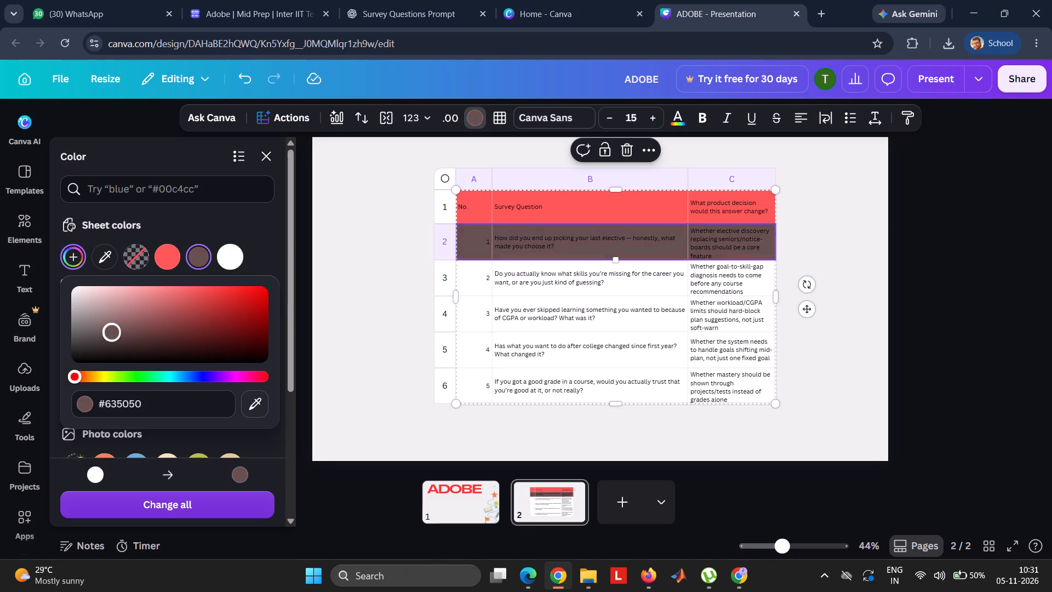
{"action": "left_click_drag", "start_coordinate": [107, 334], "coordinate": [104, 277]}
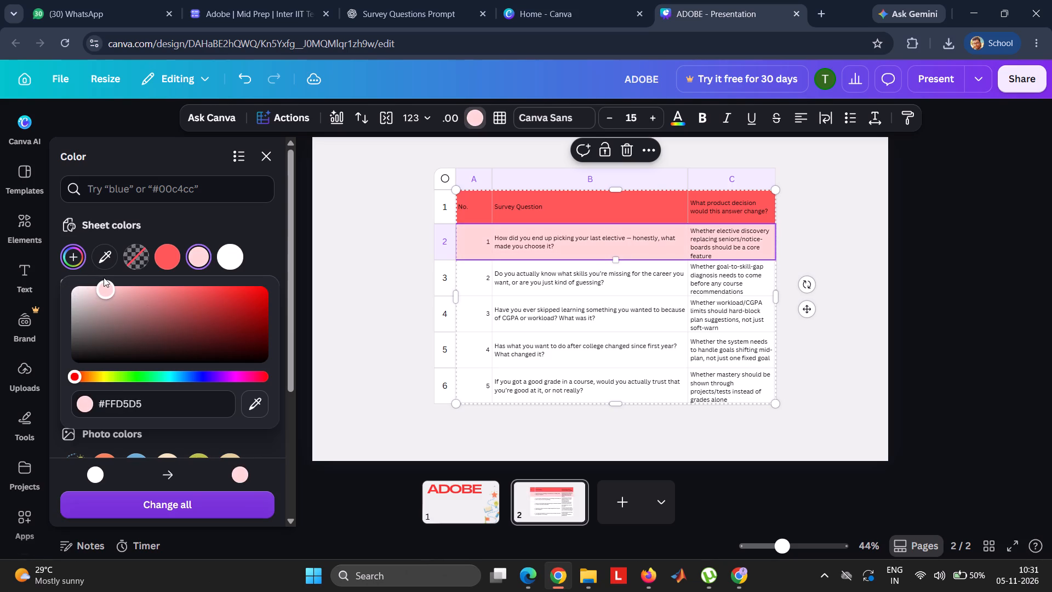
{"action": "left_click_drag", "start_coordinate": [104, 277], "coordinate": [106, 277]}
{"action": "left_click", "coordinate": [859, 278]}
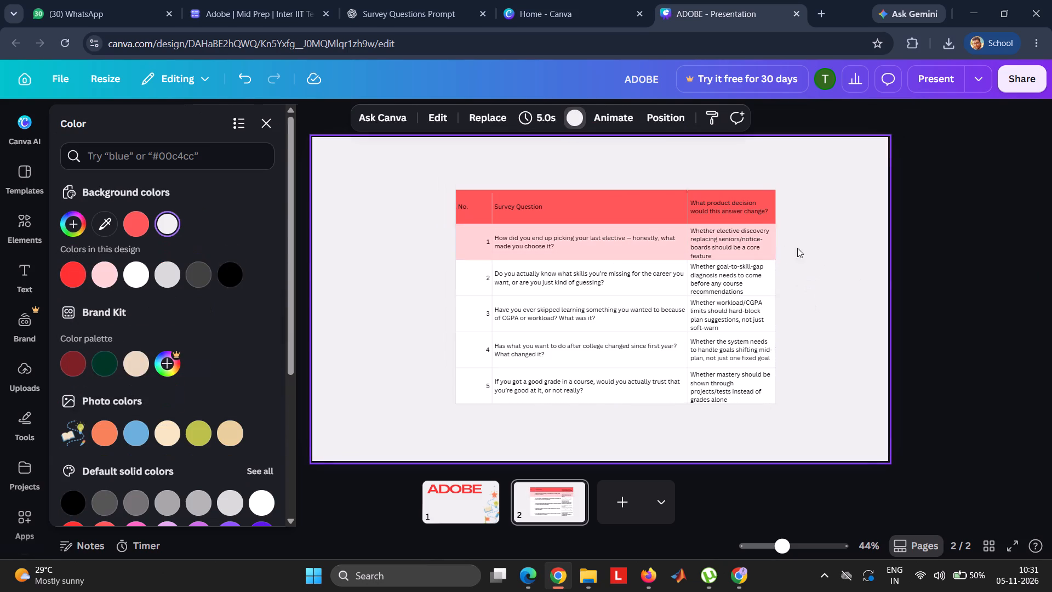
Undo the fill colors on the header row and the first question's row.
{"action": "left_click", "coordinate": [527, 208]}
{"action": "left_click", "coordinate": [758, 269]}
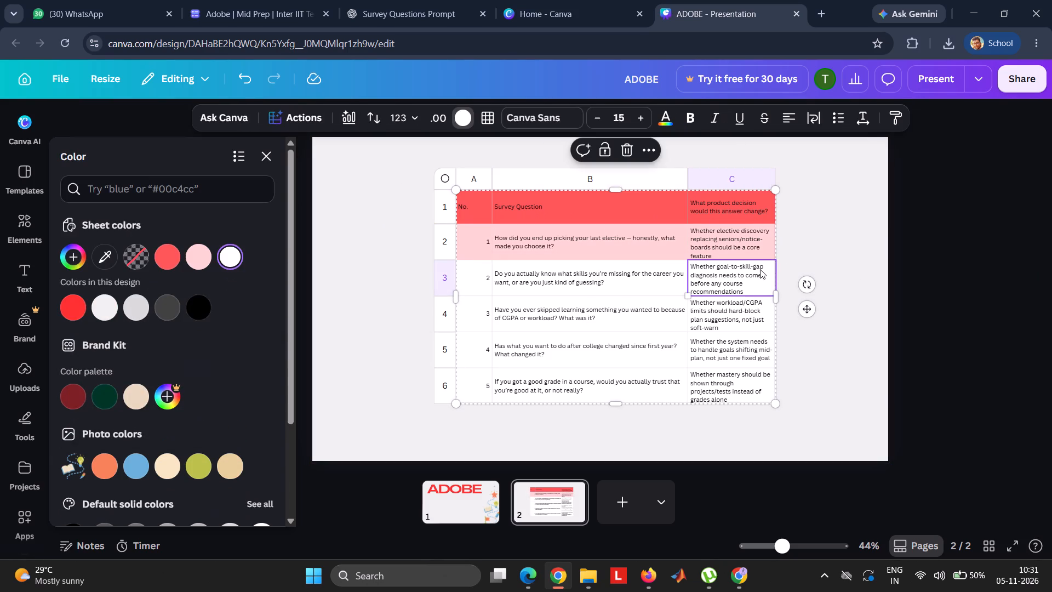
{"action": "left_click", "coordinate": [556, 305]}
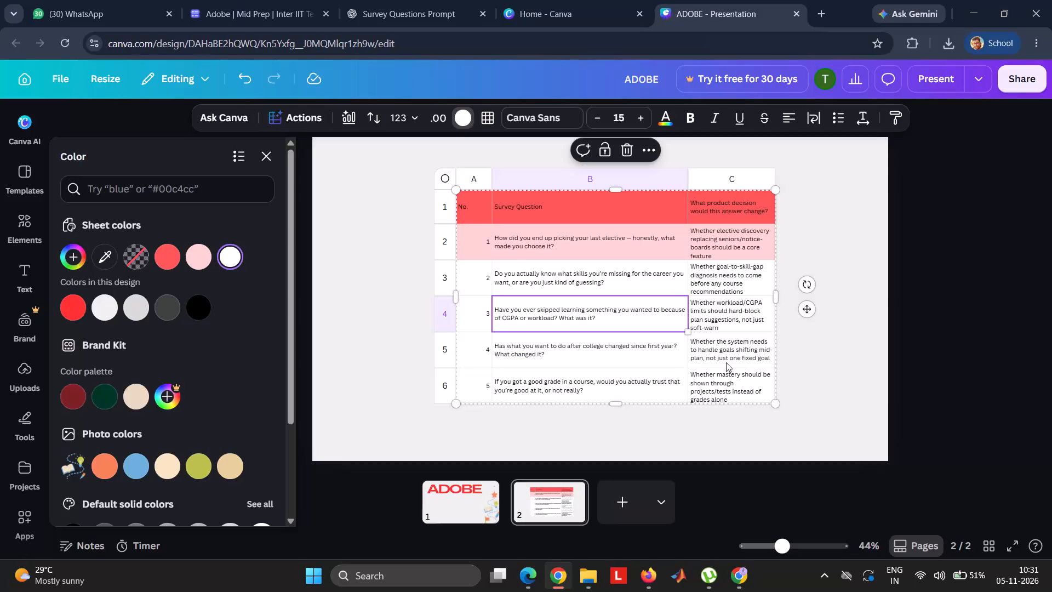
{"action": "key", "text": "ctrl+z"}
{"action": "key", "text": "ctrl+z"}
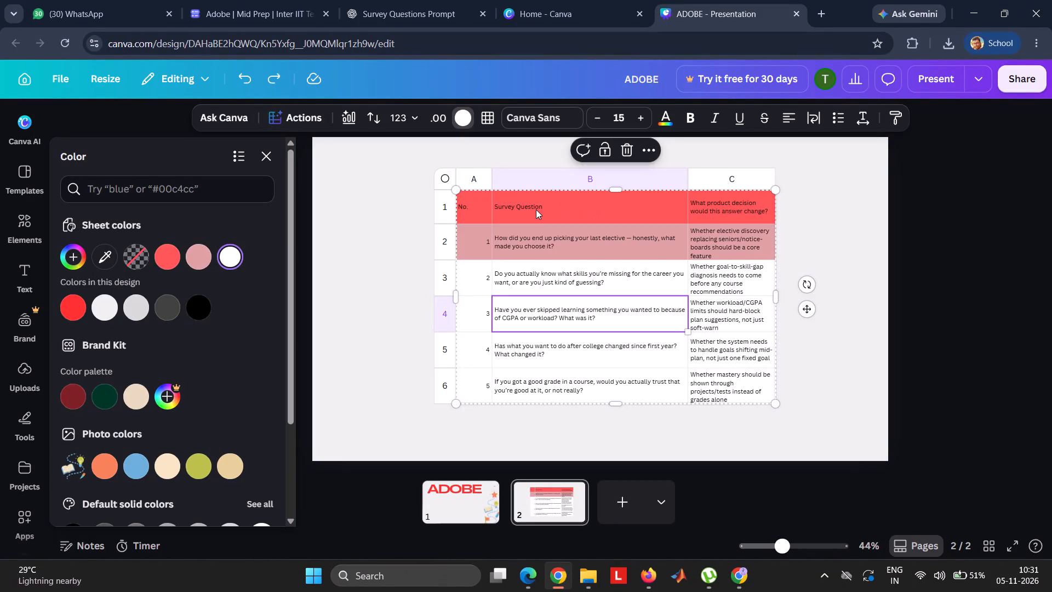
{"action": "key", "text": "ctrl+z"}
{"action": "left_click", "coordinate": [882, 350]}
Select the whole survey table and examine the Magic Charts suggestions generated from its data.
{"action": "left_click_drag", "start_coordinate": [789, 414], "coordinate": [432, 183]}
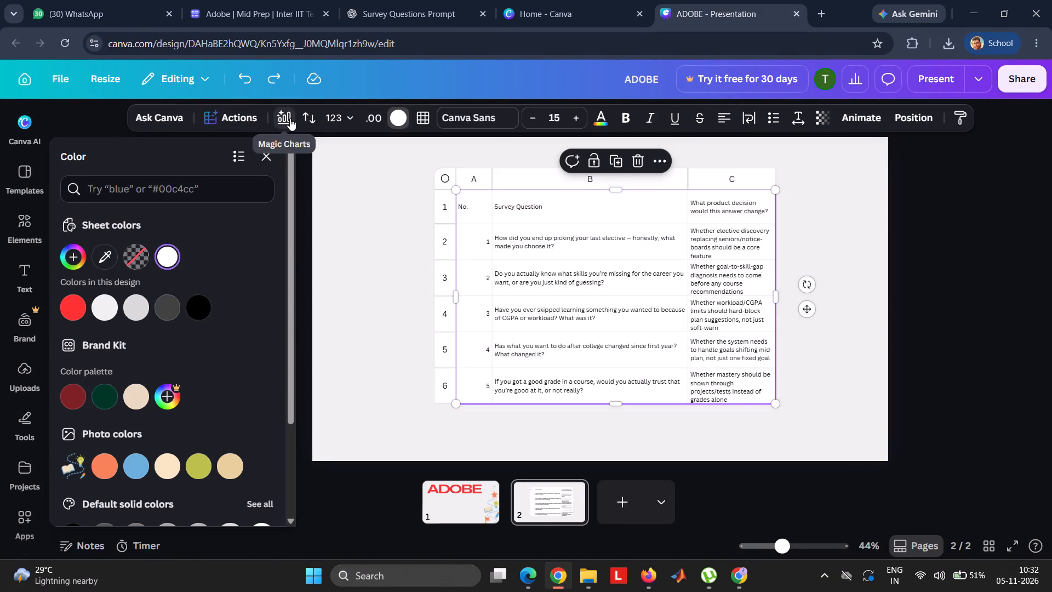
{"action": "left_click", "coordinate": [290, 118]}
{"action": "scroll", "coordinate": [207, 291], "scroll_direction": "down", "scroll_amount": 3}
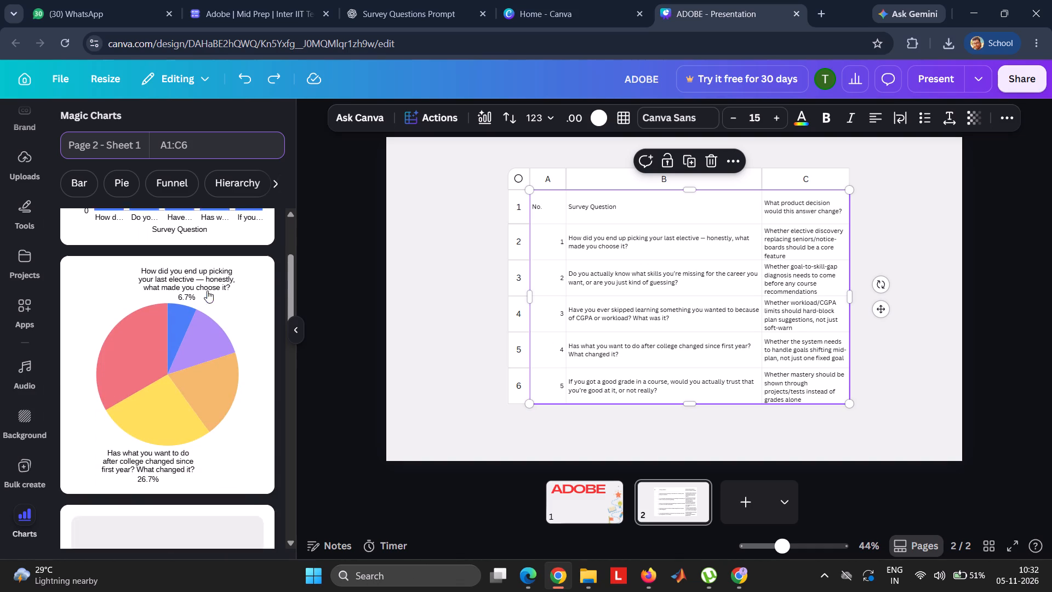
{"action": "scroll", "coordinate": [207, 291], "scroll_direction": "down", "scroll_amount": 4}
{"action": "scroll", "coordinate": [207, 291], "scroll_direction": "up", "scroll_amount": 4}
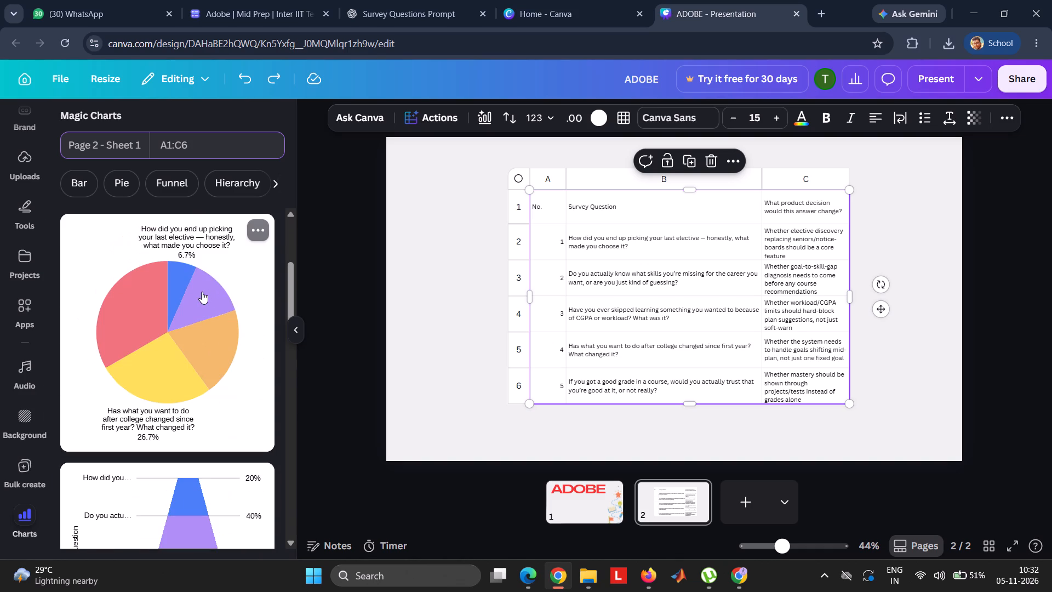
{"action": "scroll", "coordinate": [213, 312], "scroll_direction": "down", "scroll_amount": 3}
{"action": "scroll", "coordinate": [413, 289], "scroll_direction": "down", "scroll_amount": 4}
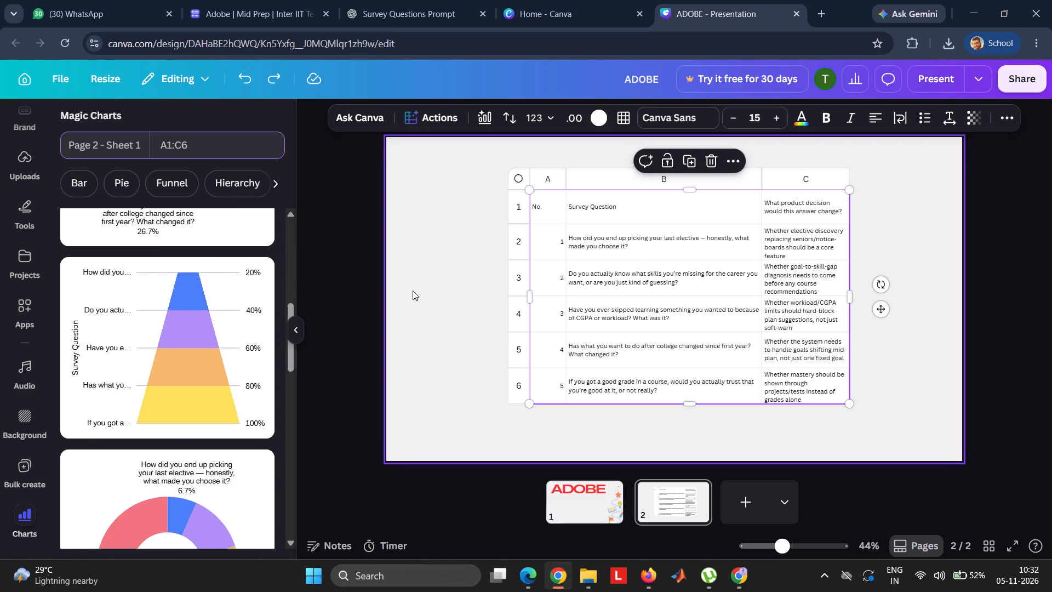
{"action": "scroll", "coordinate": [161, 456], "scroll_direction": "down", "scroll_amount": 7}
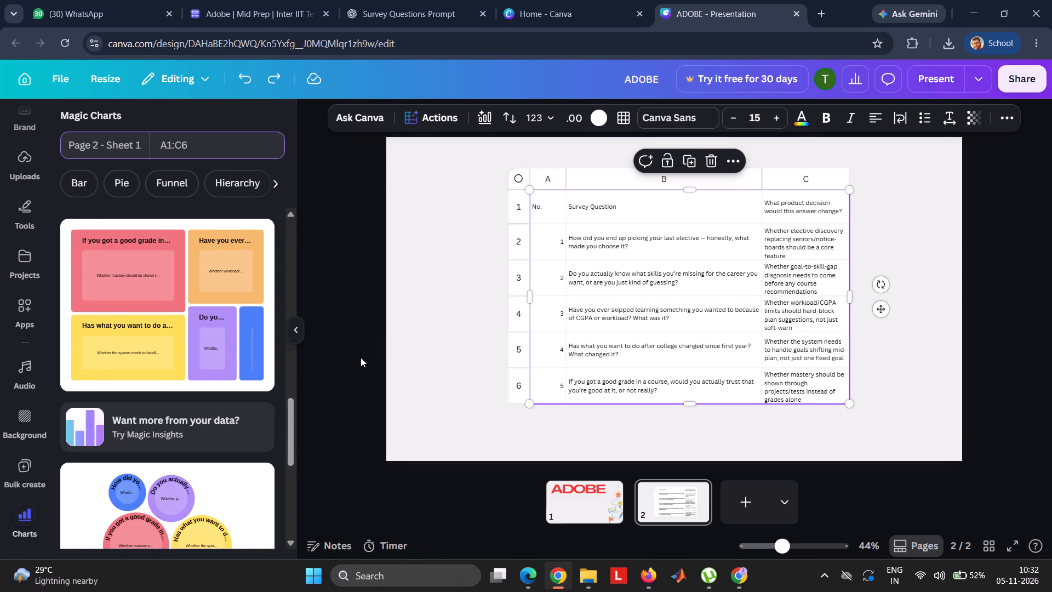
{"action": "scroll", "coordinate": [306, 367], "scroll_direction": "down", "scroll_amount": 5}
{"action": "scroll", "coordinate": [210, 340], "scroll_direction": "down", "scroll_amount": 3}
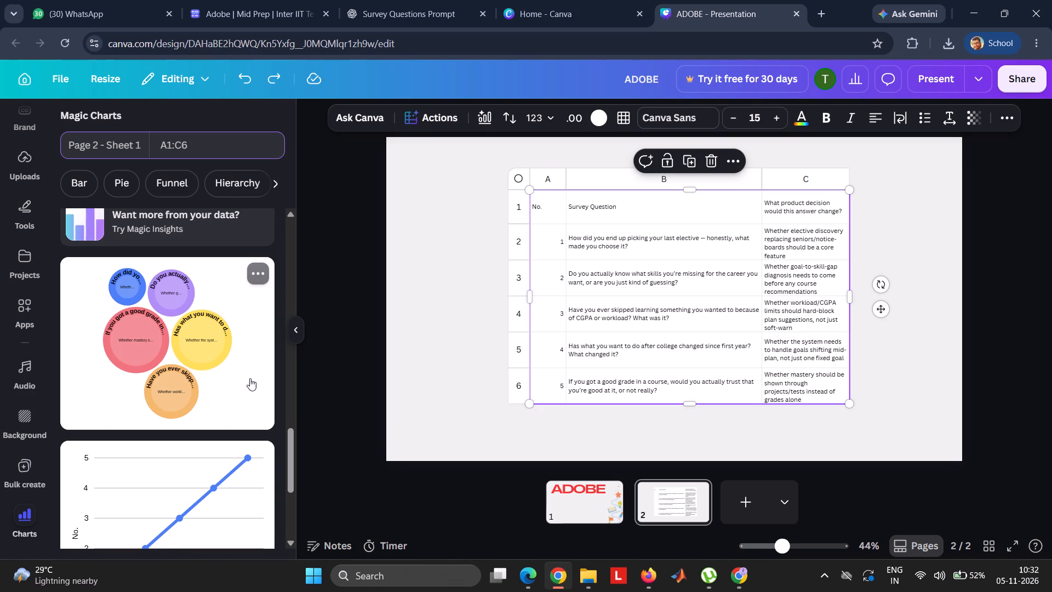
{"action": "scroll", "coordinate": [281, 360], "scroll_direction": "down", "scroll_amount": 3}
{"action": "scroll", "coordinate": [210, 312], "scroll_direction": "down", "scroll_amount": 7}
{"action": "scroll", "coordinate": [209, 312], "scroll_direction": "up", "scroll_amount": 7}
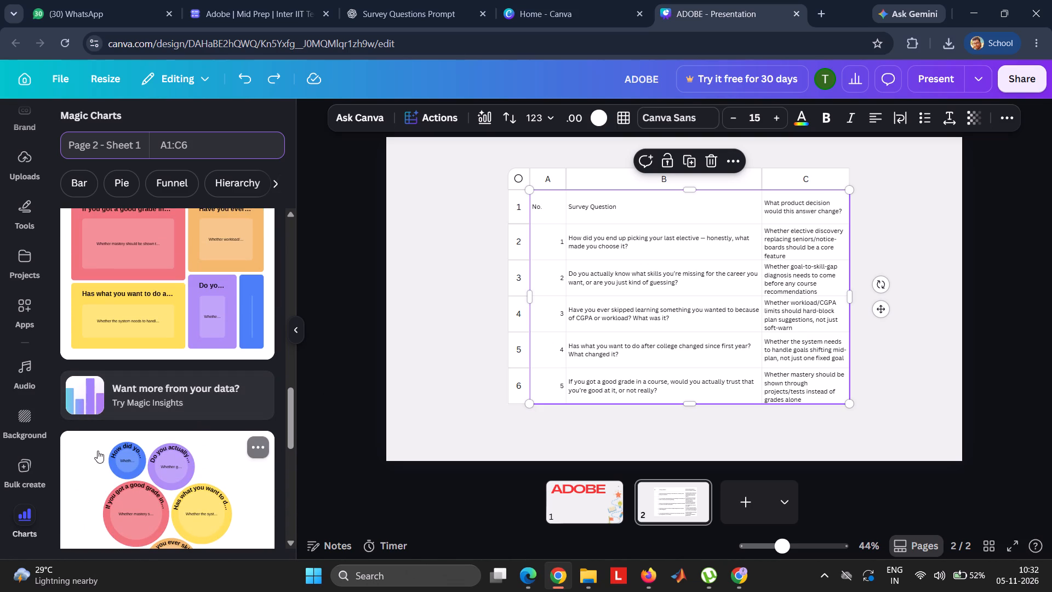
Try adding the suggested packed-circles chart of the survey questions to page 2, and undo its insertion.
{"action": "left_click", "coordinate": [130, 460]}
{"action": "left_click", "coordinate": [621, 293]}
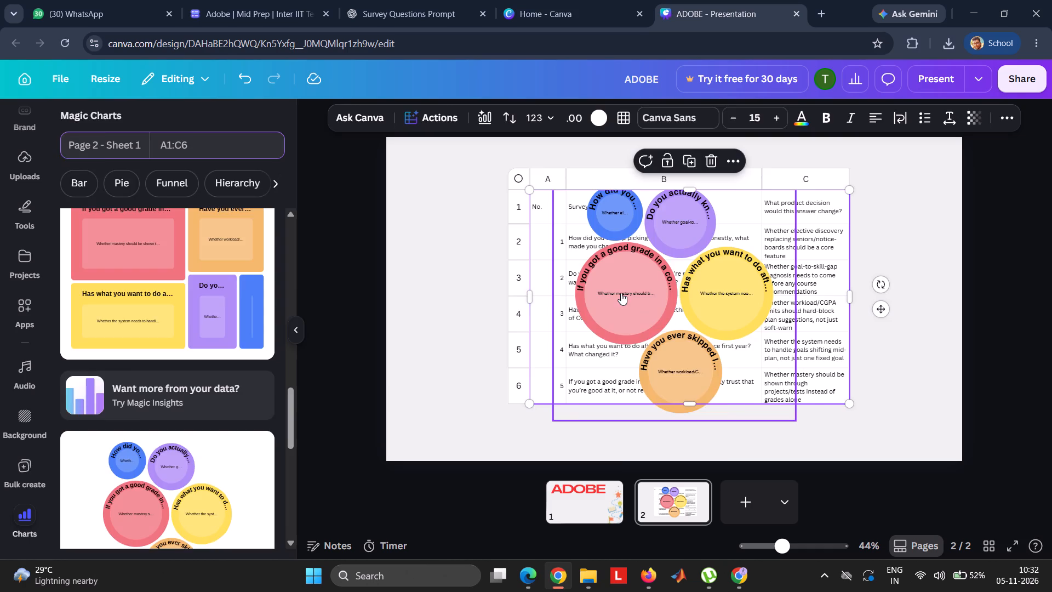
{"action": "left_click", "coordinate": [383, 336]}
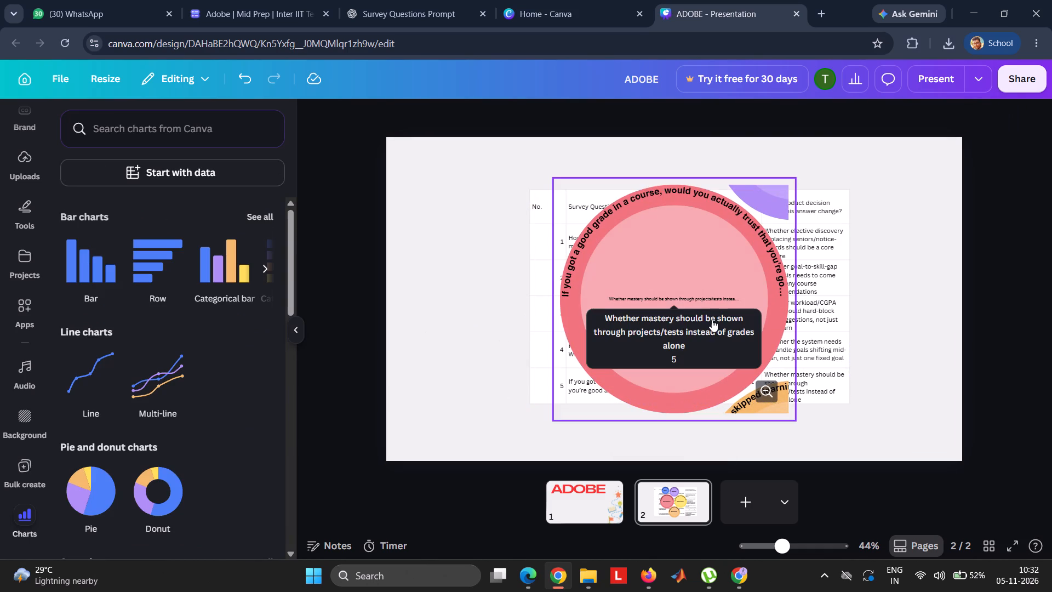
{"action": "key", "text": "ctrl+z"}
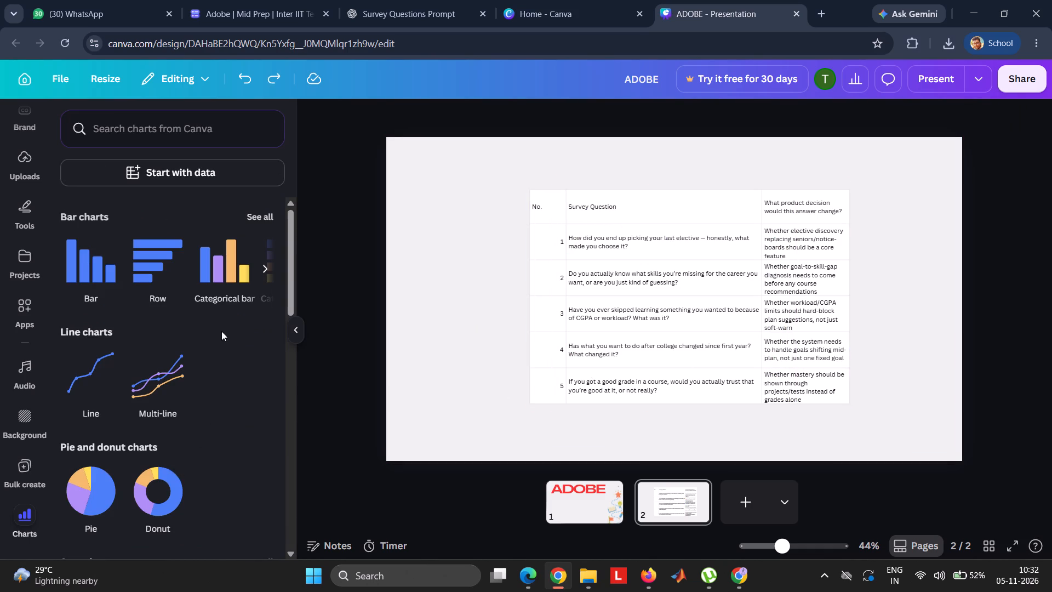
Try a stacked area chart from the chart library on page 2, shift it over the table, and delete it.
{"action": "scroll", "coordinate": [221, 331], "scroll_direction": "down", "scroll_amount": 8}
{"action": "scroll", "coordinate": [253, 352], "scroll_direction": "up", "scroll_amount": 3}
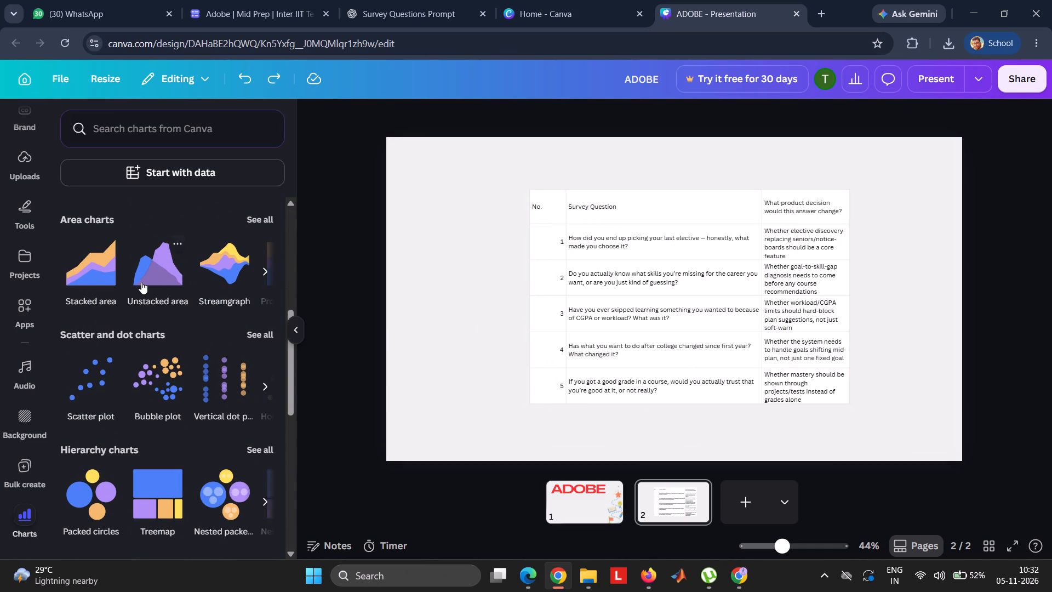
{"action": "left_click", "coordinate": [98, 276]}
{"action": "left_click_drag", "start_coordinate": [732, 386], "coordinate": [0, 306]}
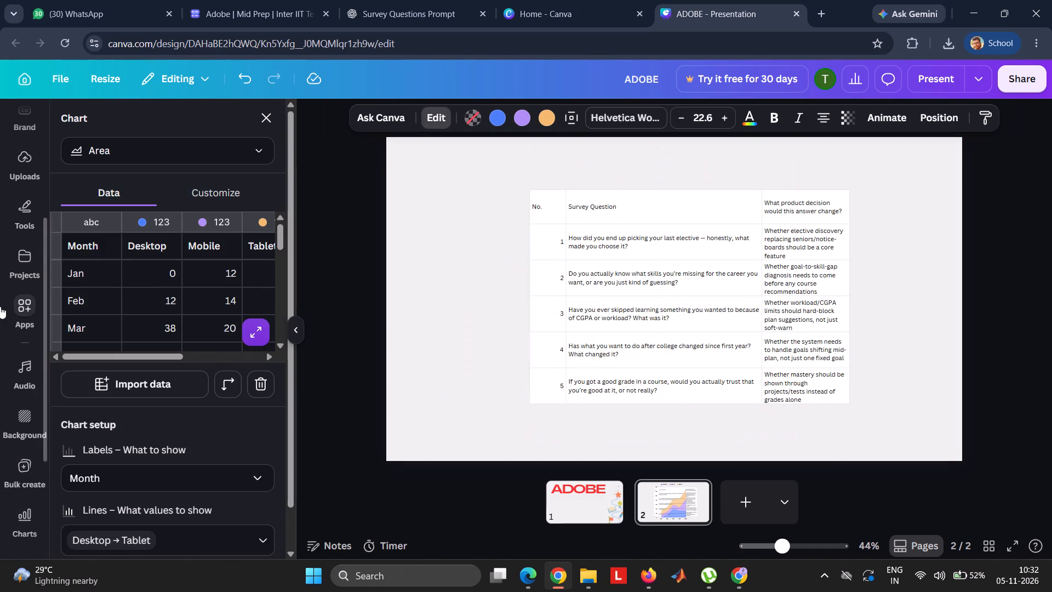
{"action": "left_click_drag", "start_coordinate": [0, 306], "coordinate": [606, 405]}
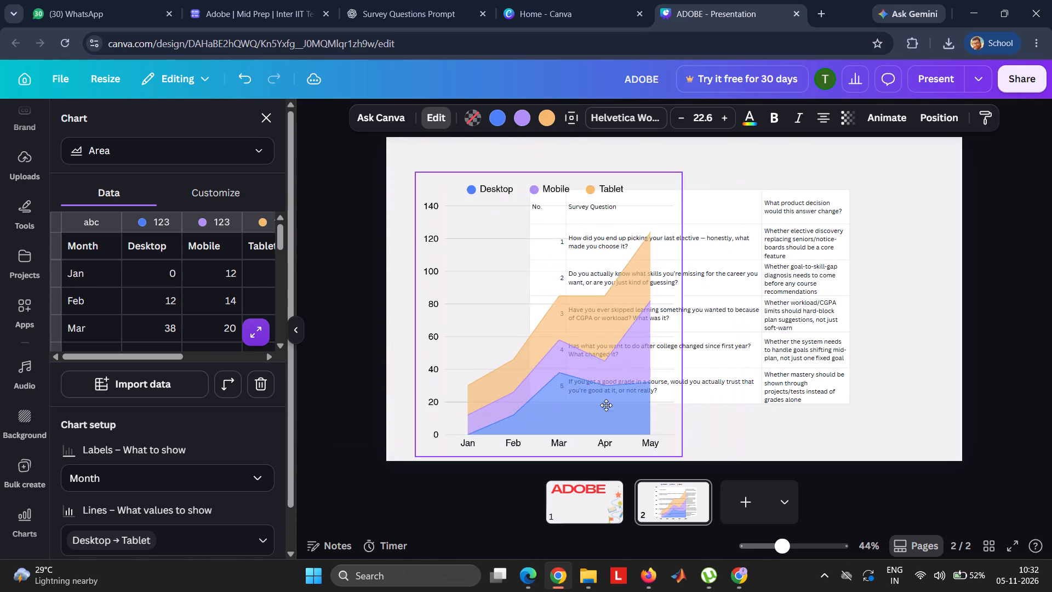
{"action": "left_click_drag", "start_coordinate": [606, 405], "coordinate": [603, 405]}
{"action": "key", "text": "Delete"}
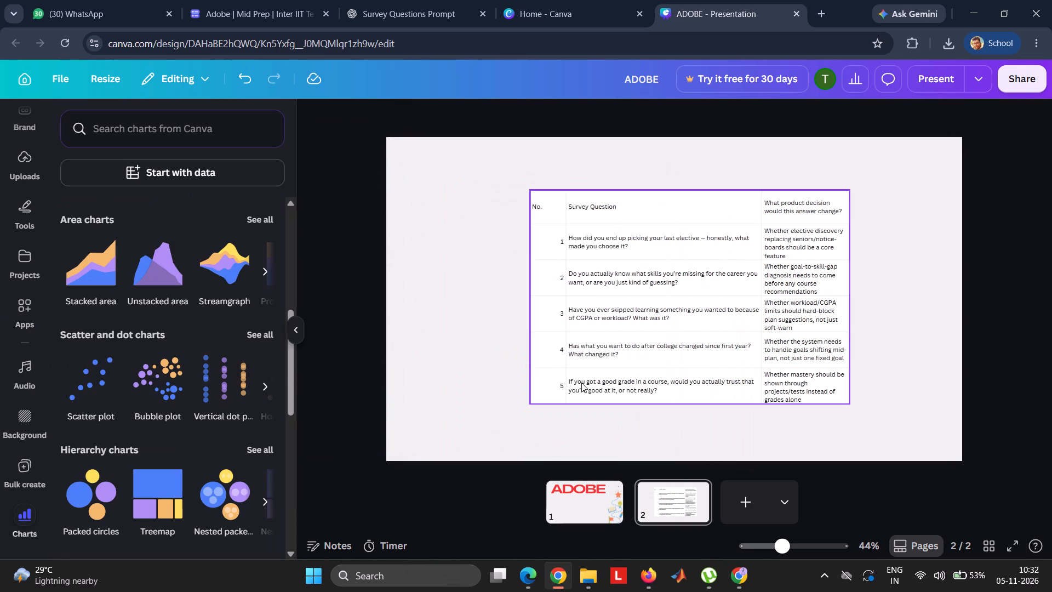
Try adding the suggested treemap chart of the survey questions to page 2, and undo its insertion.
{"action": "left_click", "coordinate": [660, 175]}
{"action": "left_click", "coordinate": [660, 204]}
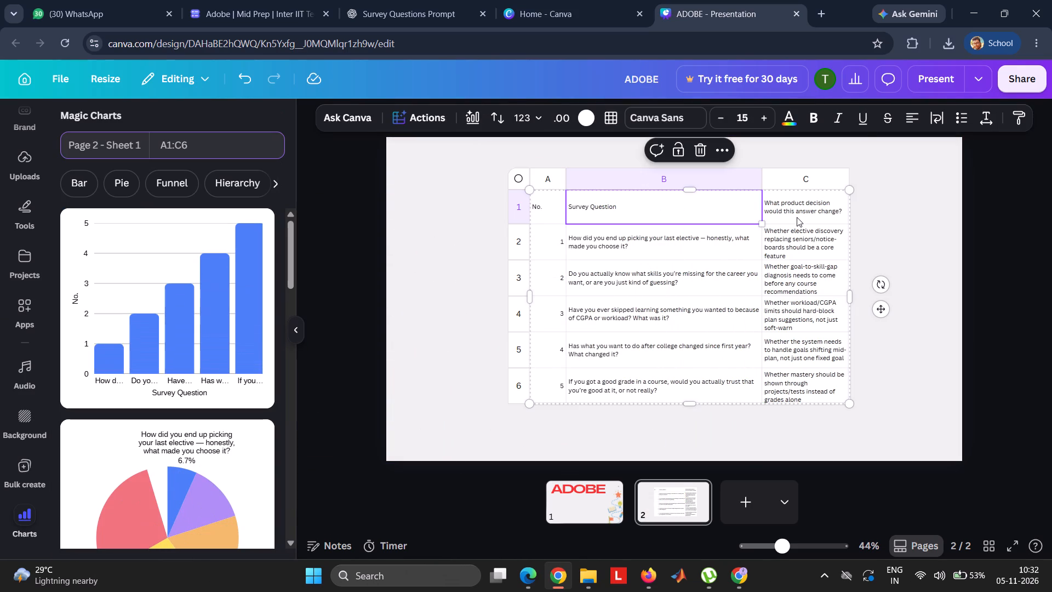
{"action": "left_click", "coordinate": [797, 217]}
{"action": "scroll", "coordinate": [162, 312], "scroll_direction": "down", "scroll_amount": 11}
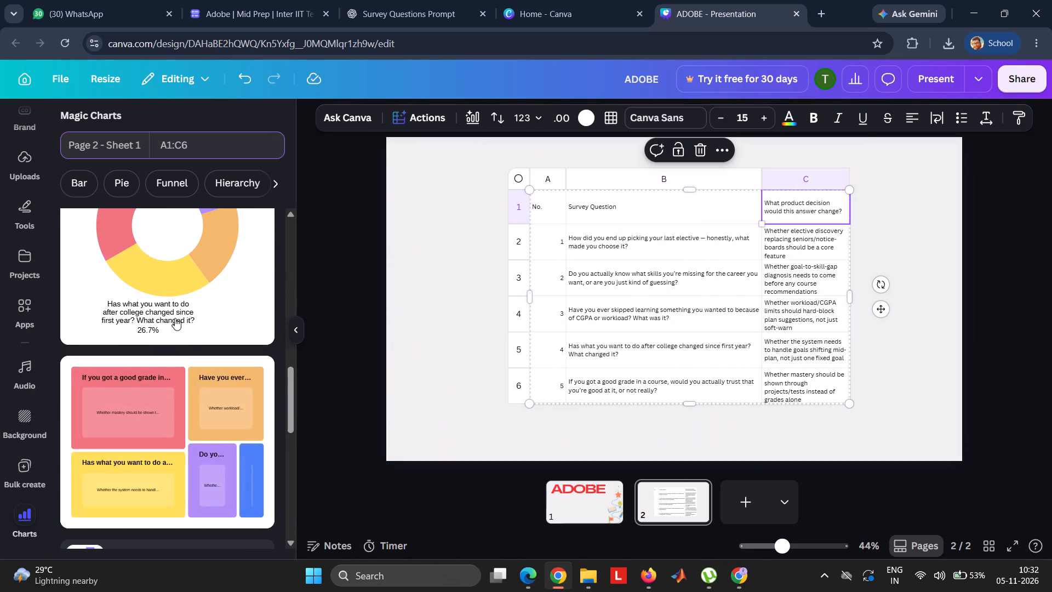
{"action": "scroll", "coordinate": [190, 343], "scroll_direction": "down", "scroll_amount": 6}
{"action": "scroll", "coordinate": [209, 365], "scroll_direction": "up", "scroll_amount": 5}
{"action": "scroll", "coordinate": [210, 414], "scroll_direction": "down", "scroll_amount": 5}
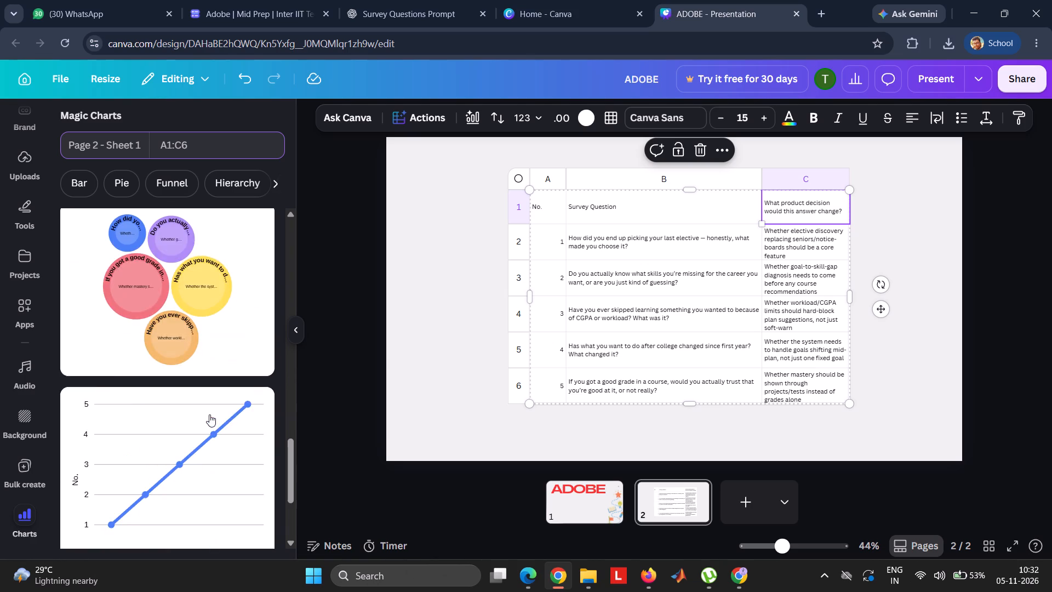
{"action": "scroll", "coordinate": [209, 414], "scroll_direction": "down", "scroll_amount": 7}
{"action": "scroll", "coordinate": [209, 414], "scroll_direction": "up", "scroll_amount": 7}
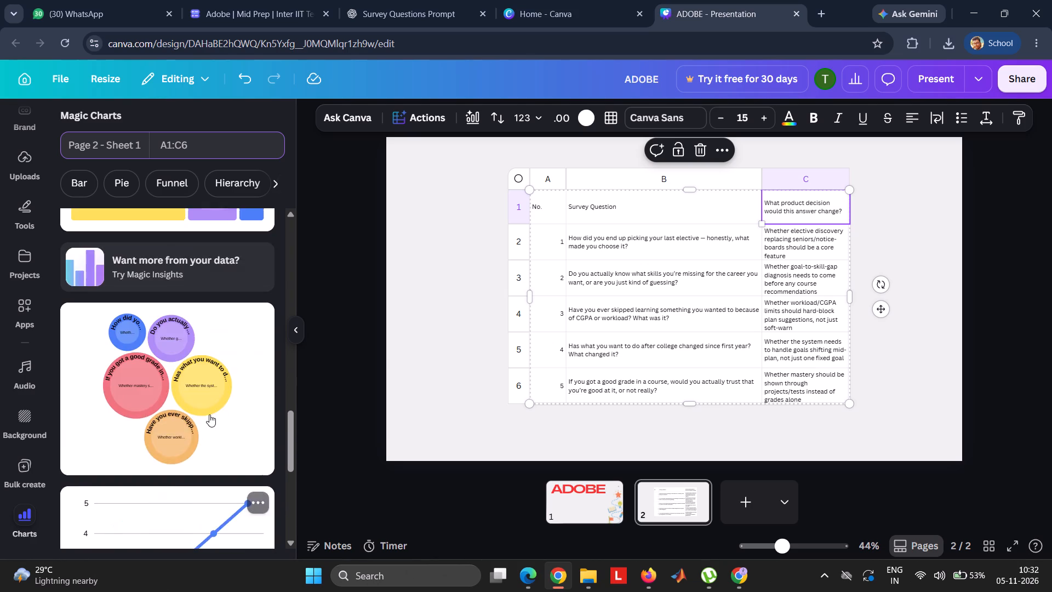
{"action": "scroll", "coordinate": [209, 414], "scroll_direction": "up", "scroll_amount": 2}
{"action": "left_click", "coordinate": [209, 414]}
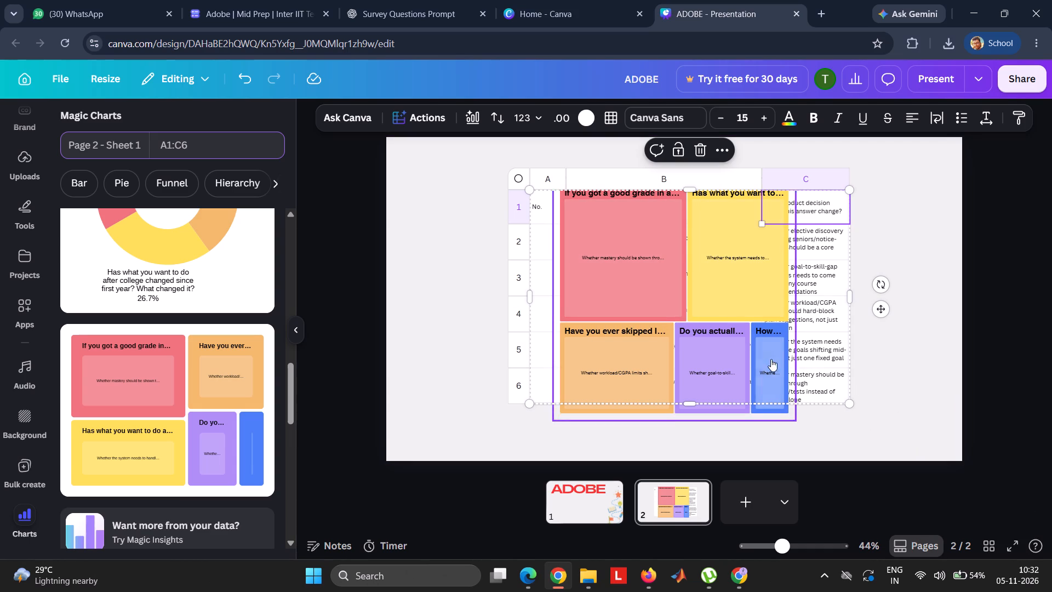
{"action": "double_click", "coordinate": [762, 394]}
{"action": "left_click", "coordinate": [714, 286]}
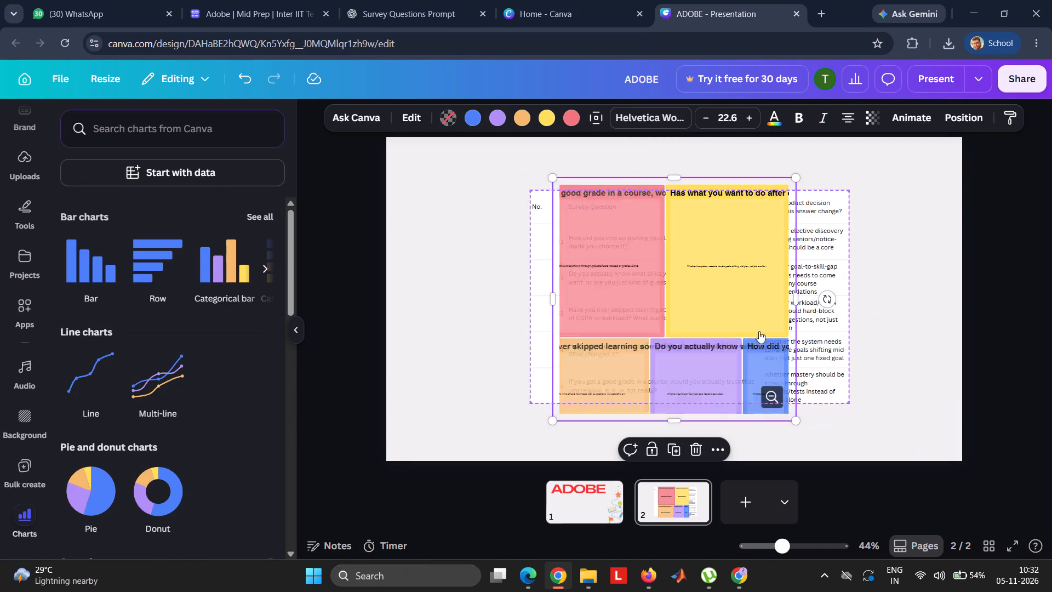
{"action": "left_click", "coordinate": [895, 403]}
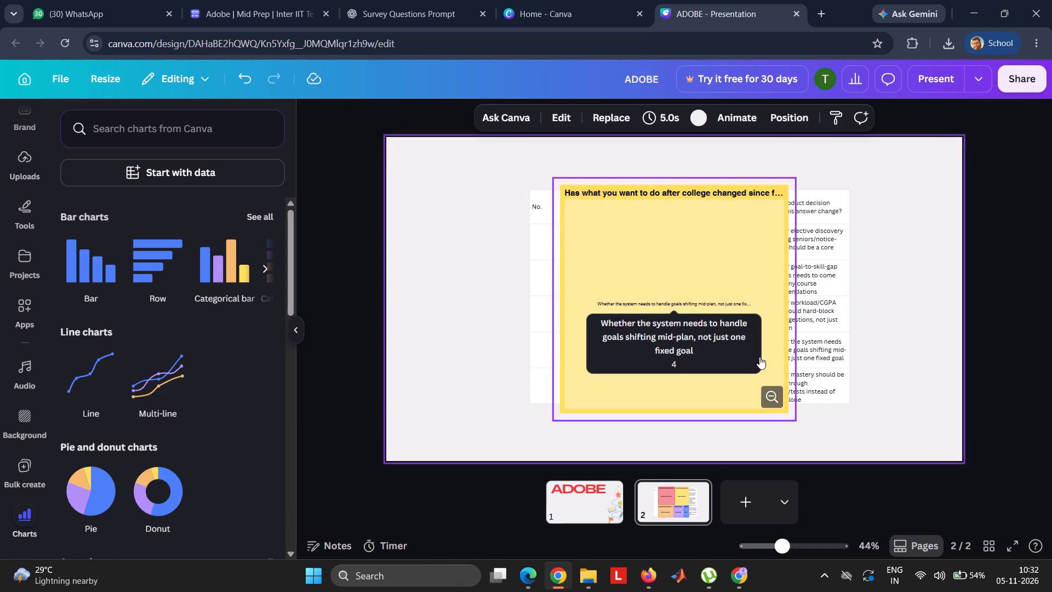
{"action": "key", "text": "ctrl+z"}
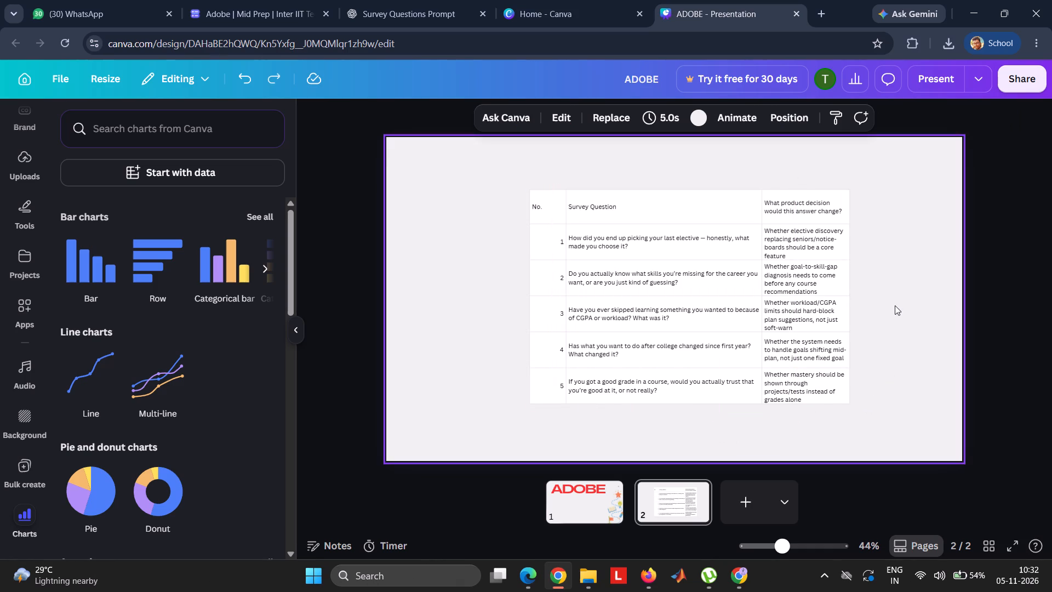
Add a blank page and place it between the ADOBE title page and the survey table page.
{"action": "left_click_drag", "start_coordinate": [599, 508], "coordinate": [593, 509]}
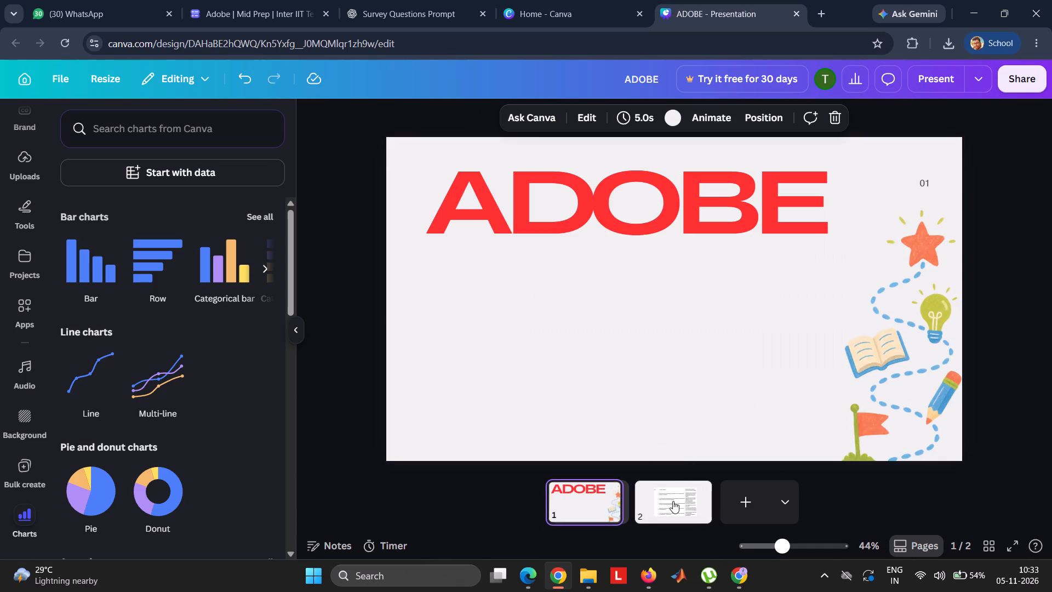
{"action": "left_click", "coordinate": [678, 503]}
{"action": "left_click", "coordinate": [749, 509]}
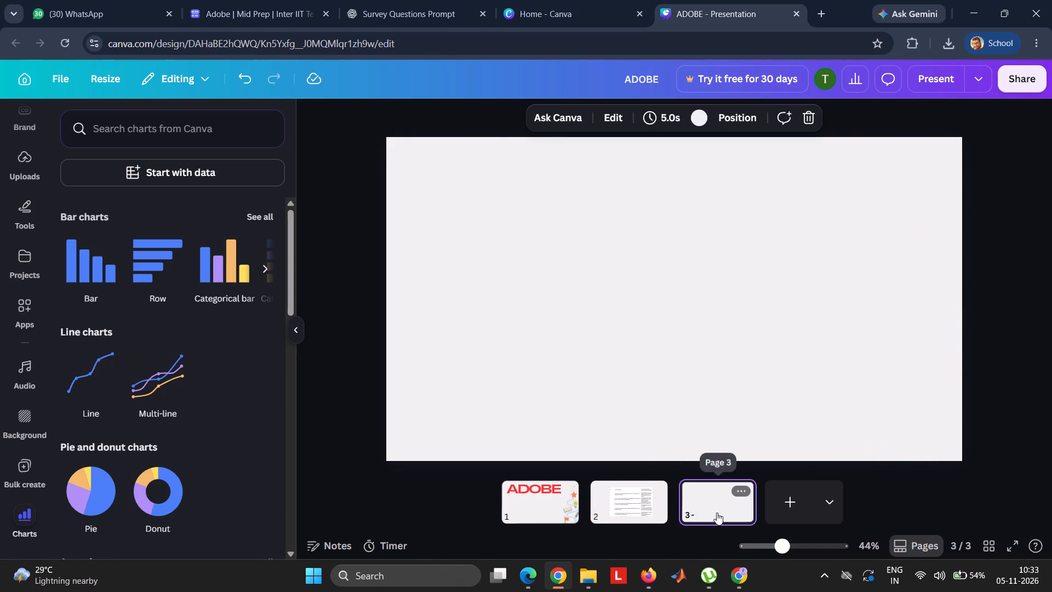
{"action": "left_click", "coordinate": [630, 508]}
{"action": "left_click", "coordinate": [725, 513]}
{"action": "left_click_drag", "start_coordinate": [725, 513], "coordinate": [606, 516]}
{"action": "left_click", "coordinate": [744, 505]}
{"action": "left_click", "coordinate": [662, 504]}
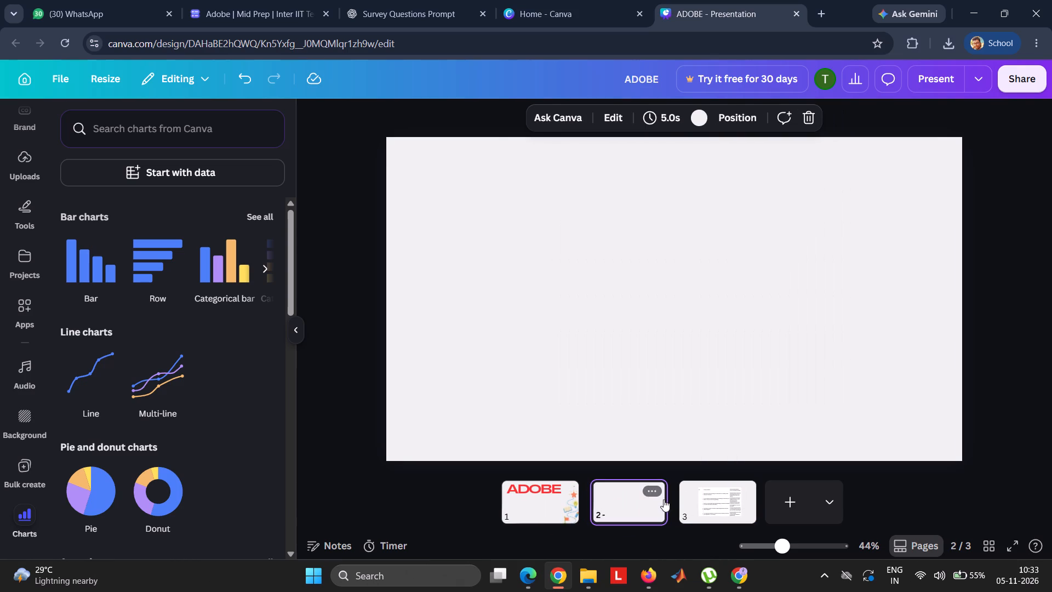
Copy the ADOBE title onto the blank page 2 and replace its text with "Market Research".
{"action": "scroll", "coordinate": [26, 178], "scroll_direction": "up", "scroll_amount": 5}
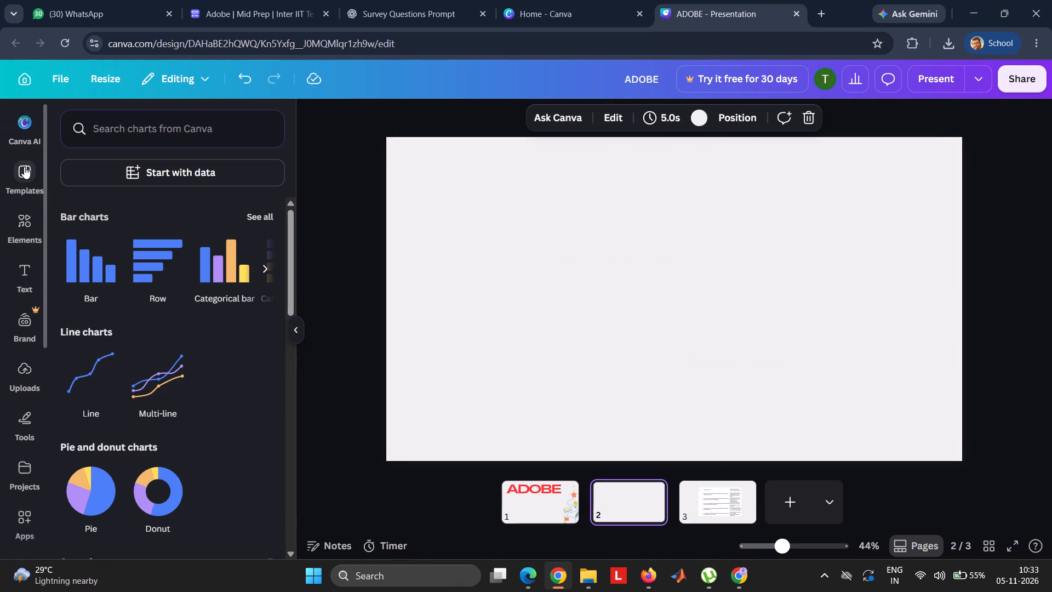
{"action": "scroll", "coordinate": [24, 167], "scroll_direction": "up", "scroll_amount": 2}
{"action": "left_click_drag", "start_coordinate": [32, 263], "coordinate": [30, 270]}
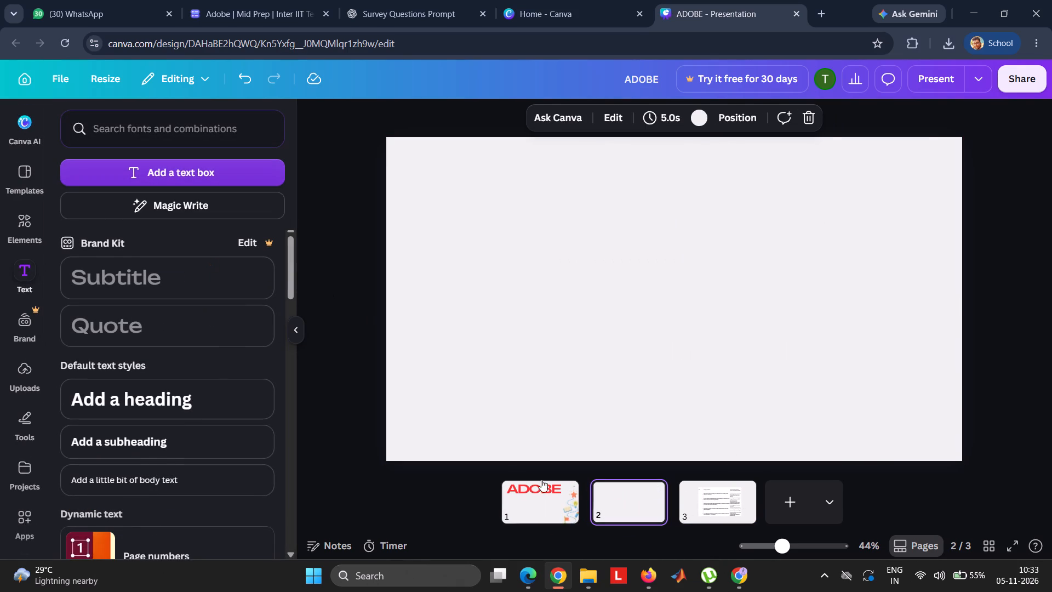
{"action": "left_click", "coordinate": [551, 483]}
{"action": "left_click", "coordinate": [620, 232]}
{"action": "key", "text": "ctrl+c"}
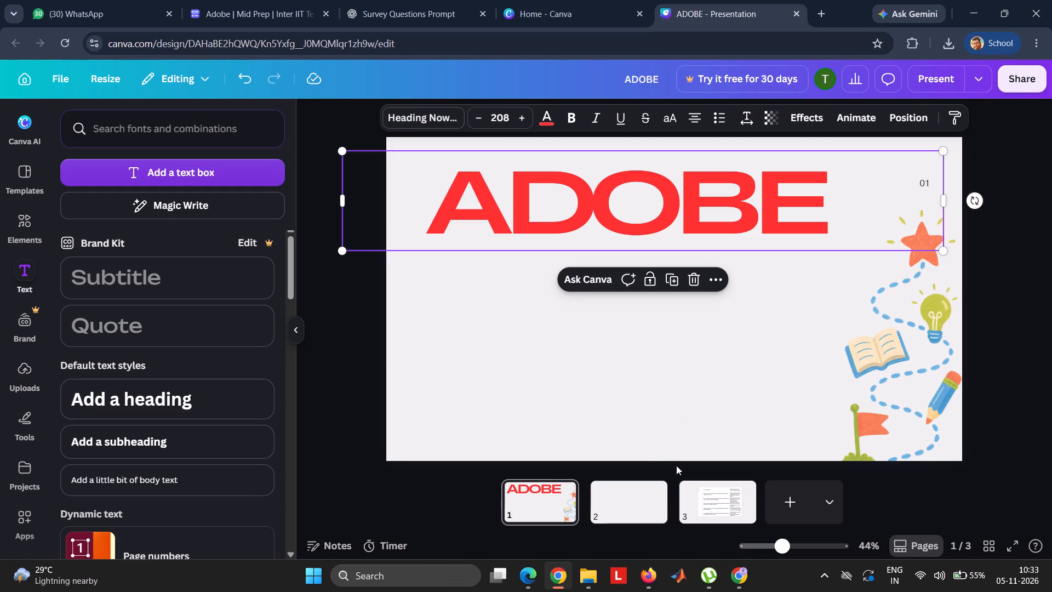
{"action": "left_click", "coordinate": [645, 485]}
{"action": "key", "text": "ctrl+v"}
{"action": "double_click", "coordinate": [610, 160]}
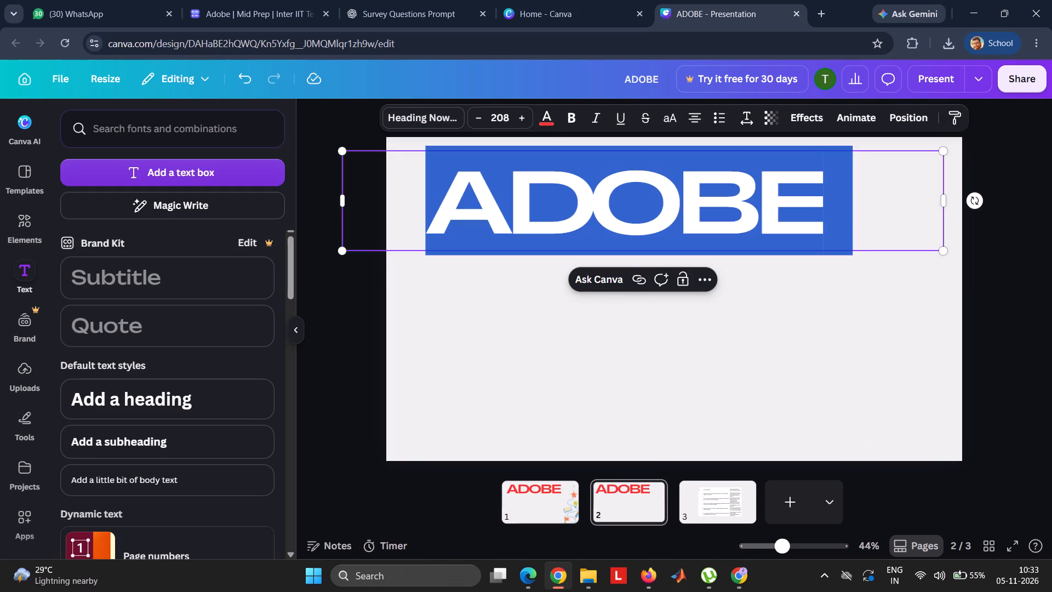
{"action": "key", "text": "BackSpace"}
{"action": "key", "text": "BackSpace"}
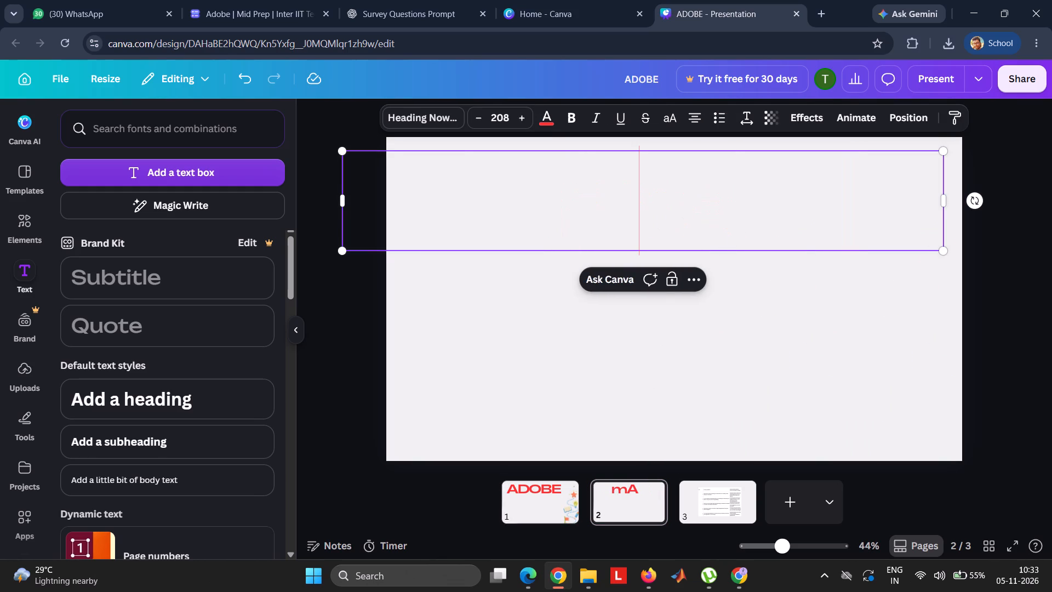
{"action": "key", "text": "BackSpace"}
{"action": "type", "text": "rket"}
{"action": "key", "text": "space"}
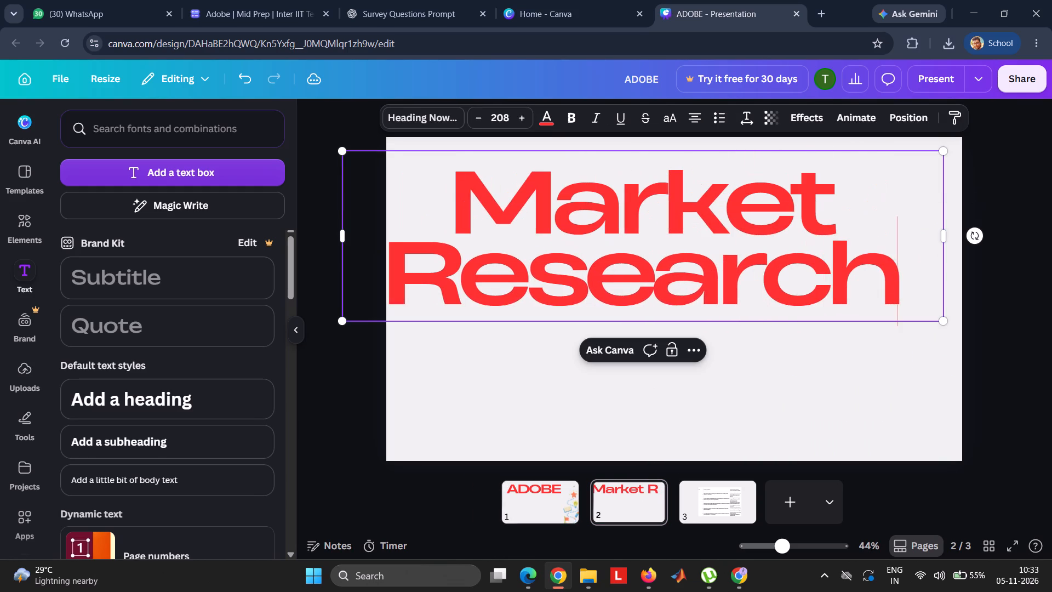
Set the Market Research heading's font size to 53 and shift it slightly closer to the page's top edge.
{"action": "left_click", "coordinate": [504, 119]}
{"action": "scroll", "coordinate": [511, 338], "scroll_direction": "down", "scroll_amount": 4}
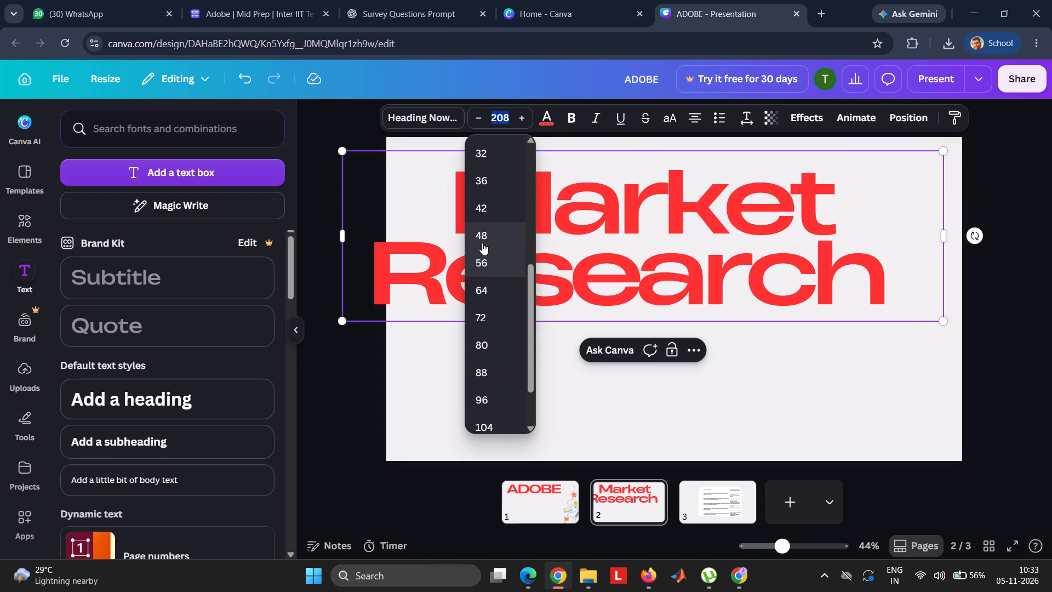
{"action": "left_click", "coordinate": [488, 174]}
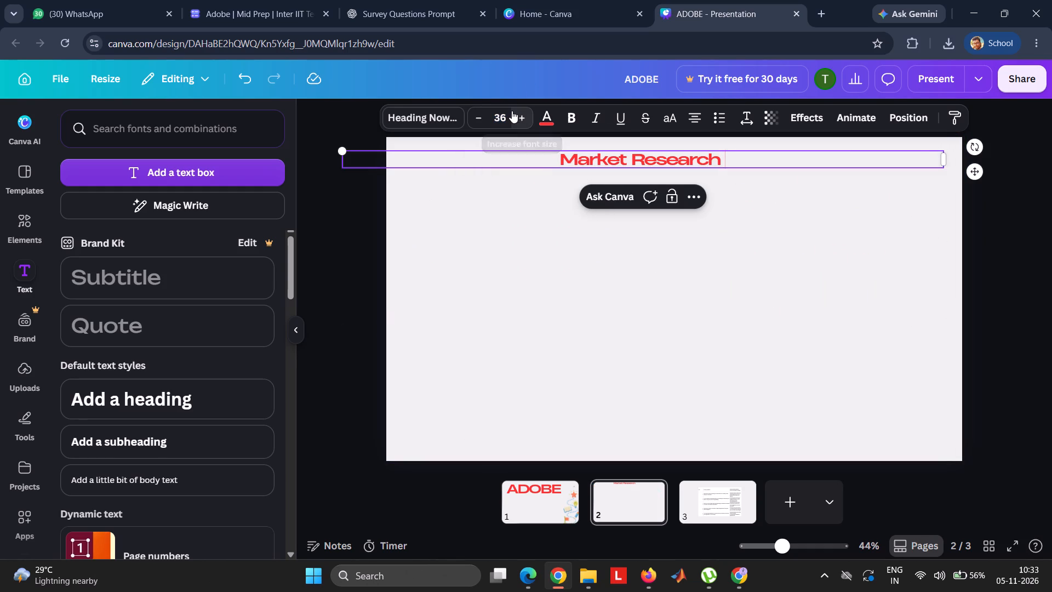
{"action": "triple_click", "coordinate": [512, 111]}
{"action": "triple_click", "coordinate": [512, 111]}
{"action": "triple_click", "coordinate": [512, 111]}
{"action": "triple_click", "coordinate": [512, 111]}
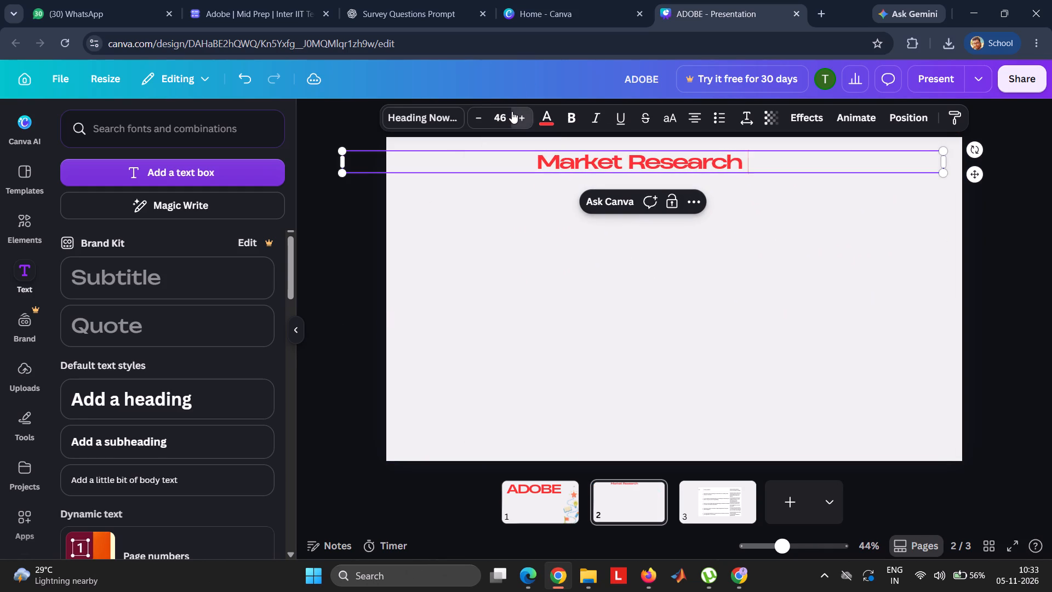
{"action": "triple_click", "coordinate": [512, 111]}
{"action": "double_click", "coordinate": [512, 111]}
{"action": "left_click", "coordinate": [848, 258]}
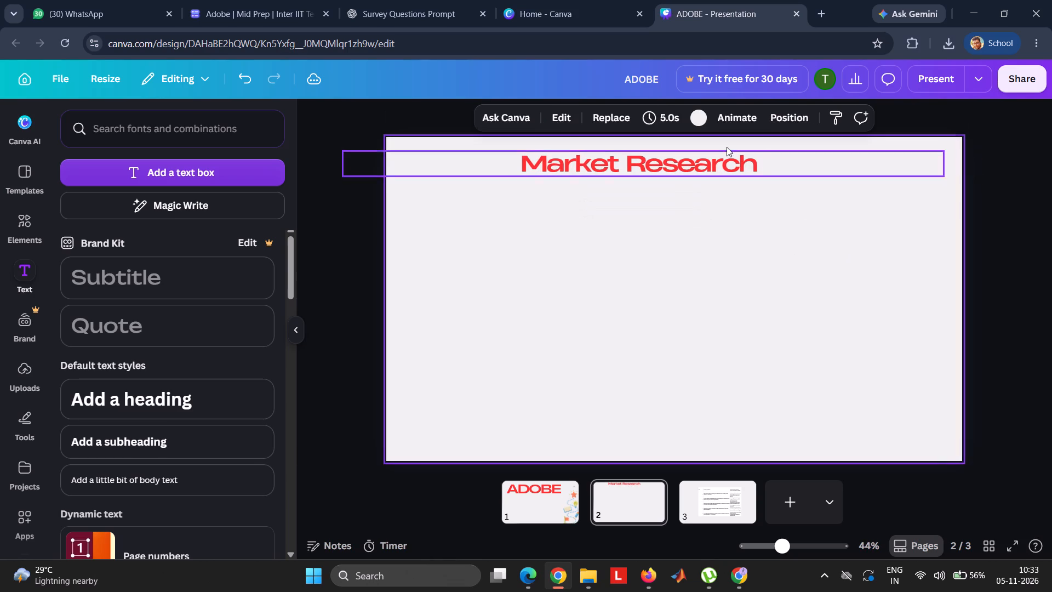
{"action": "left_click_drag", "start_coordinate": [721, 157], "coordinate": [730, 150]}
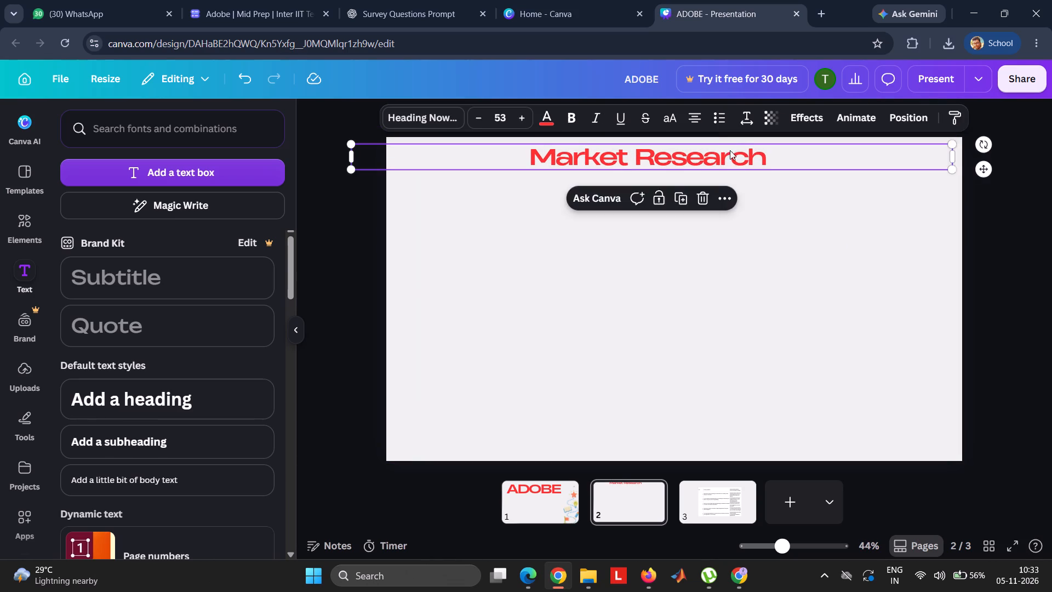
{"action": "left_click", "coordinate": [753, 275]}
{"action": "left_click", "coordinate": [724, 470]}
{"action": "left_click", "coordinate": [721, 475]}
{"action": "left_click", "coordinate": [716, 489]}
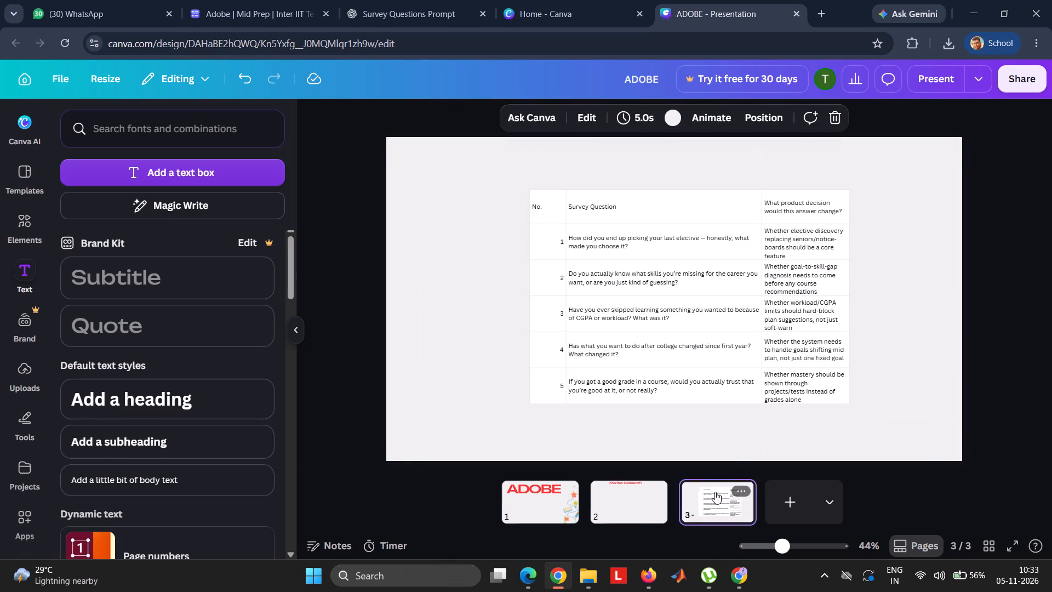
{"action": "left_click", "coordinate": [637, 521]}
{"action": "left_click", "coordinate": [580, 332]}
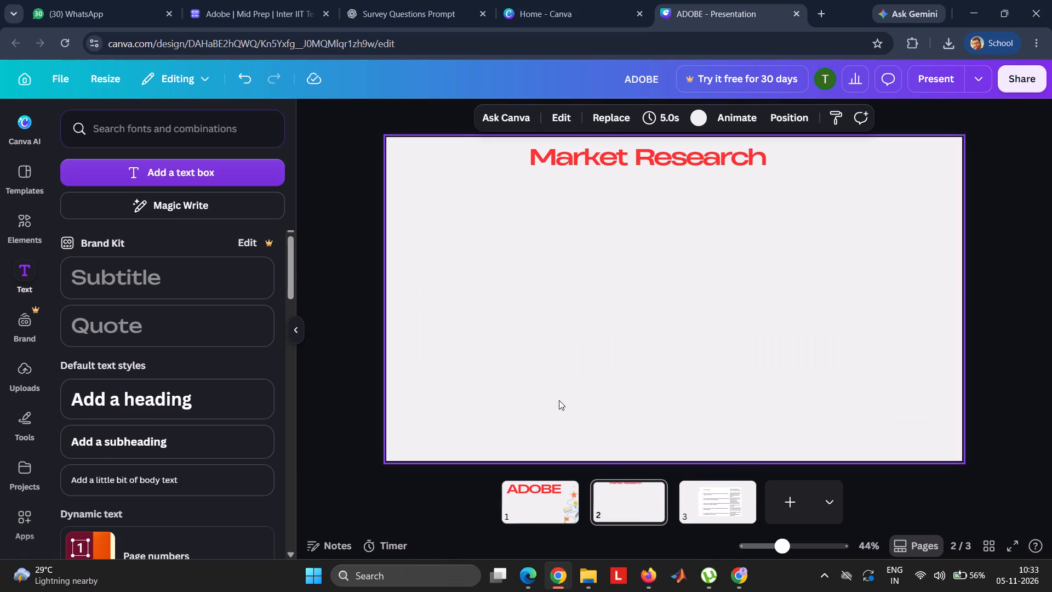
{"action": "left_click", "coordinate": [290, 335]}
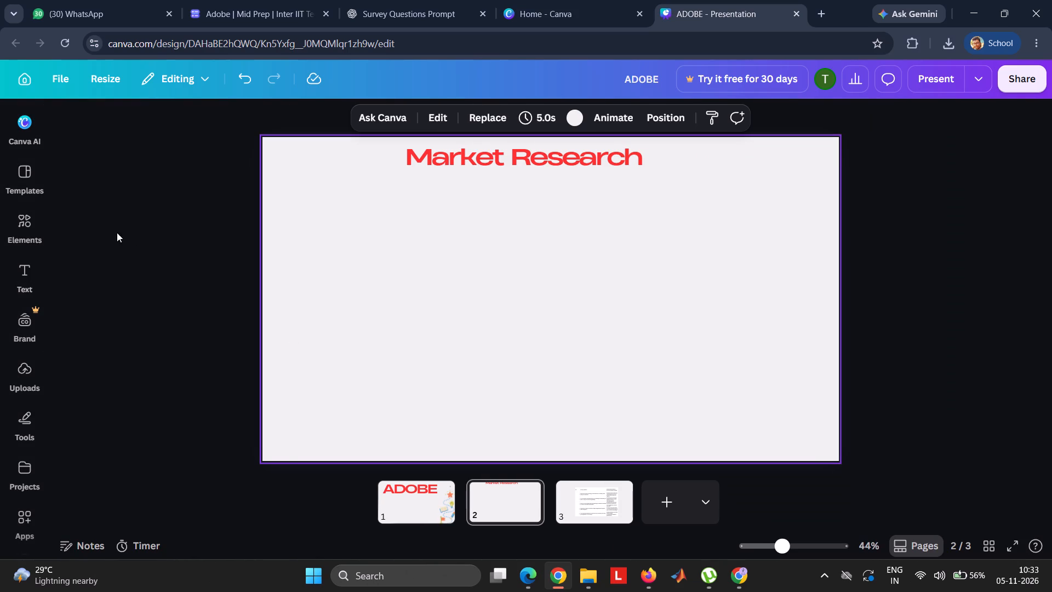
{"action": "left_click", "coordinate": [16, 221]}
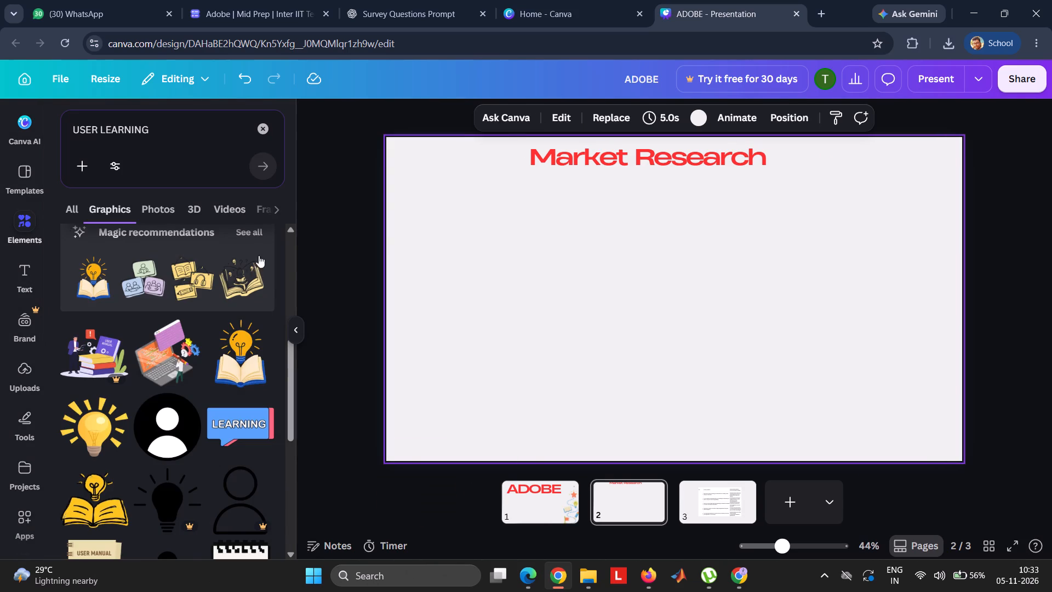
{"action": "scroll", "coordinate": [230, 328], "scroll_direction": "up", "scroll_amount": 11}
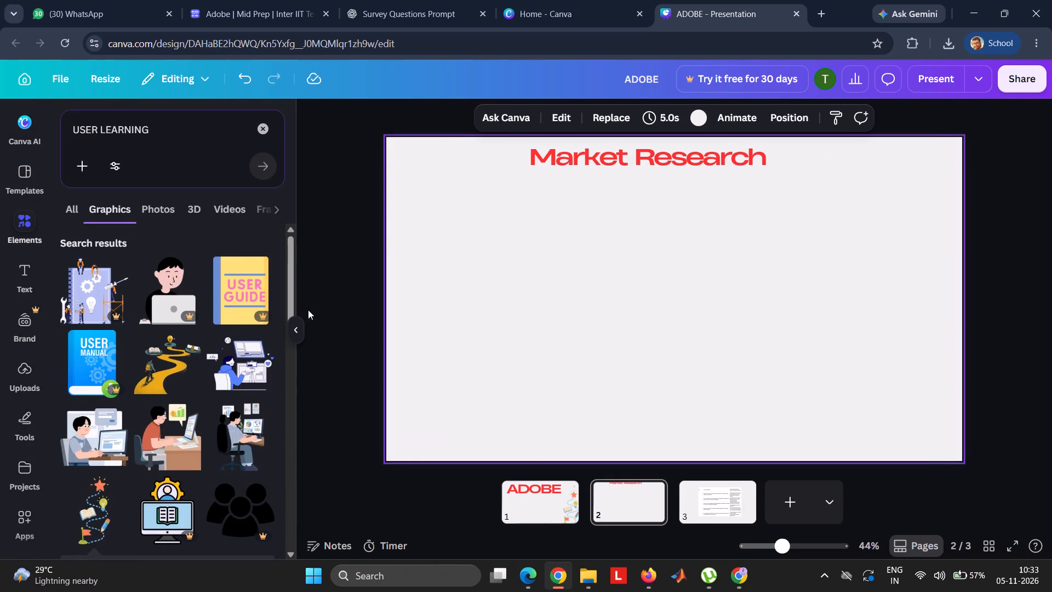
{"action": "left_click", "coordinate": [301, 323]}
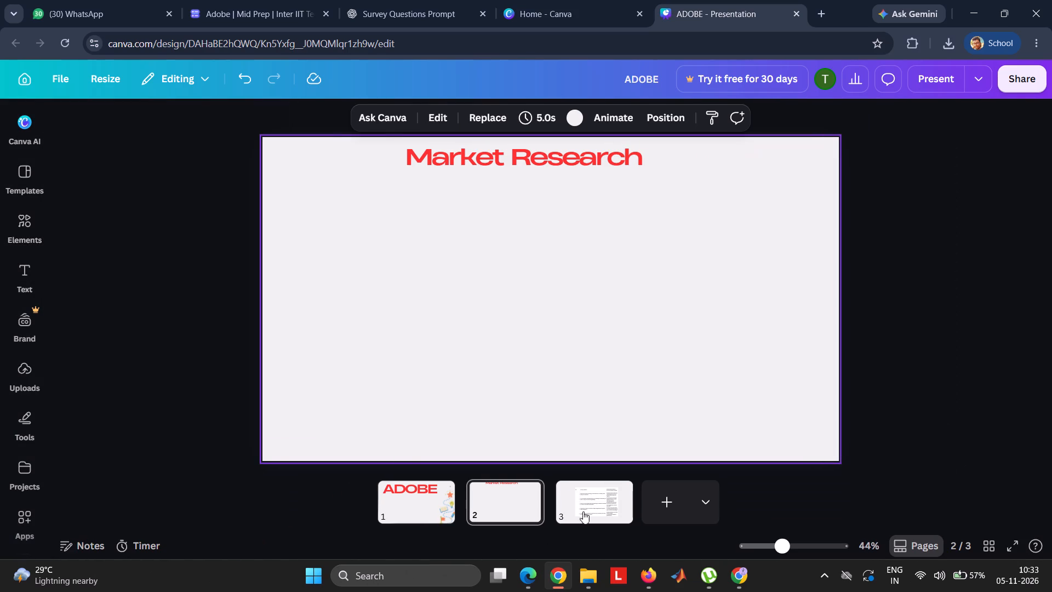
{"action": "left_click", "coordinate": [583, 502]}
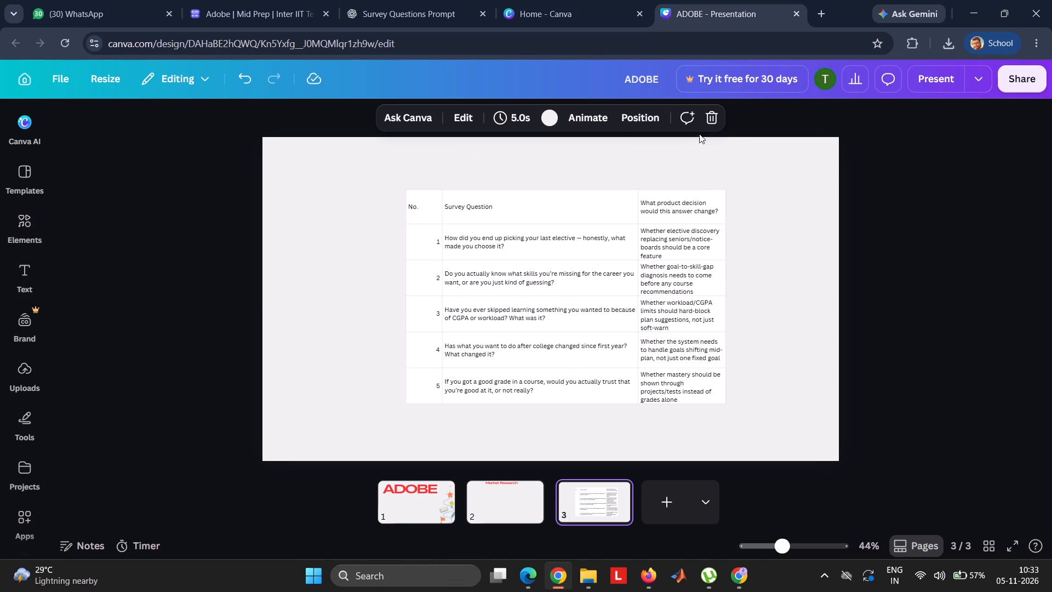
Copy the Market Research heading onto page 3 above the survey table and change its text to "User Survey".
{"action": "left_click", "coordinate": [519, 503]}
{"action": "left_click", "coordinate": [648, 152]}
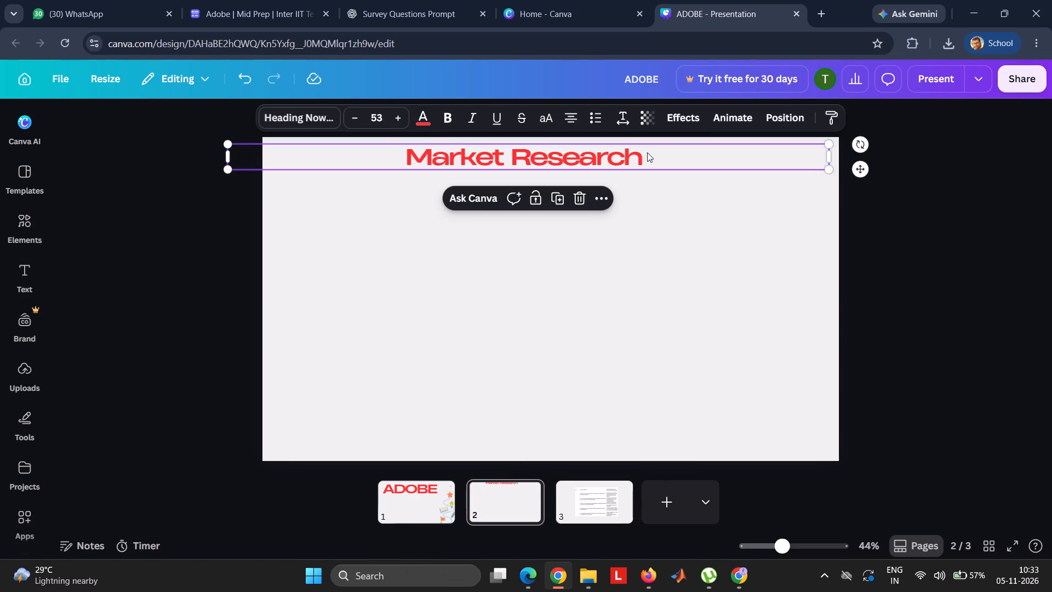
{"action": "key", "text": "ctrl+c"}
{"action": "left_click", "coordinate": [615, 499]}
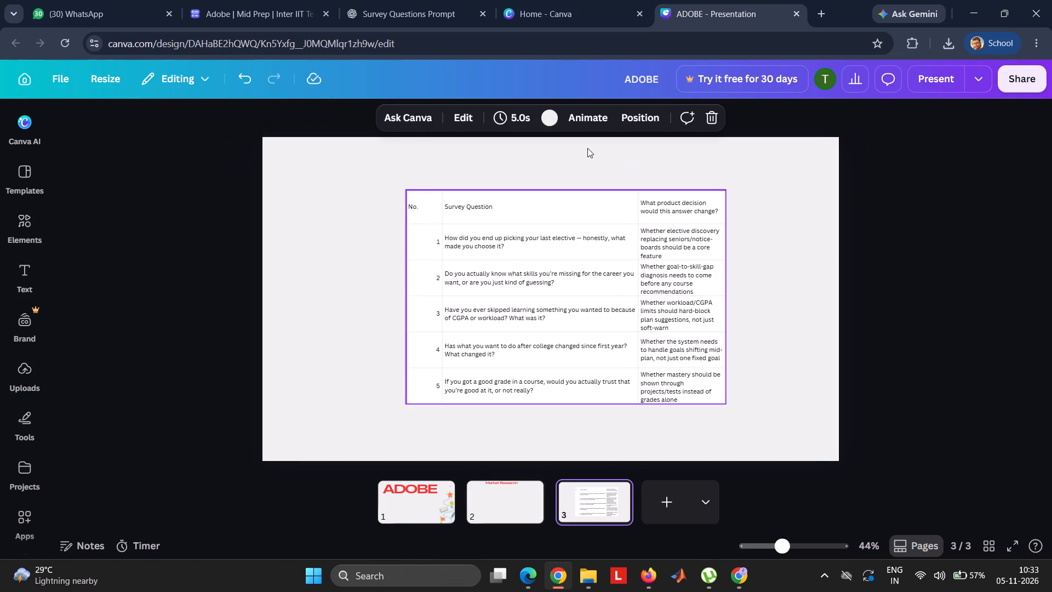
{"action": "key", "text": "ctrl+v"}
{"action": "double_click", "coordinate": [588, 151]}
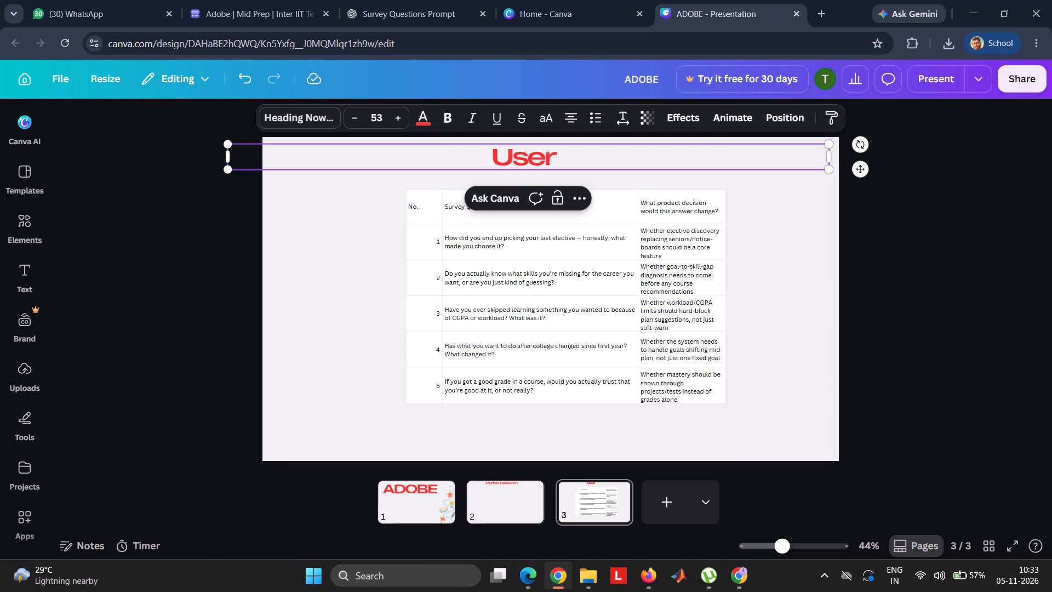
{"action": "key", "text": "space"}
{"action": "key", "text": "BackSpace"}
{"action": "type", "text": "SU"}
{"action": "type", "text": "urvey"}
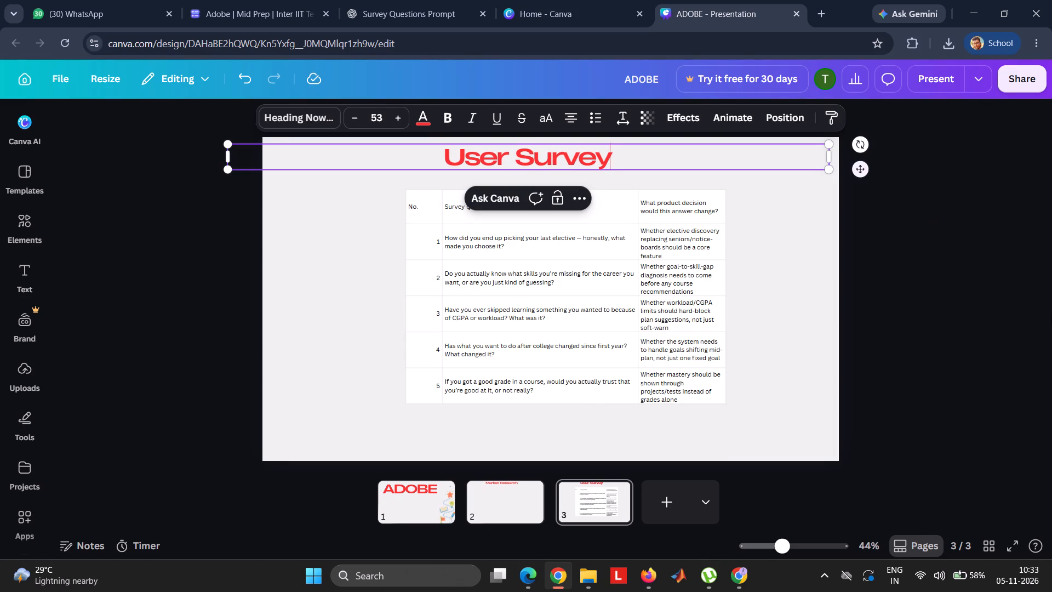
{"action": "left_click", "coordinate": [1051, 321]}
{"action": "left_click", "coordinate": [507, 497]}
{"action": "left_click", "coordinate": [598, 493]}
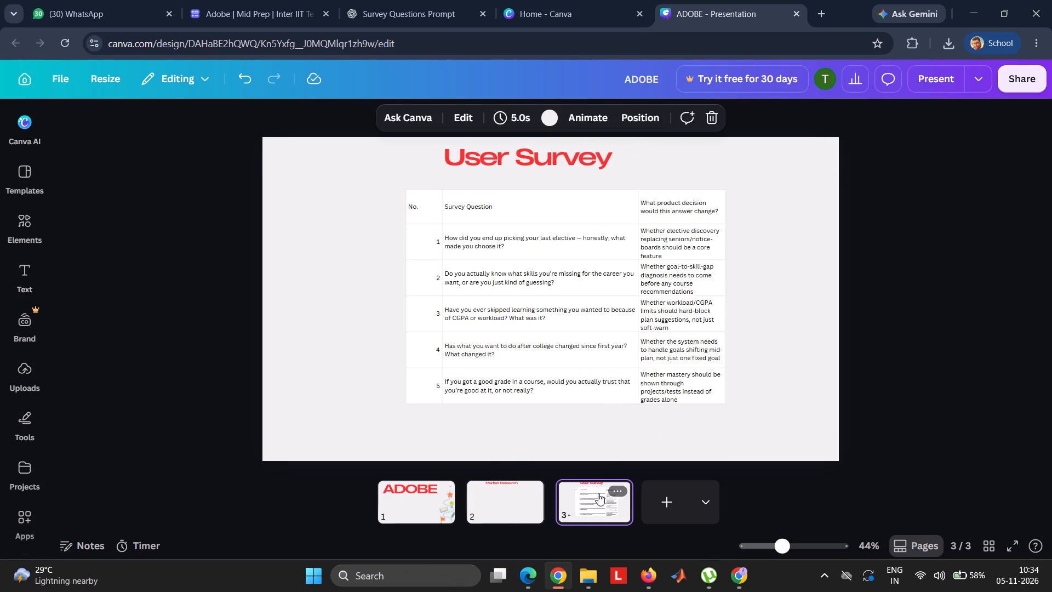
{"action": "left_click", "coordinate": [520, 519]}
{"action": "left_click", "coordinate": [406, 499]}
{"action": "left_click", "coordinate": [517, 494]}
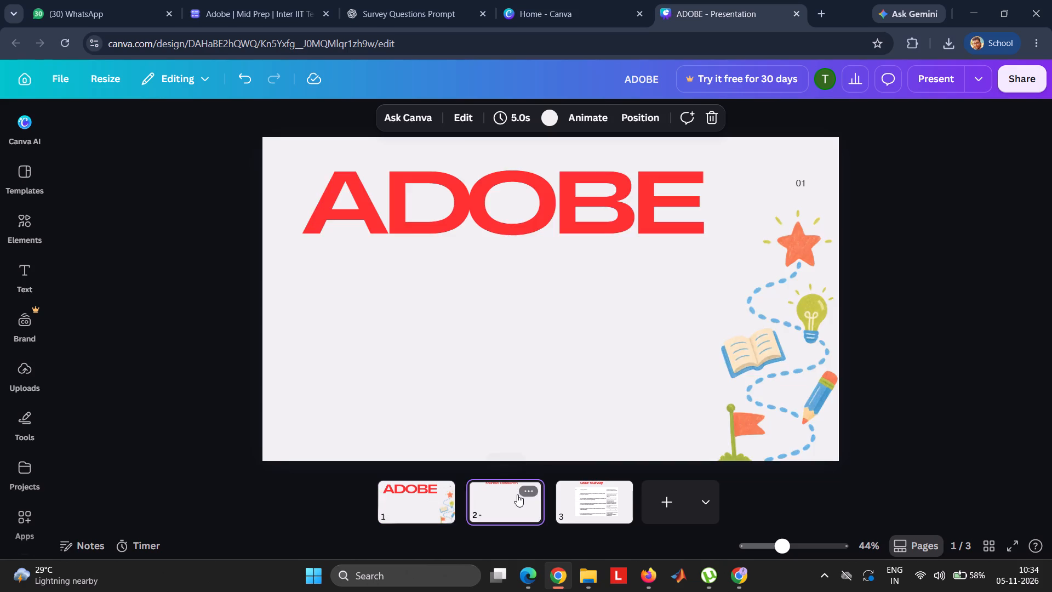
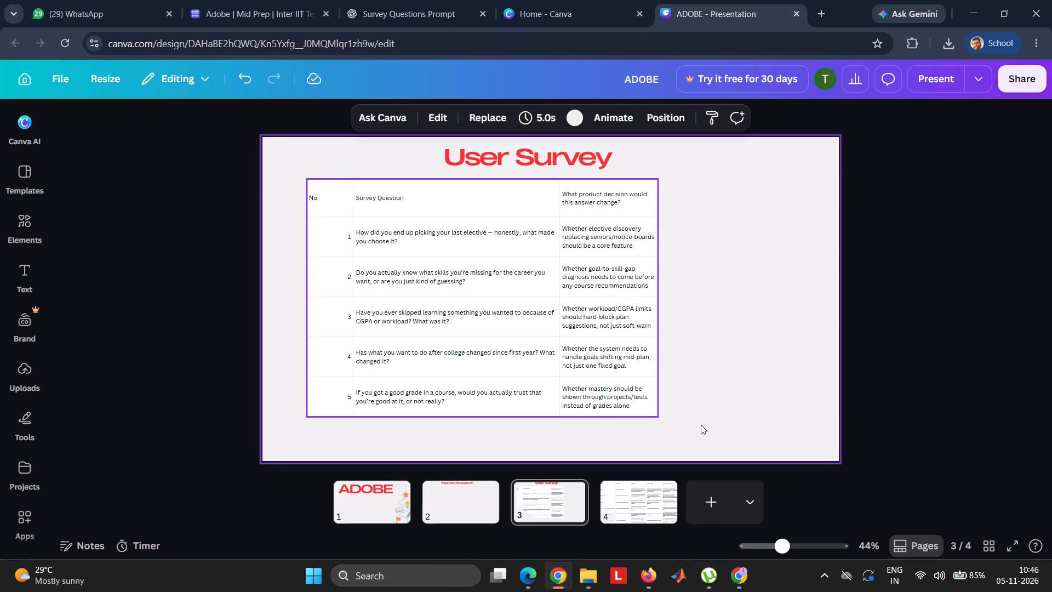
{"action": "left_click", "coordinate": [631, 508]}
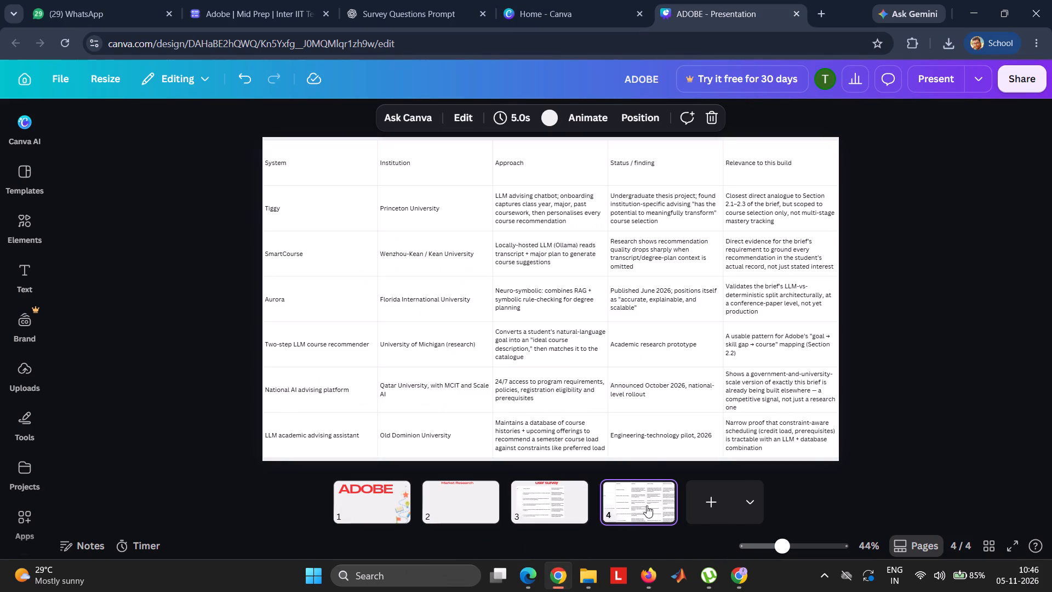
{"action": "left_click", "coordinate": [552, 498]}
{"action": "left_click", "coordinate": [651, 508]}
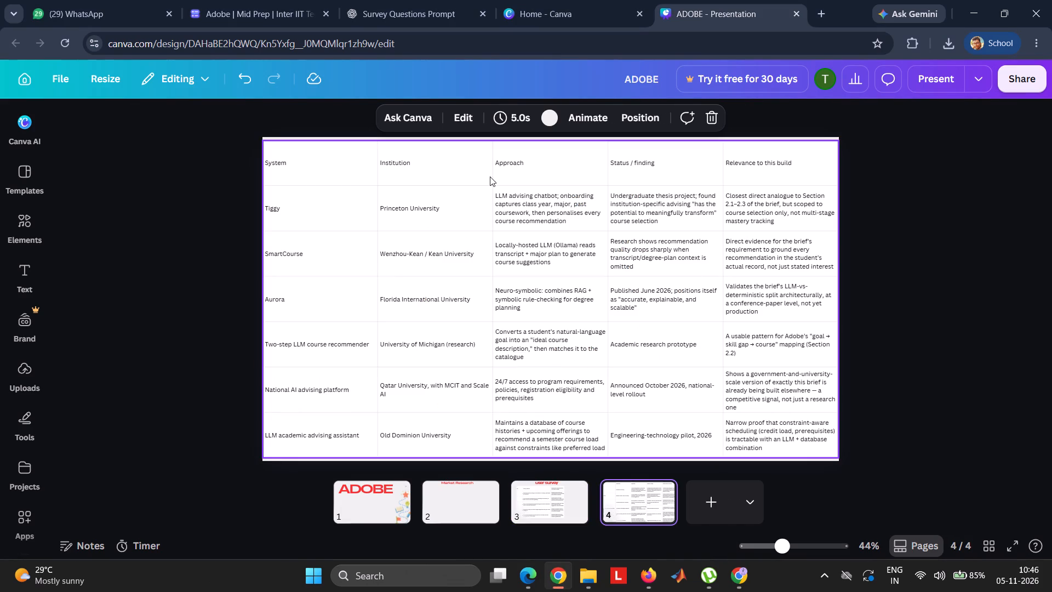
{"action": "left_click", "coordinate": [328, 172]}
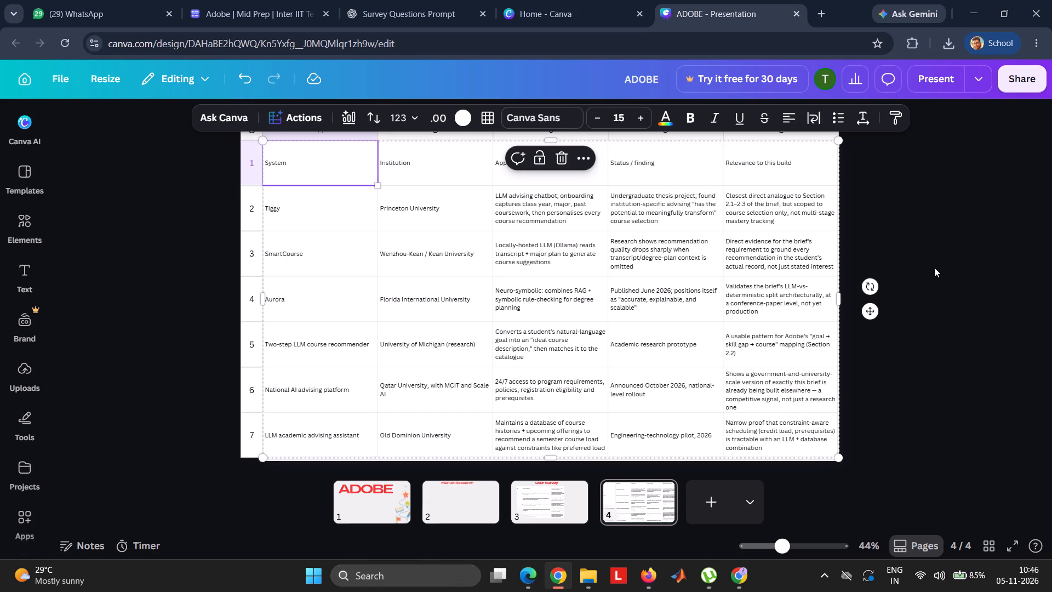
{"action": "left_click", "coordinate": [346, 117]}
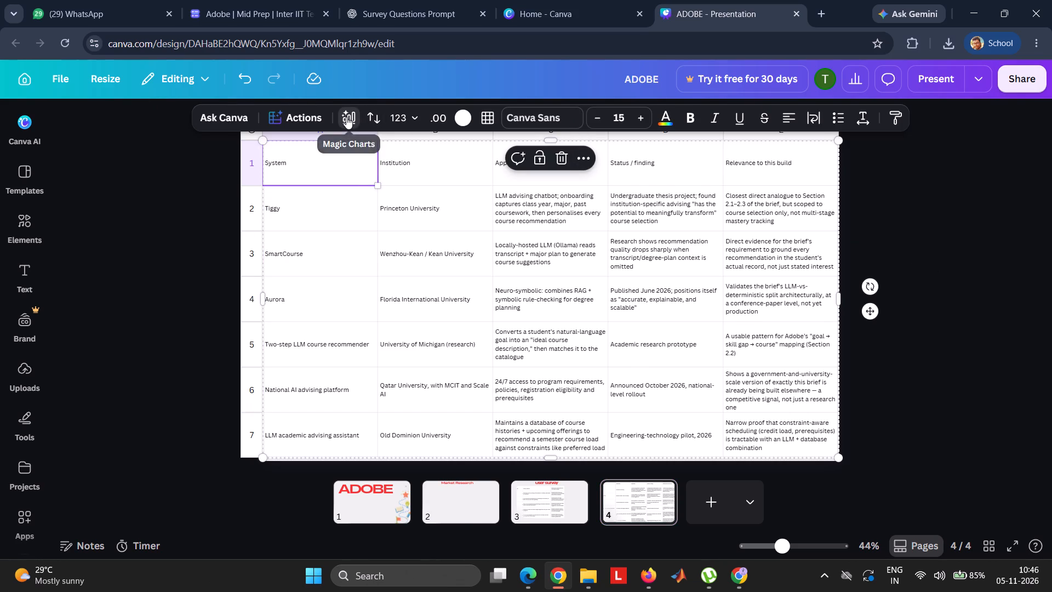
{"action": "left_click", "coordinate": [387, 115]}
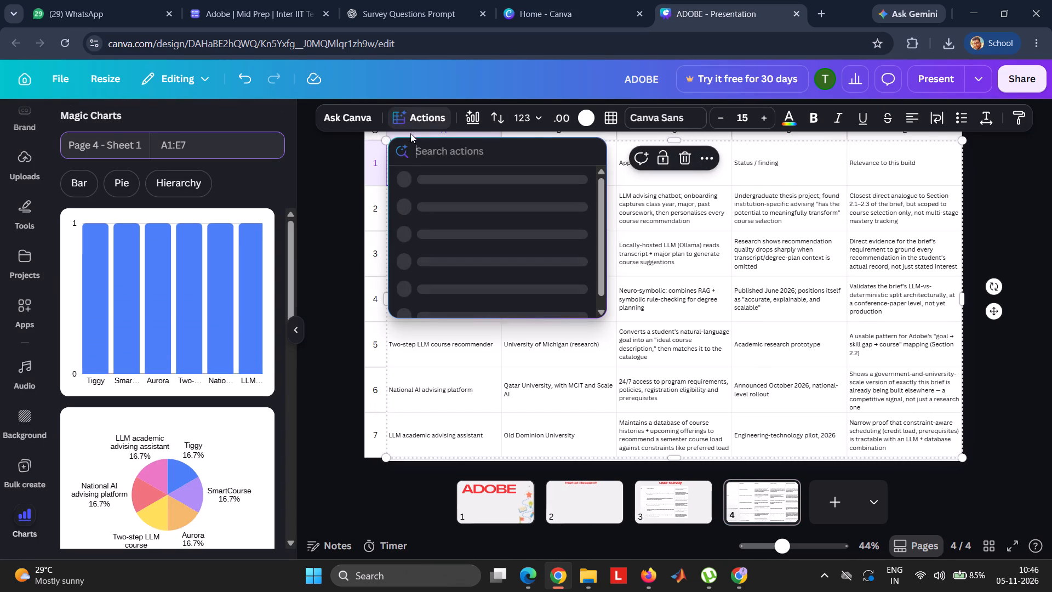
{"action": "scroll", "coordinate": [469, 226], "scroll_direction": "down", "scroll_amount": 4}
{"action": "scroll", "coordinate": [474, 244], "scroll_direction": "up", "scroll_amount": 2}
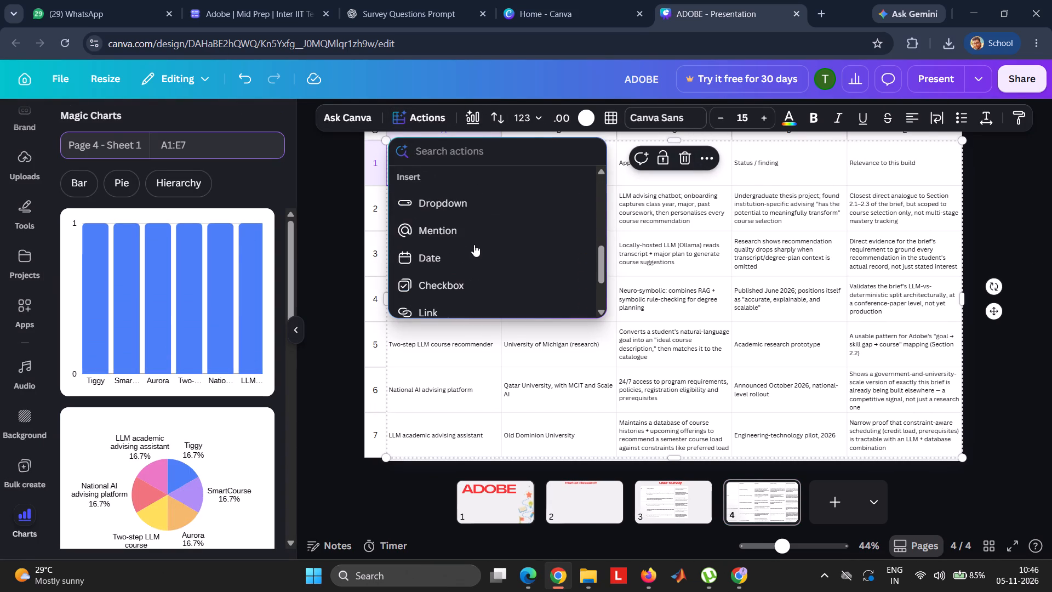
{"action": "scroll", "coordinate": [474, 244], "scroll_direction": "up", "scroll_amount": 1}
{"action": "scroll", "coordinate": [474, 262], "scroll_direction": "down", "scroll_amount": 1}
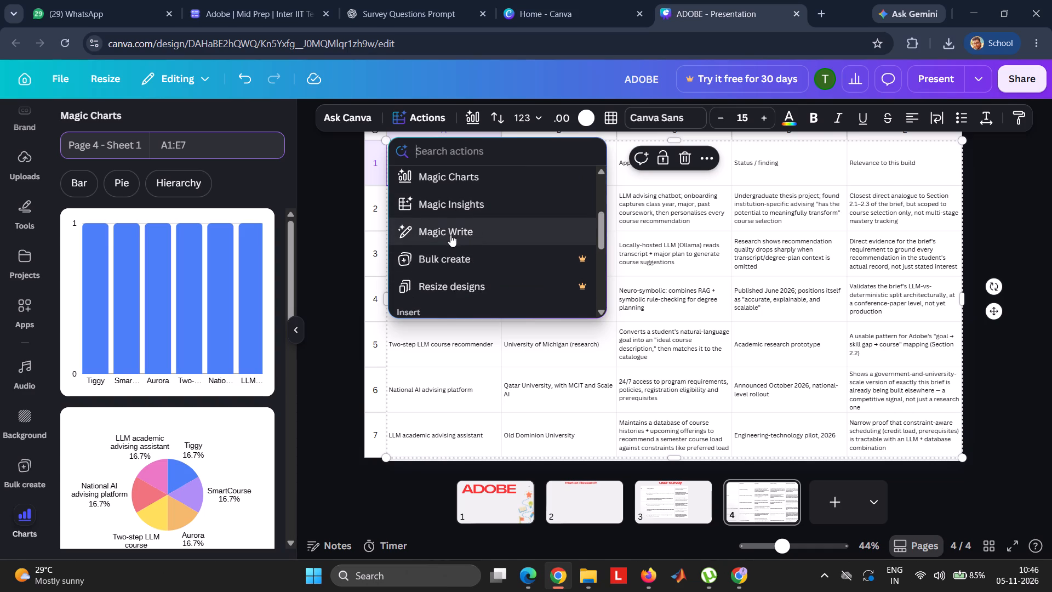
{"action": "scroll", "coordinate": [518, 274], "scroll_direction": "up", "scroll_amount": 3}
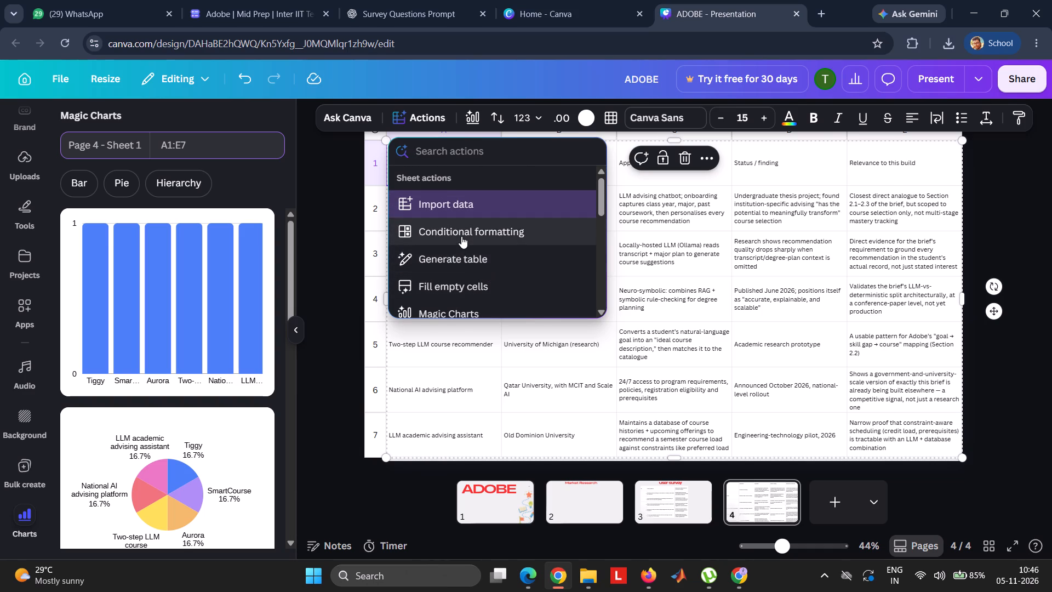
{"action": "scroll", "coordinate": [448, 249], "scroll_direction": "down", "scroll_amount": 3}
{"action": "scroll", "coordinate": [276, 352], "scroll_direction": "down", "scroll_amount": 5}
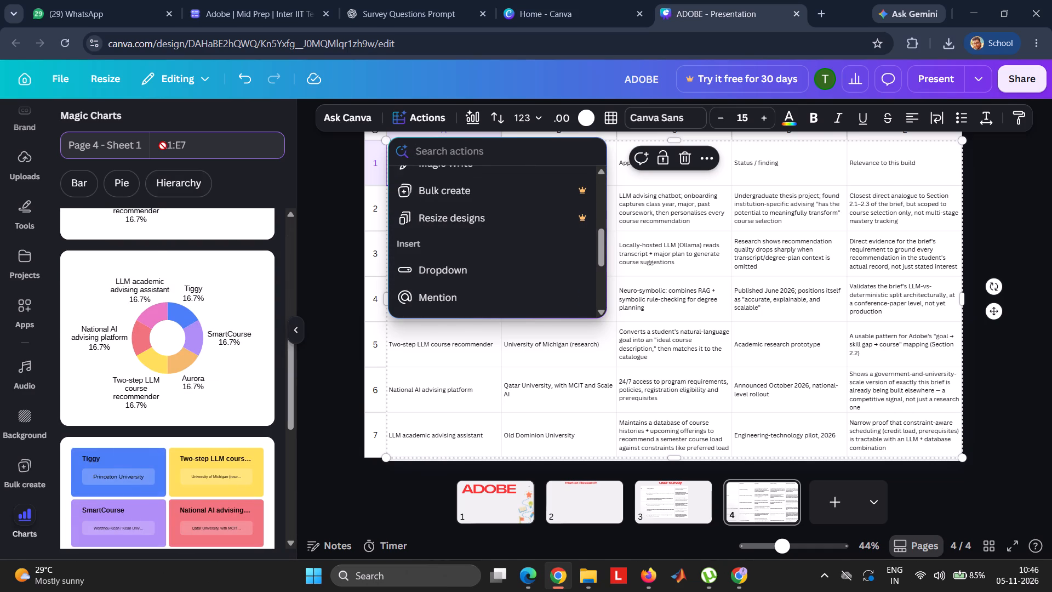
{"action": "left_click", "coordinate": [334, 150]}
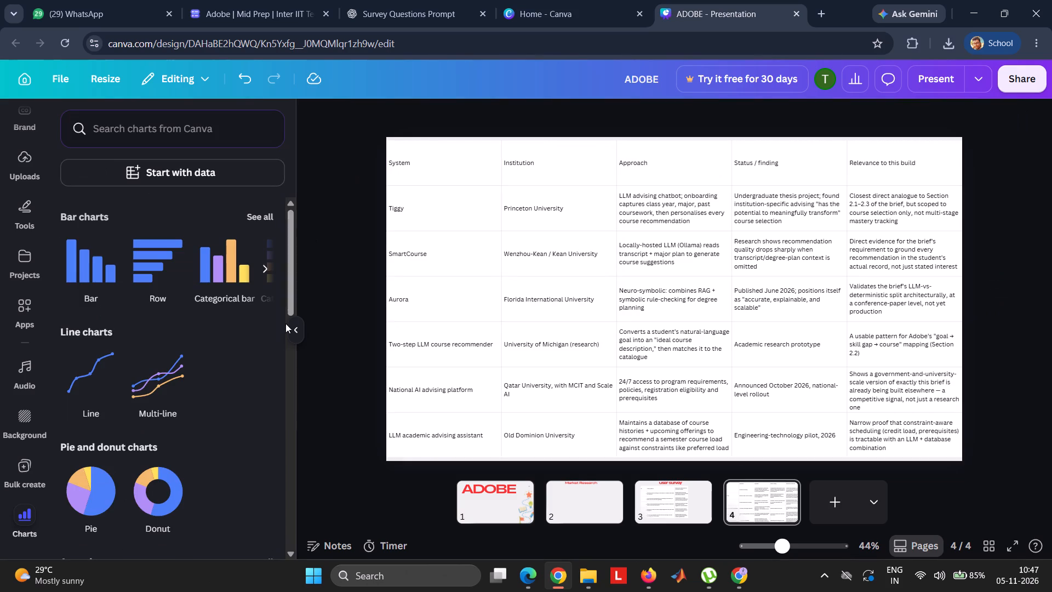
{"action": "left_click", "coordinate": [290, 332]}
Fill the "System" header cell of the advising systems table with the muted red #CE6464.
{"action": "left_click", "coordinate": [307, 179]}
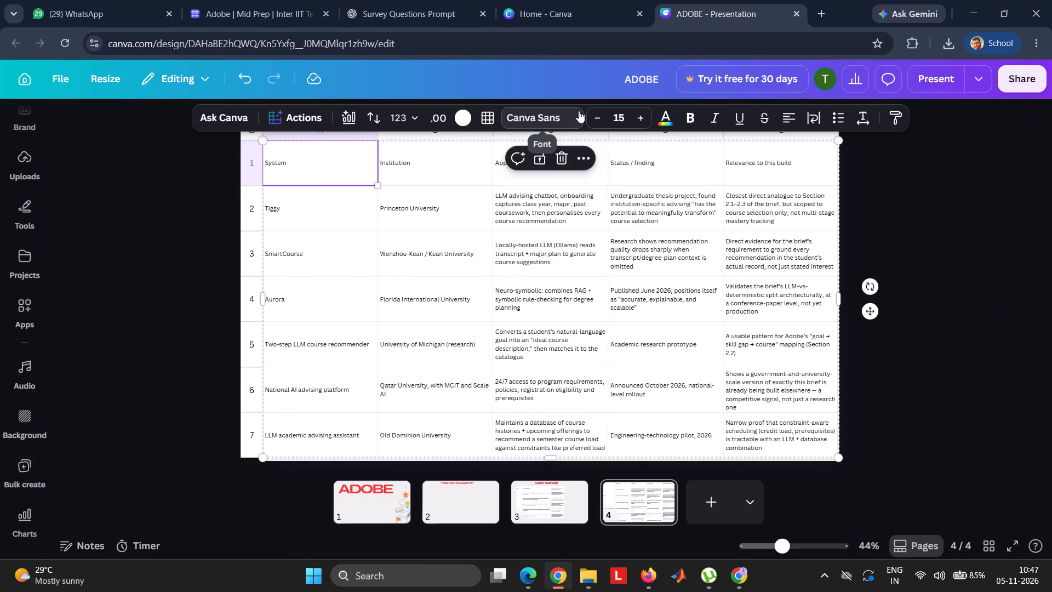
{"action": "left_click", "coordinate": [462, 113]}
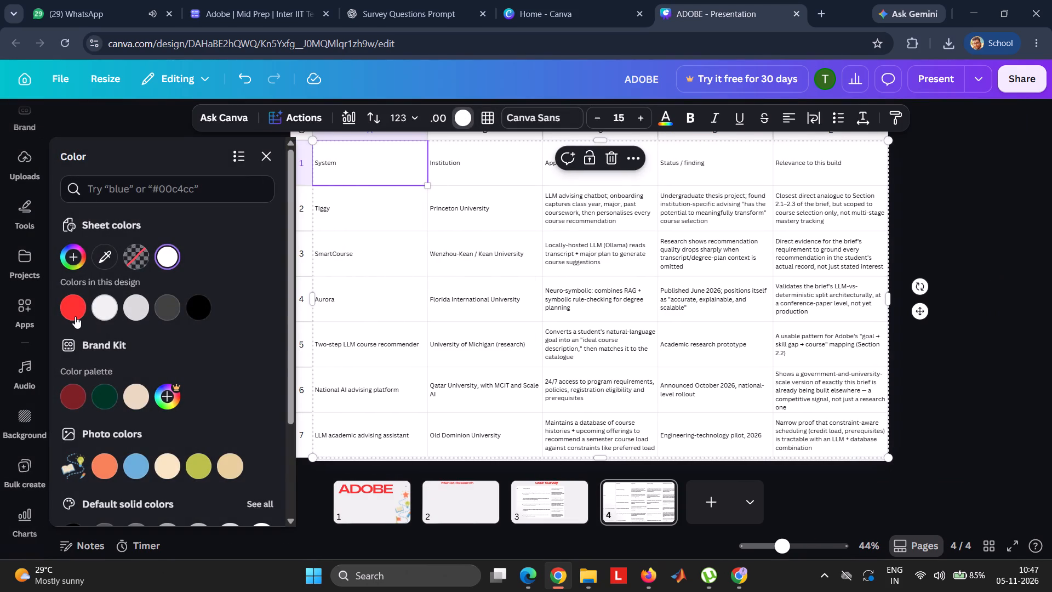
{"action": "left_click", "coordinate": [75, 316]}
{"action": "scroll", "coordinate": [105, 372], "scroll_direction": "down", "scroll_amount": 4}
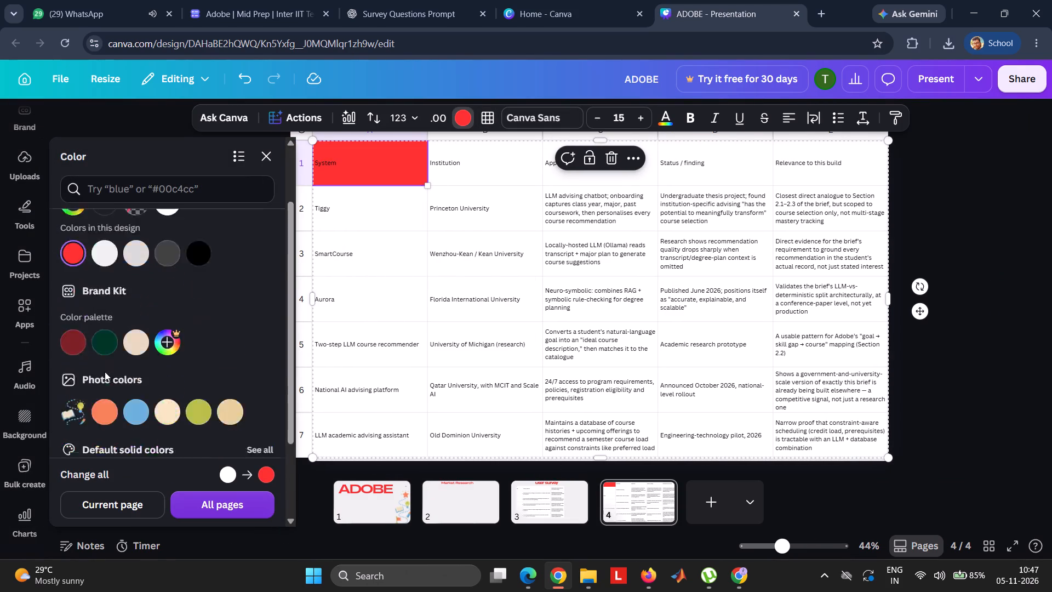
{"action": "scroll", "coordinate": [78, 329], "scroll_direction": "down", "scroll_amount": 1}
{"action": "scroll", "coordinate": [78, 329], "scroll_direction": "up", "scroll_amount": 5}
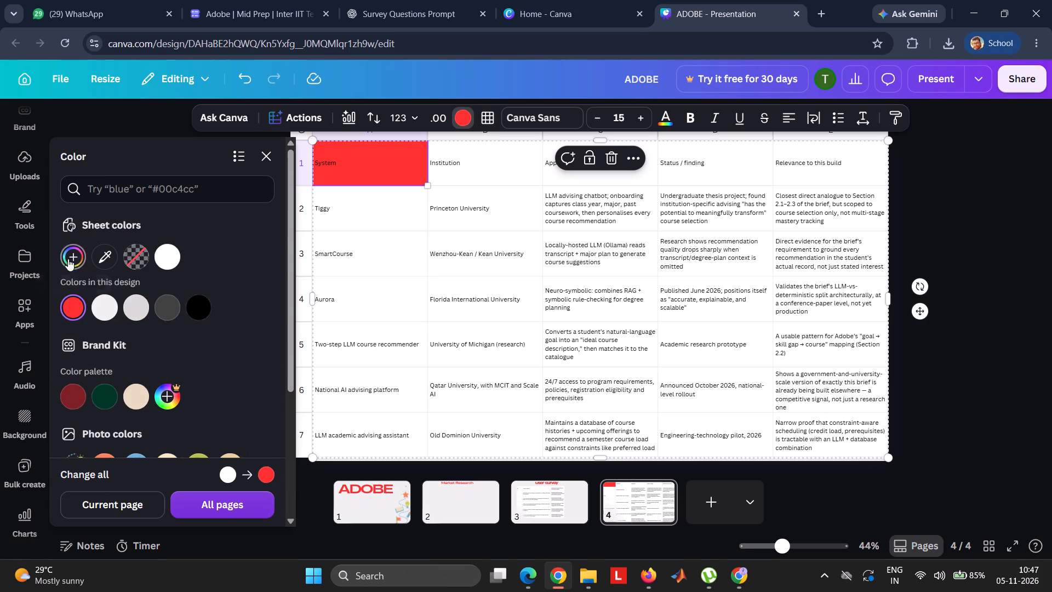
{"action": "left_click", "coordinate": [68, 259]}
{"action": "left_click_drag", "start_coordinate": [227, 283], "coordinate": [159, 298]}
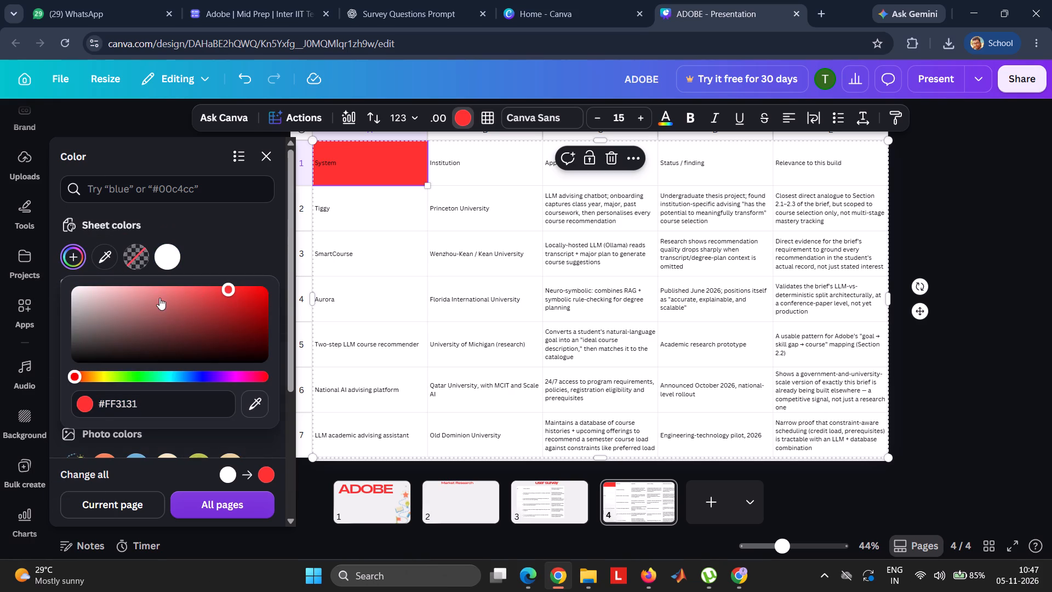
{"action": "left_click_drag", "start_coordinate": [159, 298], "coordinate": [220, 298]}
{"action": "left_click_drag", "start_coordinate": [232, 280], "coordinate": [228, 292]}
{"action": "left_click_drag", "start_coordinate": [228, 295], "coordinate": [140, 299]}
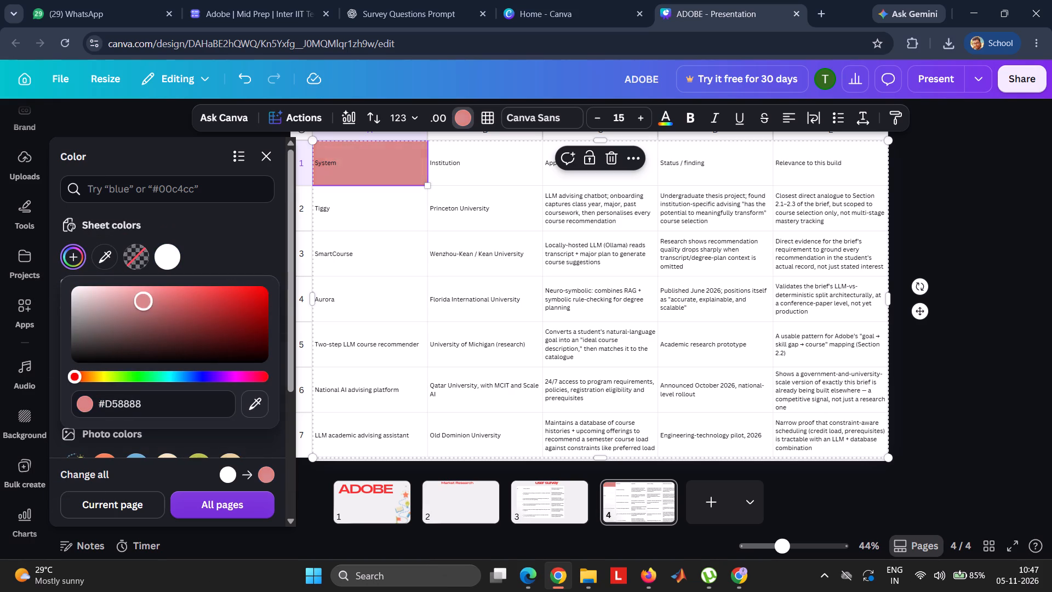
{"action": "left_click_drag", "start_coordinate": [140, 299], "coordinate": [173, 301]}
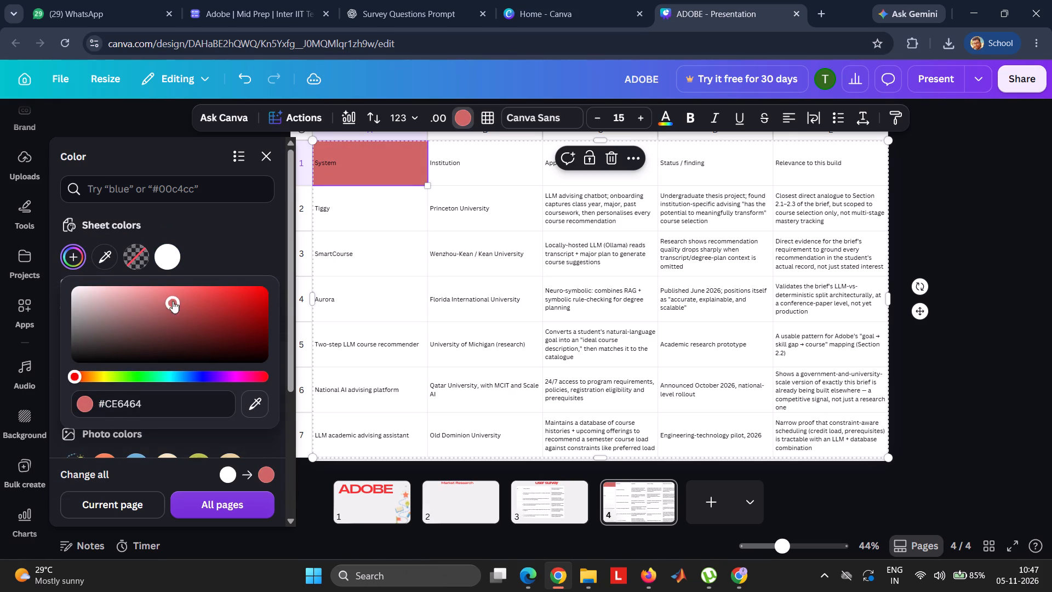
{"action": "left_click_drag", "start_coordinate": [882, 243], "coordinate": [881, 251]}
Extend the muted red fill #CE6464 across the whole header row, from "System" to "Relevance to this build".
{"action": "left_click", "coordinate": [392, 162]}
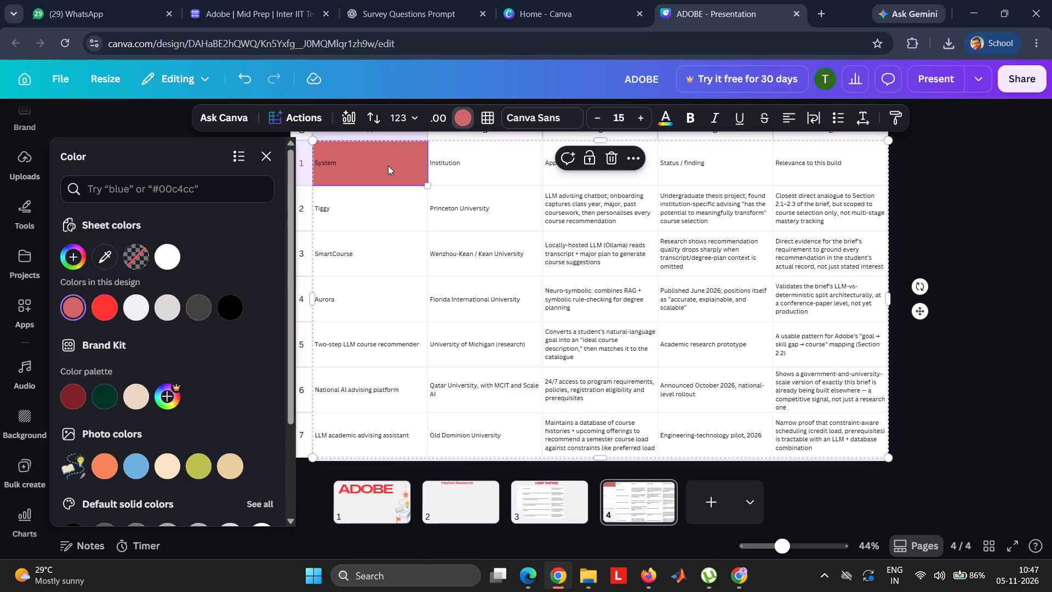
{"action": "key", "text": "shift+Right"}
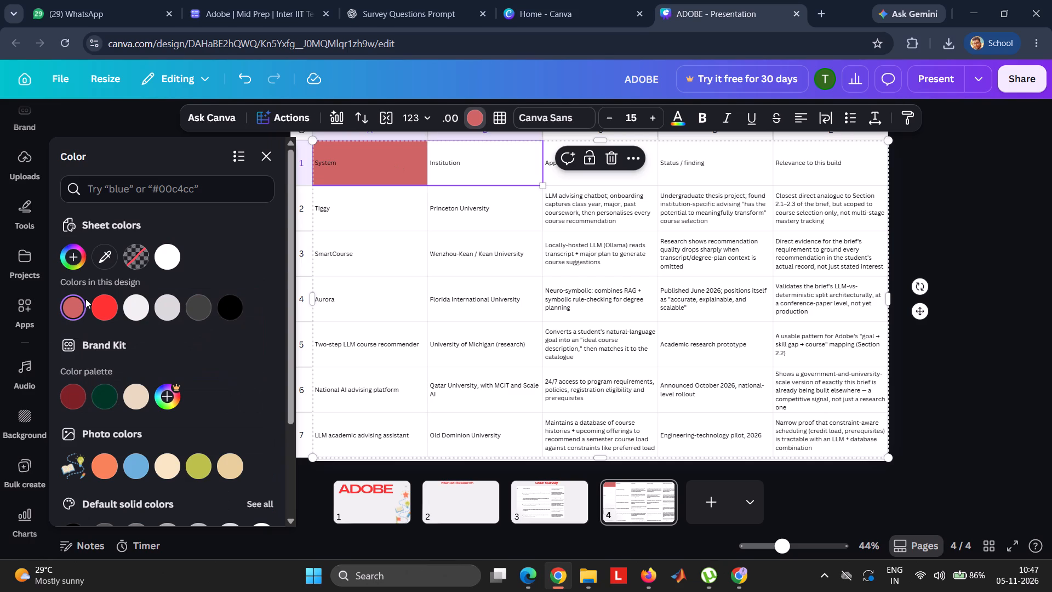
{"action": "key", "text": "shift+Right"}
{"action": "key", "text": "shift+Right"}
{"action": "key", "text": "shift+Right"}
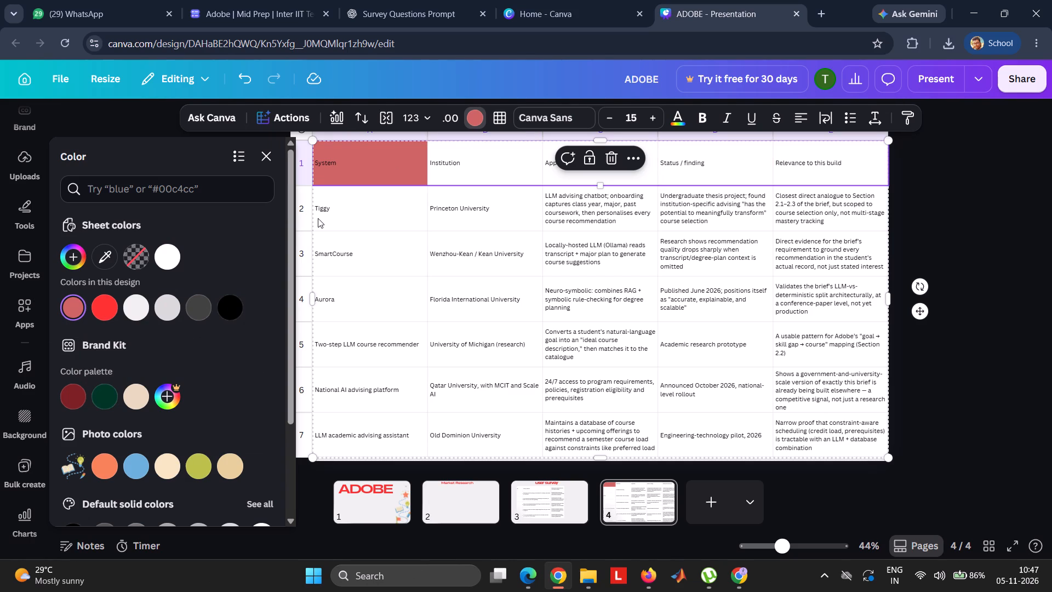
{"action": "left_click", "coordinate": [82, 309]}
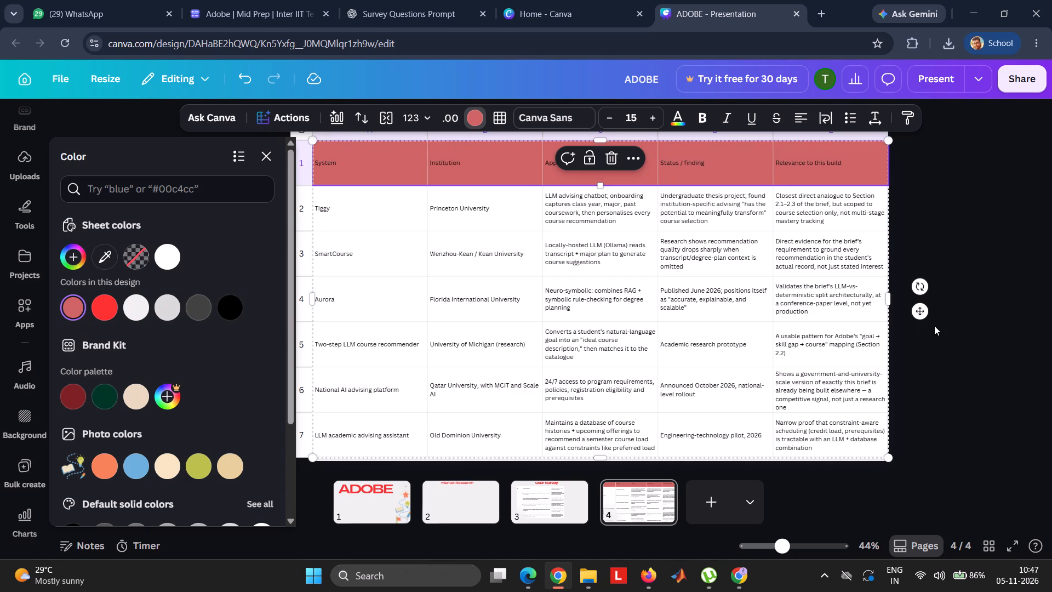
{"action": "left_click", "coordinate": [934, 326]}
{"action": "left_click", "coordinate": [950, 338]}
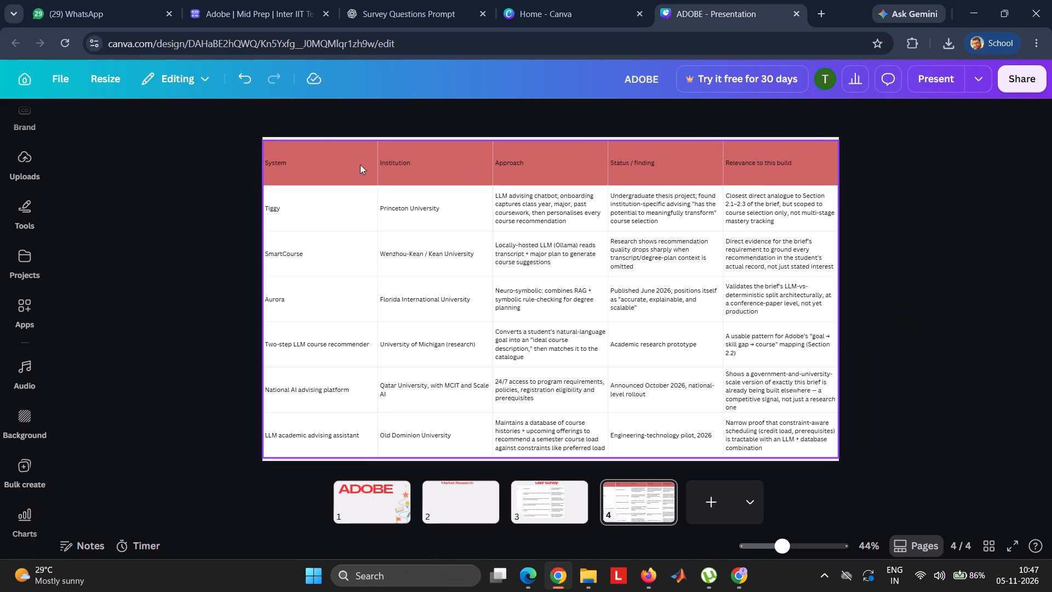
Select every cell of the advising systems table and set the text alignment to justified.
{"action": "left_click", "coordinate": [348, 163]}
{"action": "left_click_drag", "start_coordinate": [318, 158], "coordinate": [792, 442]}
{"action": "left_click", "coordinate": [796, 114]}
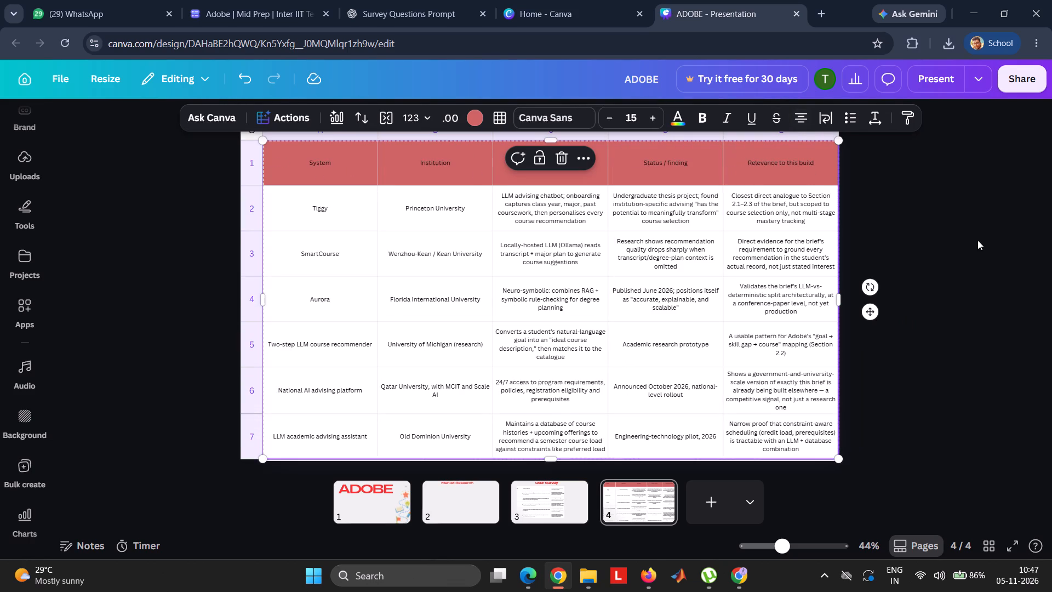
{"action": "left_click", "coordinate": [800, 124]}
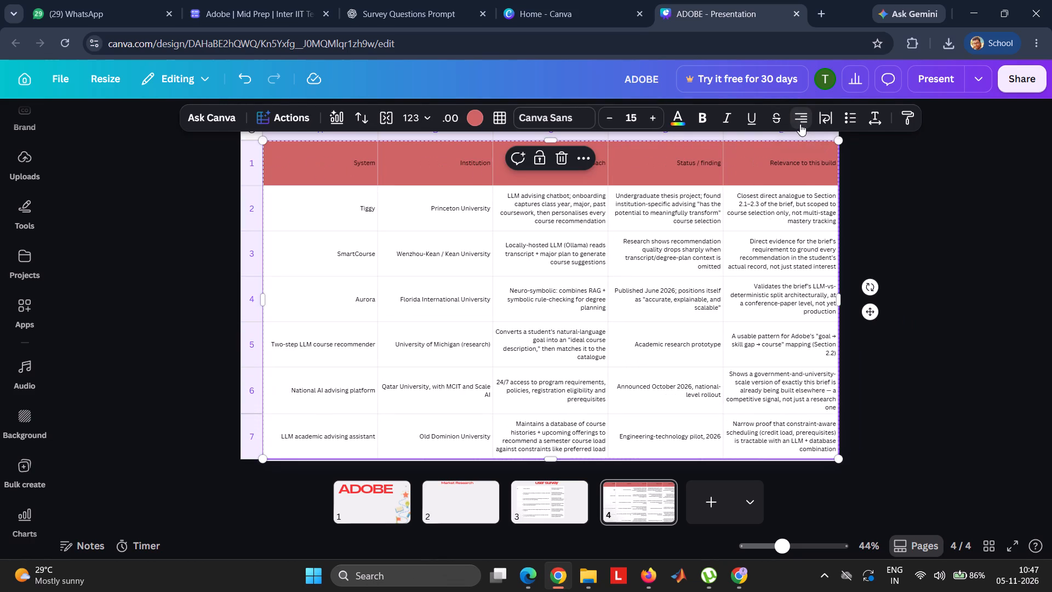
{"action": "left_click", "coordinate": [800, 124]}
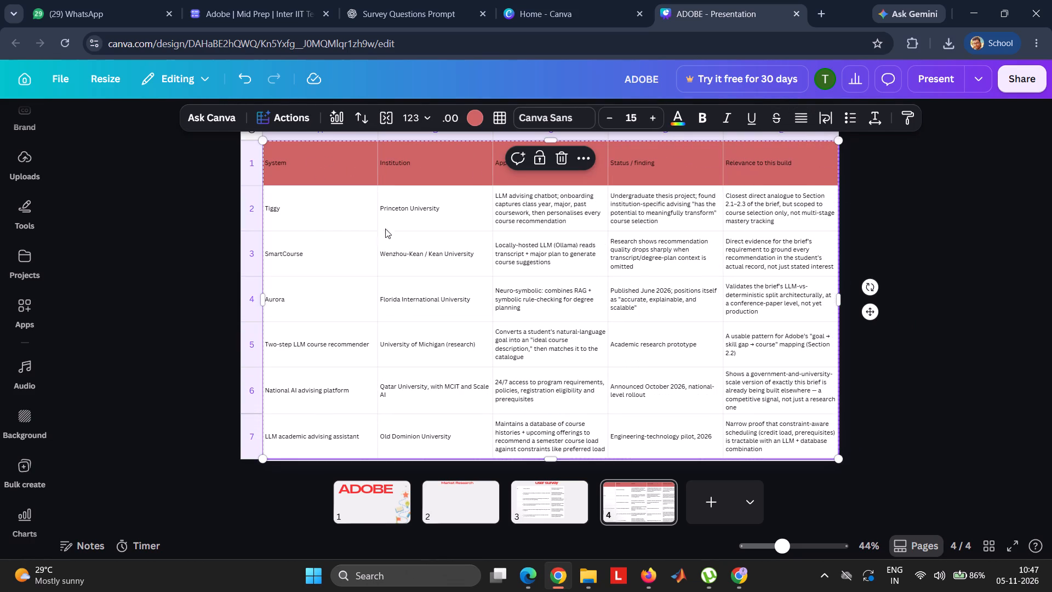
Fill all body rows of the table, from Tiggy to LLM academic advising assistant, with the pale pink #D5BDBD.
{"action": "left_click", "coordinate": [312, 224]}
{"action": "key", "text": "shift+Right"}
{"action": "key", "text": "shift+Right"}
{"action": "key", "text": "shift+Right"}
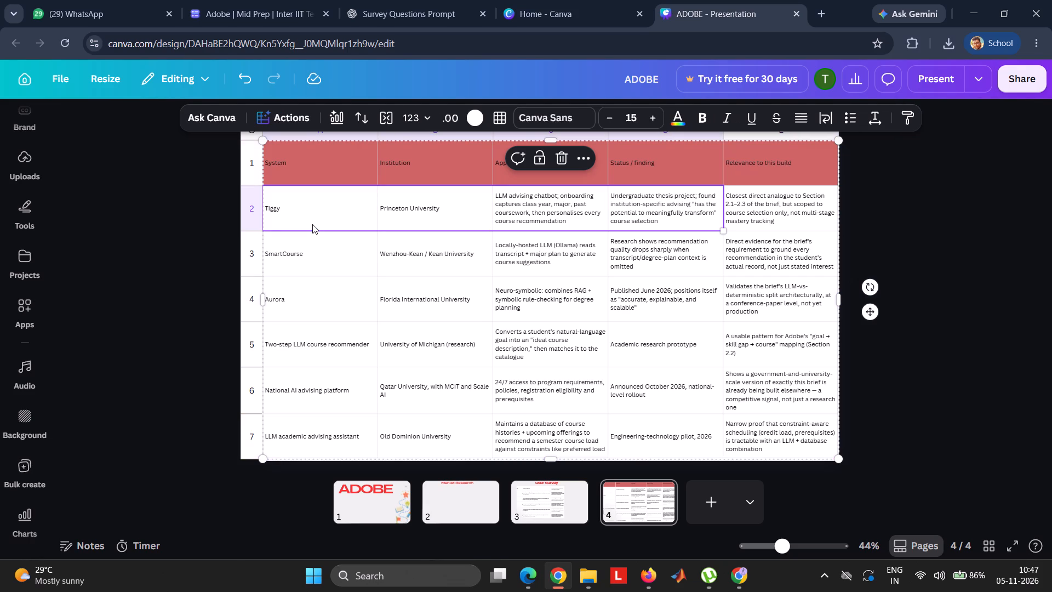
{"action": "key", "text": "shift+Right"}
{"action": "key", "text": "shift+Down"}
{"action": "key", "text": "shift+Down"}
{"action": "key", "text": "shift+Down"}
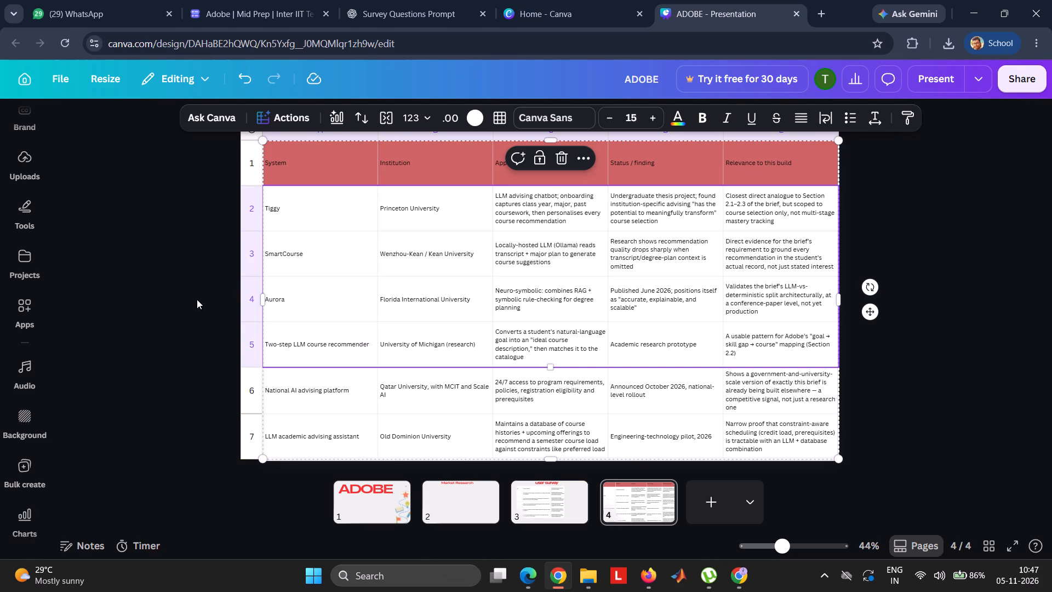
{"action": "key", "text": "shift+Down"}
{"action": "key", "text": "shift+Down"}
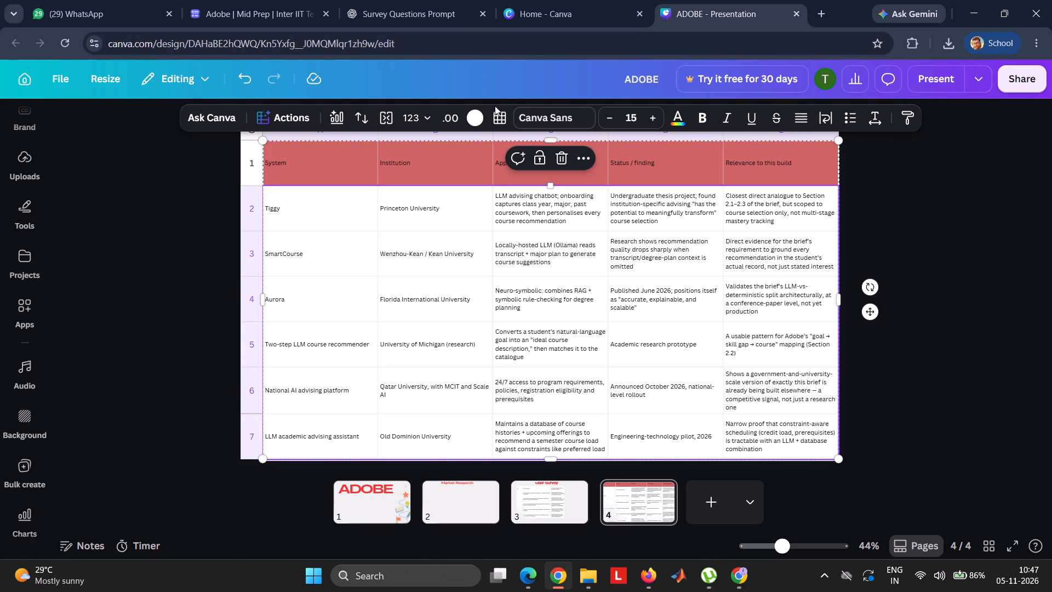
{"action": "left_click", "coordinate": [478, 119]}
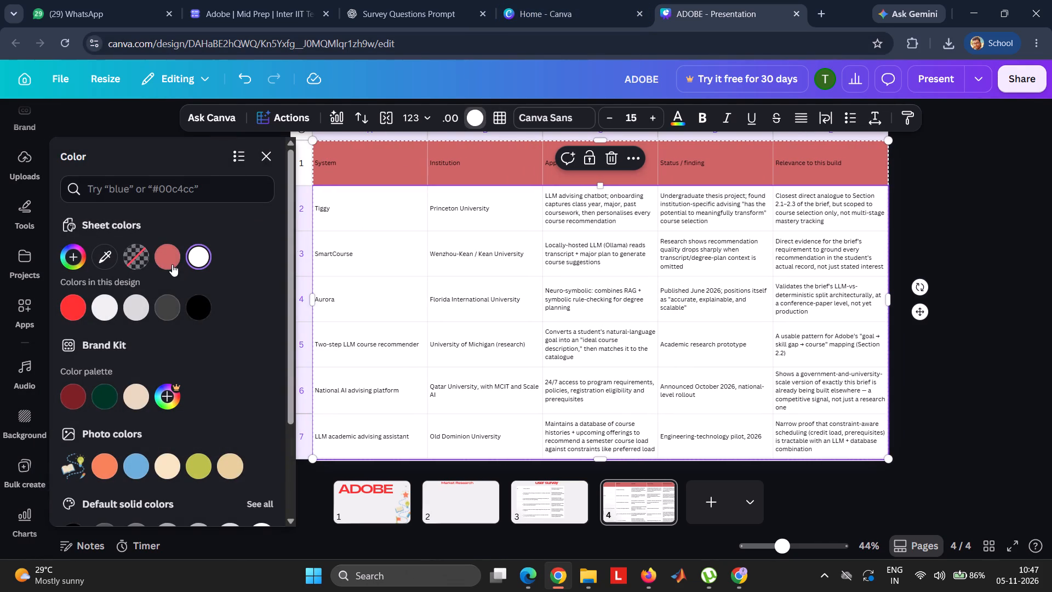
{"action": "left_click", "coordinate": [171, 262]}
{"action": "left_click", "coordinate": [75, 250]}
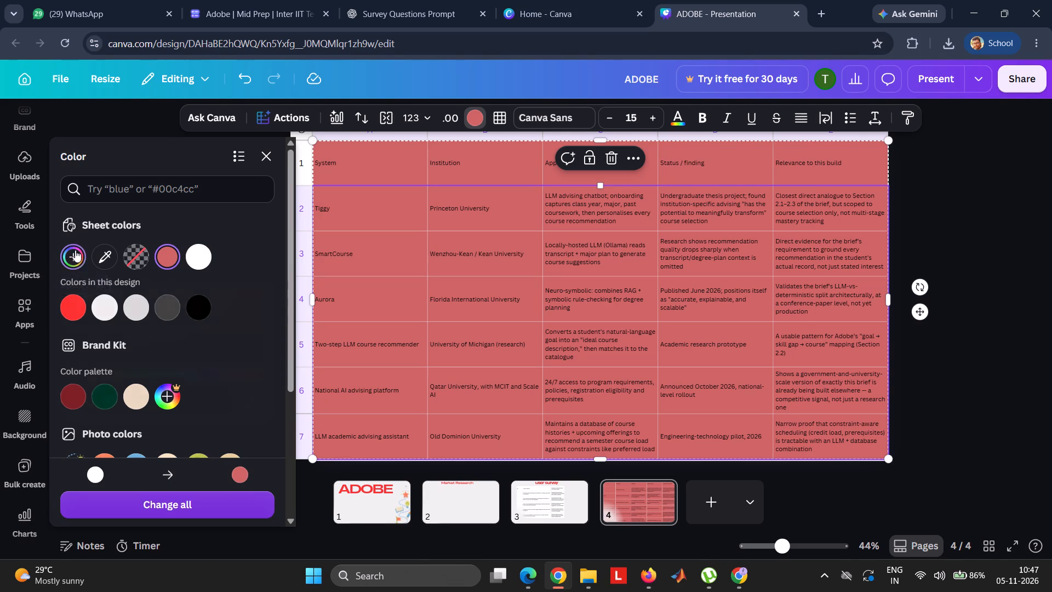
{"action": "left_click_drag", "start_coordinate": [169, 301], "coordinate": [108, 299]}
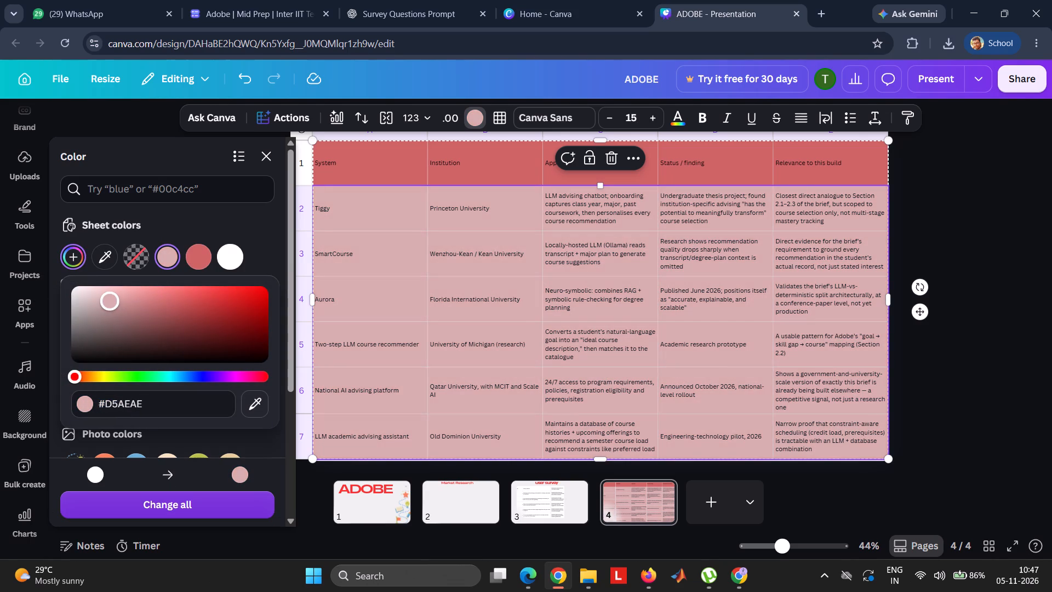
{"action": "left_click_drag", "start_coordinate": [108, 299], "coordinate": [94, 299]}
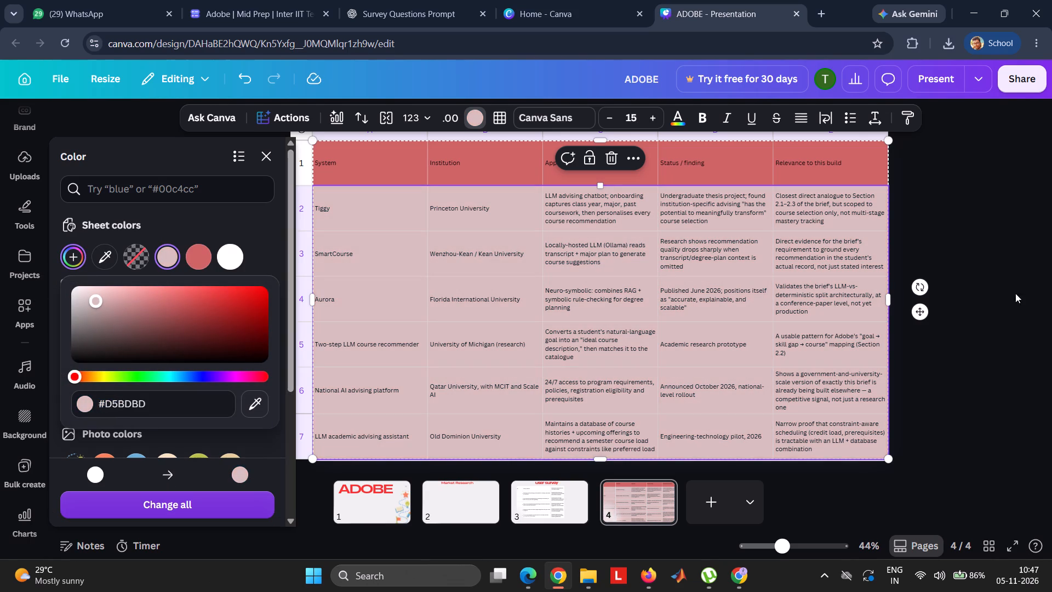
{"action": "left_click", "coordinate": [1051, 296]}
{"action": "left_click", "coordinate": [925, 296]}
{"action": "left_click", "coordinate": [801, 186]}
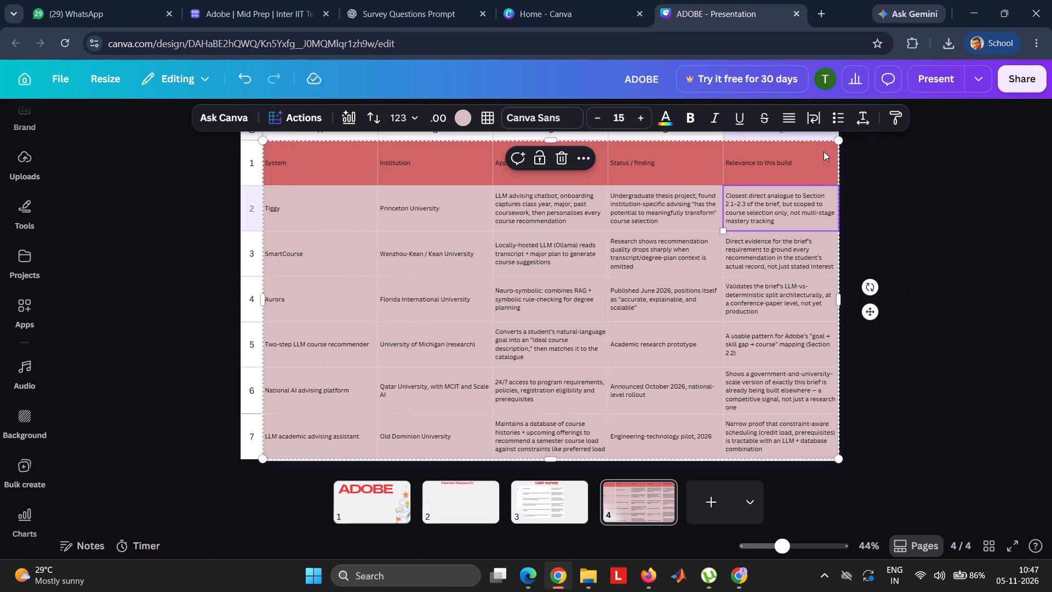
Enlarge the advising systems table slightly from its corner so it reaches the slide's top edge.
{"action": "left_click_drag", "start_coordinate": [843, 144], "coordinate": [847, 138]}
{"action": "left_click", "coordinate": [1012, 286]}
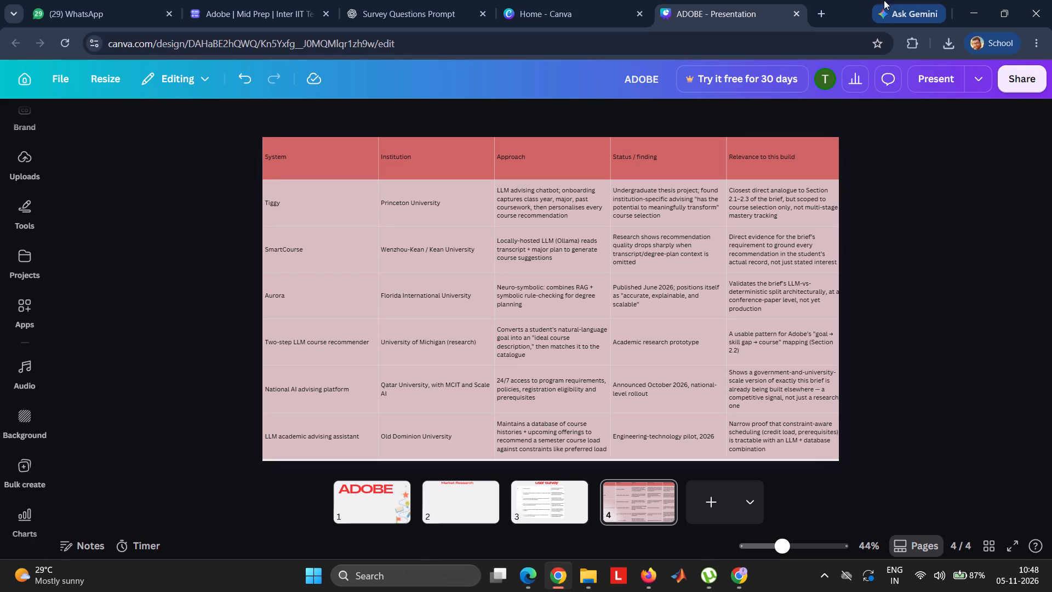
Search the web for "tiggy princeton university" and examine the Princeton thesis page on LLM-powered academic advising.
{"action": "left_click", "coordinate": [824, 22]}
{"action": "type", "text": "tiggy princeton uni"}
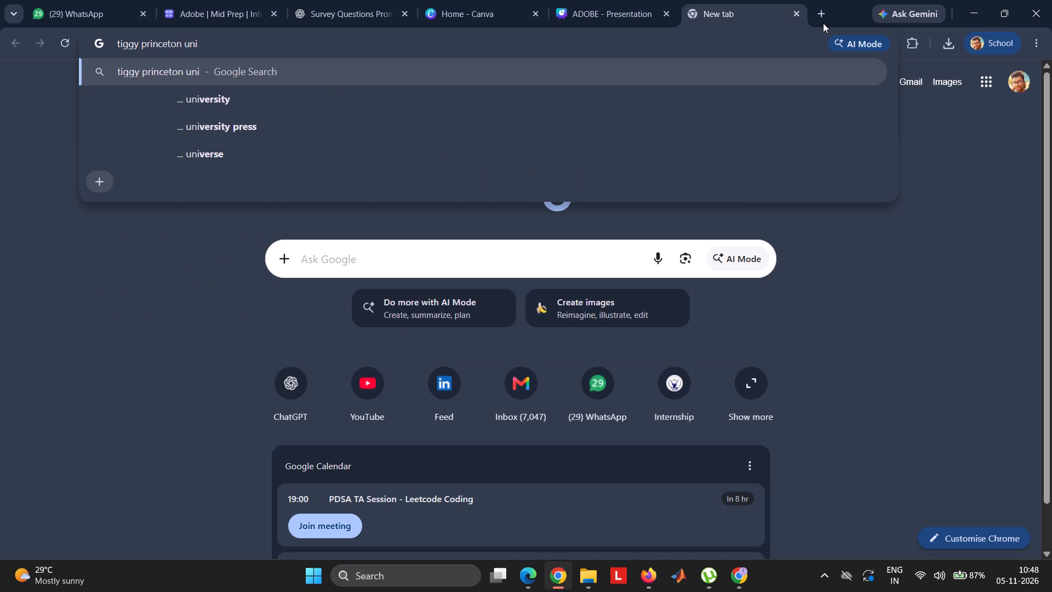
{"action": "key", "text": "Down"}
{"action": "key", "text": "Return"}
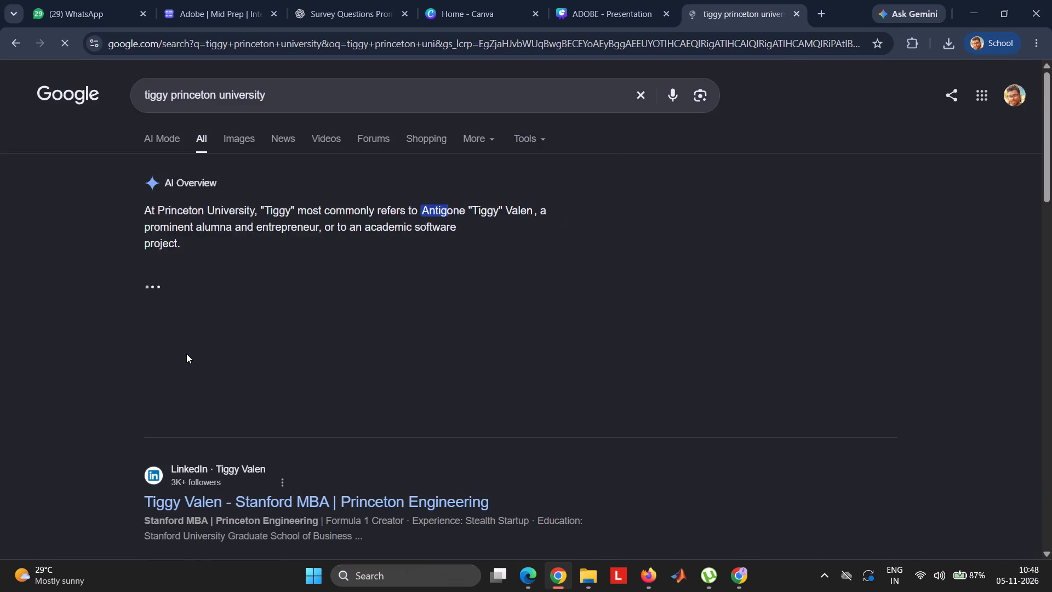
{"action": "scroll", "coordinate": [186, 354], "scroll_direction": "down", "scroll_amount": 1}
{"action": "scroll", "coordinate": [216, 321], "scroll_direction": "down", "scroll_amount": 3}
{"action": "scroll", "coordinate": [401, 220], "scroll_direction": "down", "scroll_amount": 3}
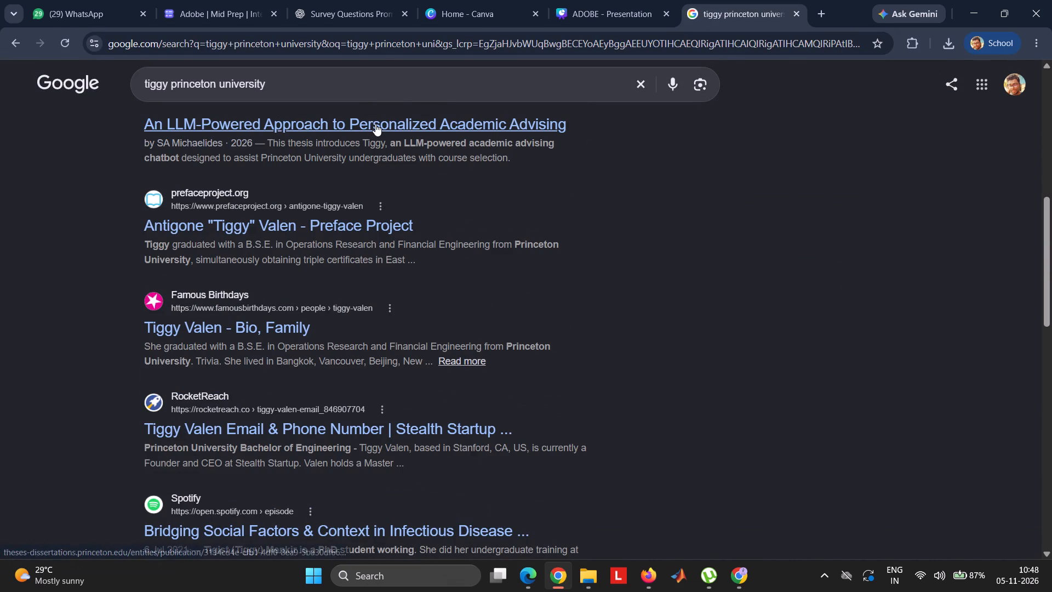
{"action": "left_click", "coordinate": [375, 124]}
{"action": "scroll", "coordinate": [338, 225], "scroll_direction": "up", "scroll_amount": 4}
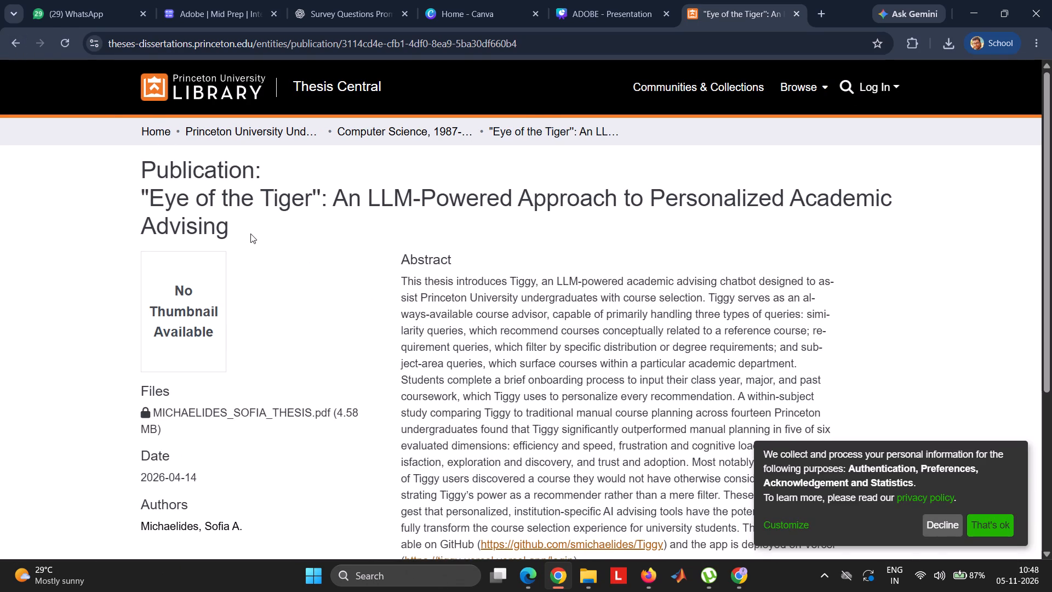
{"action": "scroll", "coordinate": [361, 230], "scroll_direction": "down", "scroll_amount": 5}
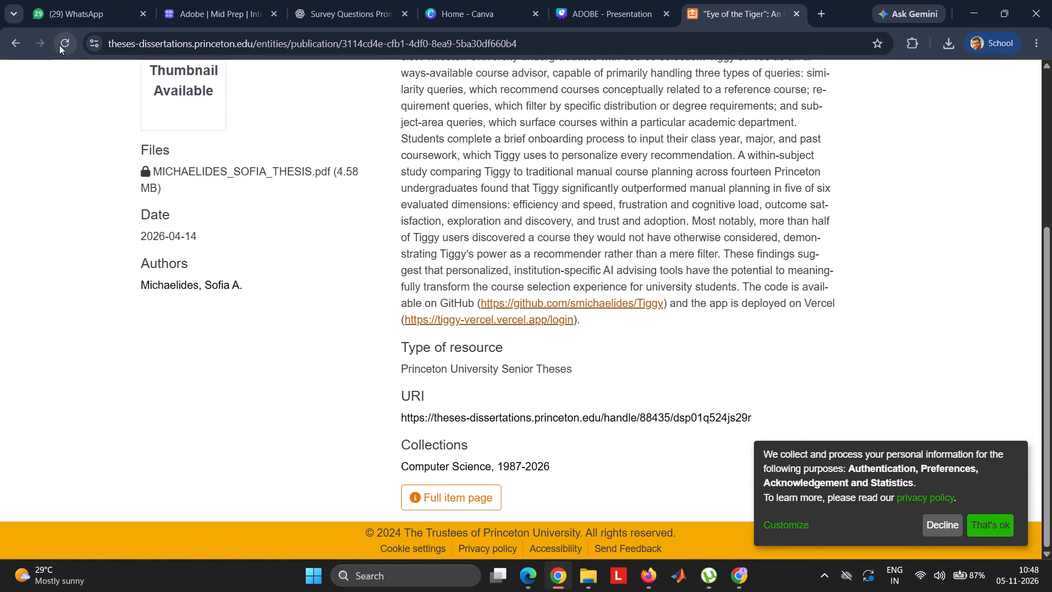
Return to the search results and check the other Tiggy entries, including the Famous Birthdays page.
{"action": "left_click", "coordinate": [25, 43]}
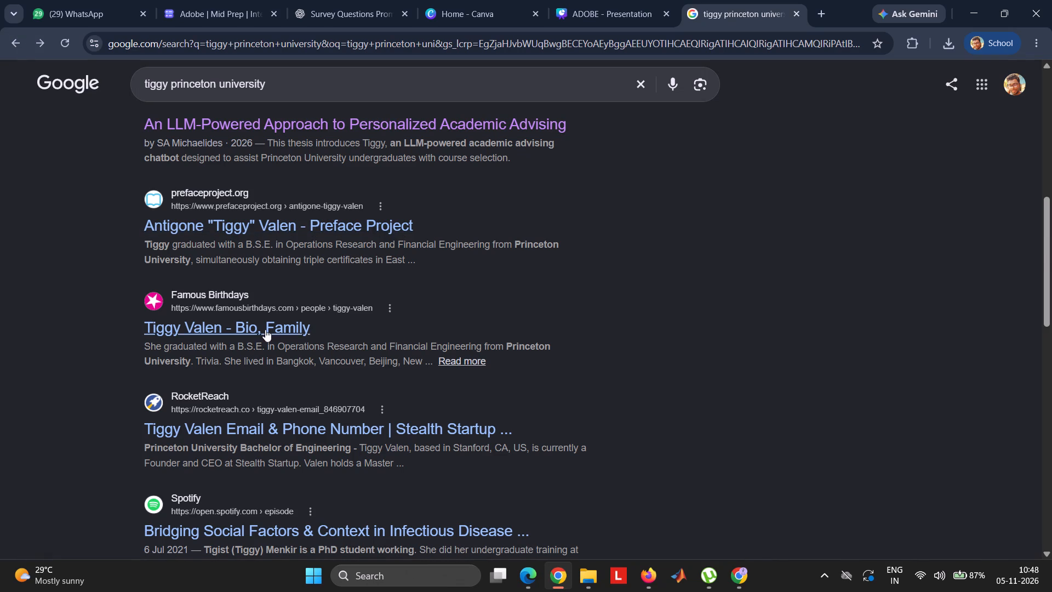
{"action": "scroll", "coordinate": [255, 318], "scroll_direction": "down", "scroll_amount": 4}
{"action": "scroll", "coordinate": [259, 182], "scroll_direction": "down", "scroll_amount": 1}
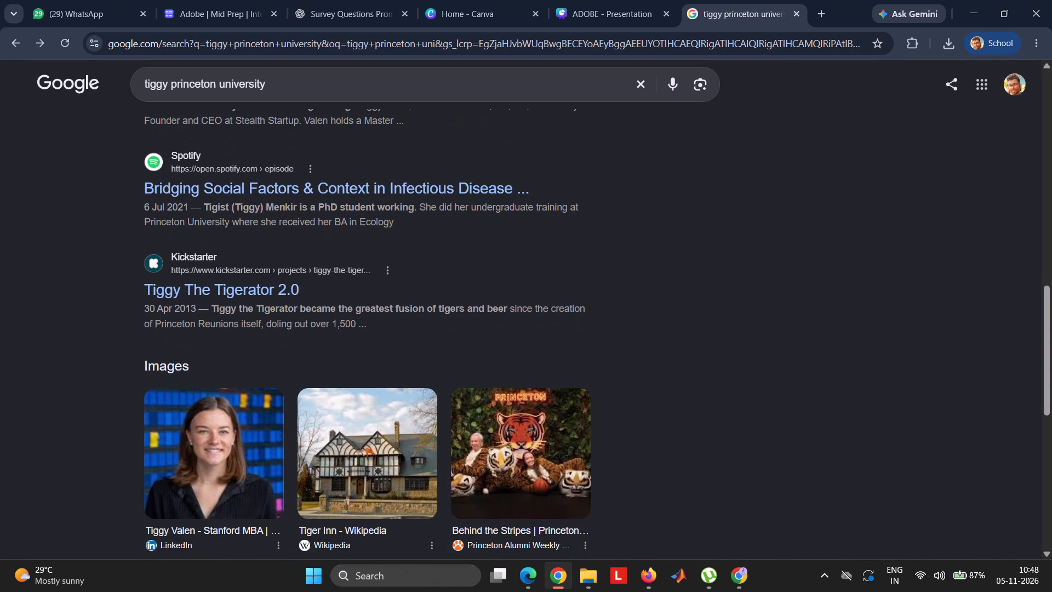
{"action": "left_click", "coordinate": [282, 90]}
{"action": "left_click", "coordinate": [50, 295]}
{"action": "scroll", "coordinate": [209, 240], "scroll_direction": "up", "scroll_amount": 4}
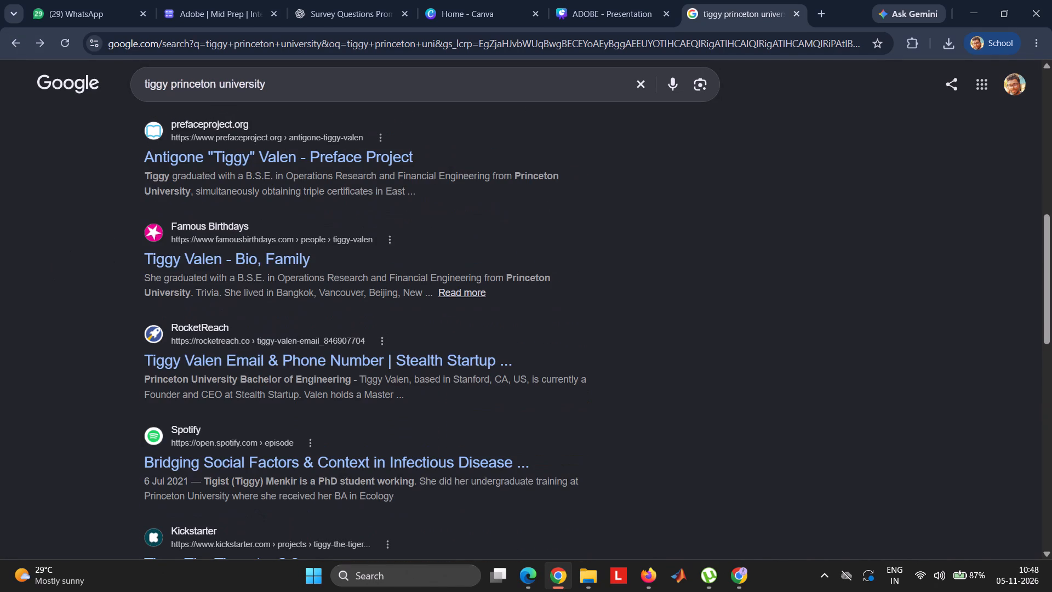
{"action": "left_click", "coordinate": [231, 254]}
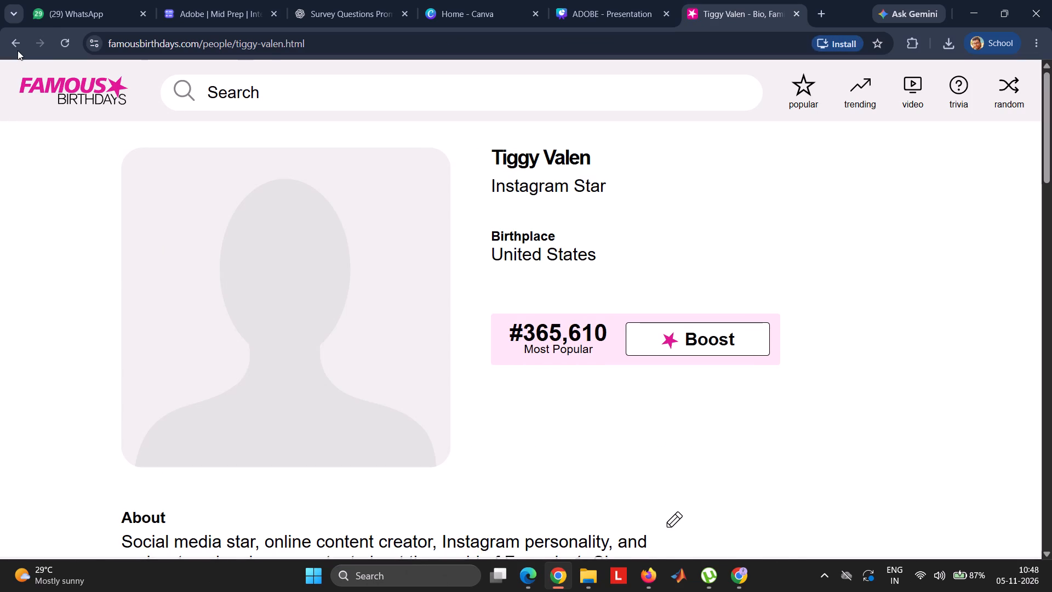
{"action": "left_click", "coordinate": [18, 50]}
{"action": "scroll", "coordinate": [230, 251], "scroll_direction": "up", "scroll_amount": 2}
{"action": "scroll", "coordinate": [280, 305], "scroll_direction": "up", "scroll_amount": 2}
{"action": "left_click", "coordinate": [306, 320]}
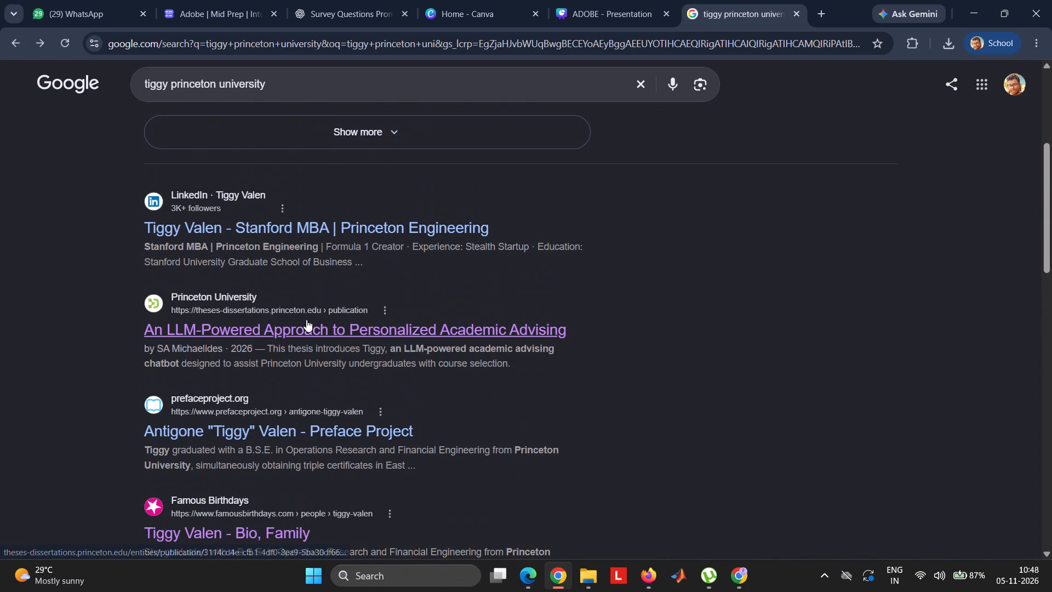
Reopen the Princeton thesis page and examine the Tiggy GitHub repository linked in its abstract.
{"action": "left_click", "coordinate": [539, 335]}
{"action": "scroll", "coordinate": [654, 334], "scroll_direction": "down", "scroll_amount": 2}
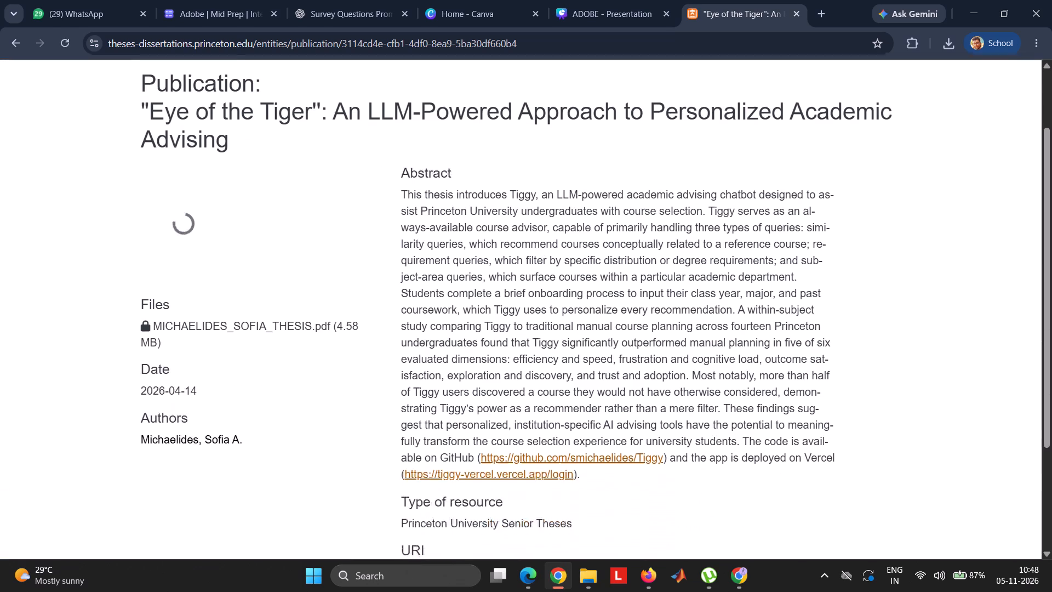
{"action": "scroll", "coordinate": [536, 349], "scroll_direction": "down", "scroll_amount": 6}
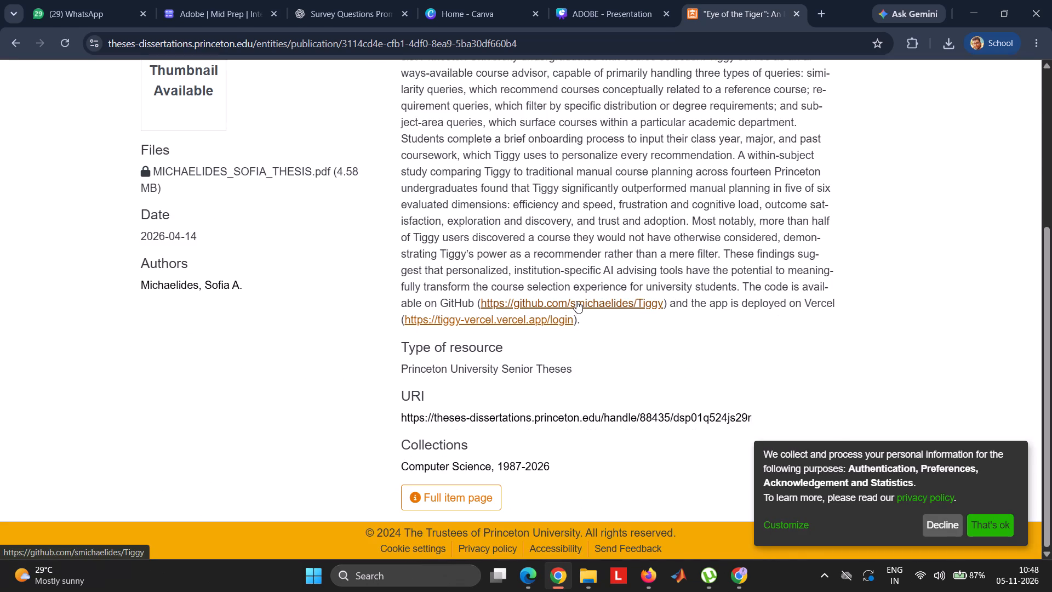
{"action": "left_click", "coordinate": [591, 299]}
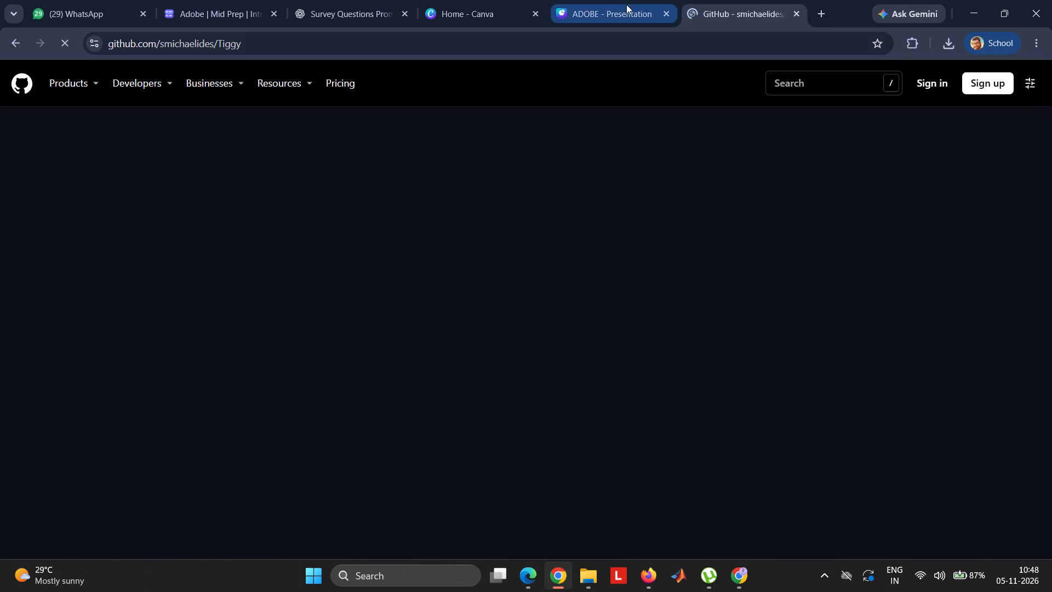
{"action": "scroll", "coordinate": [456, 320], "scroll_direction": "down", "scroll_amount": 11}
{"action": "scroll", "coordinate": [457, 328], "scroll_direction": "up", "scroll_amount": 5}
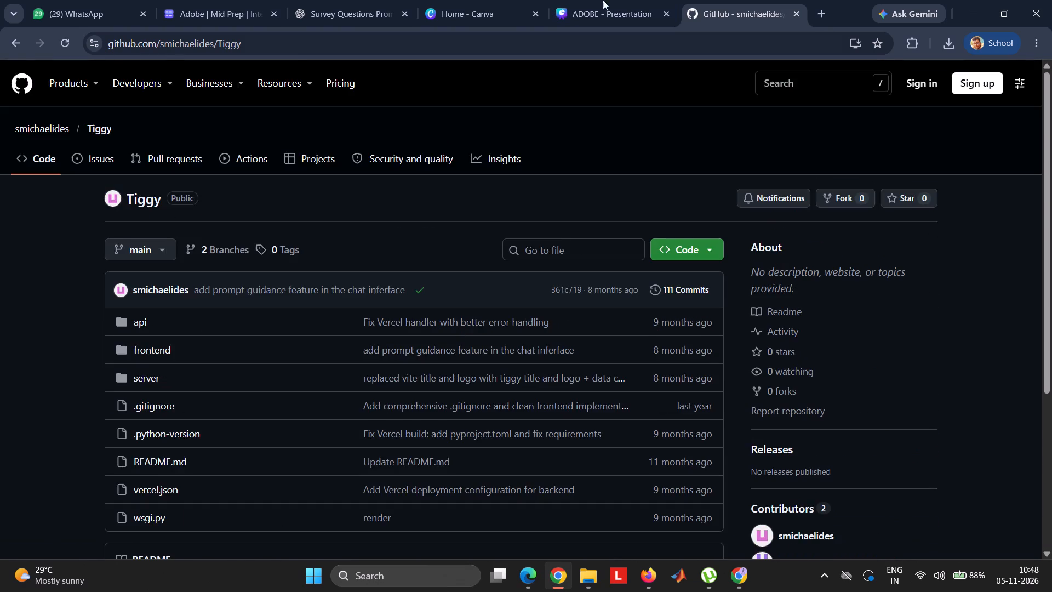
{"action": "left_click", "coordinate": [611, 0]}
{"action": "left_click", "coordinate": [688, 4]}
{"action": "left_click", "coordinate": [7, 39]}
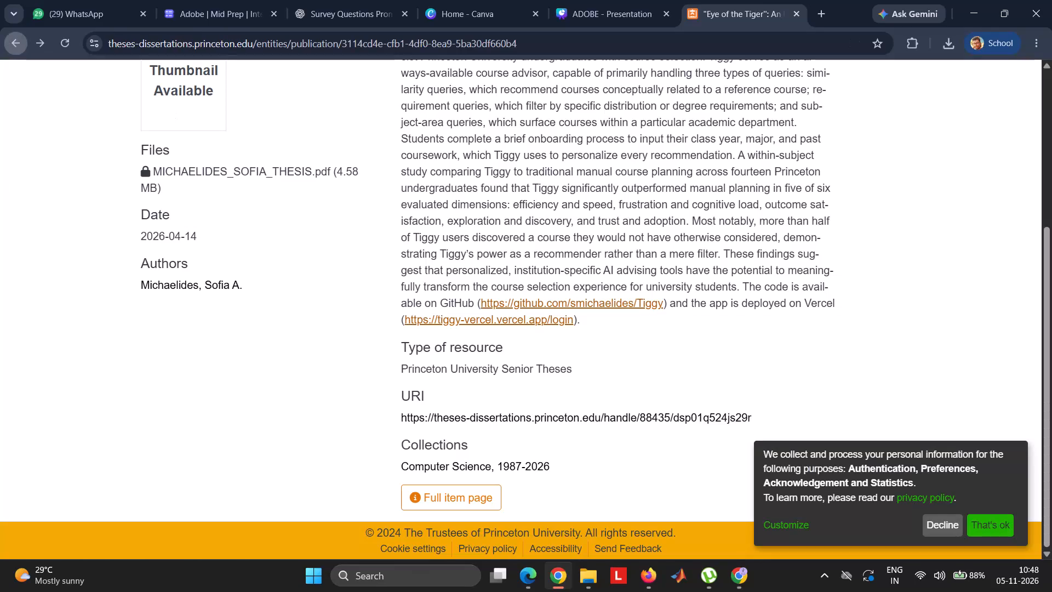
Open the deployed Tiggy app linked in the thesis abstract and try to enter it from its login page.
{"action": "left_click", "coordinate": [505, 318]}
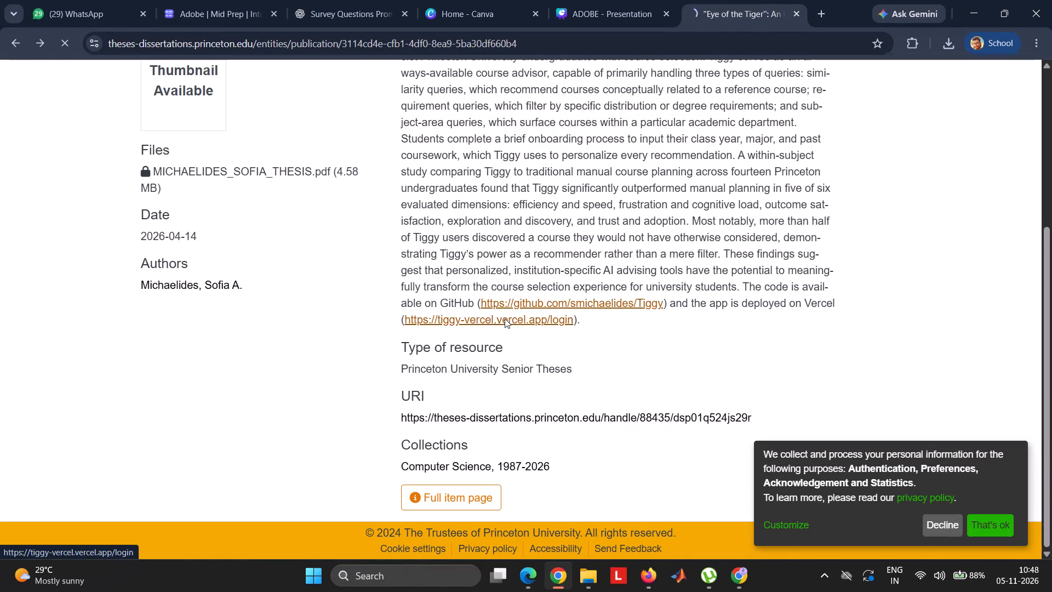
{"action": "left_click", "coordinate": [521, 371]}
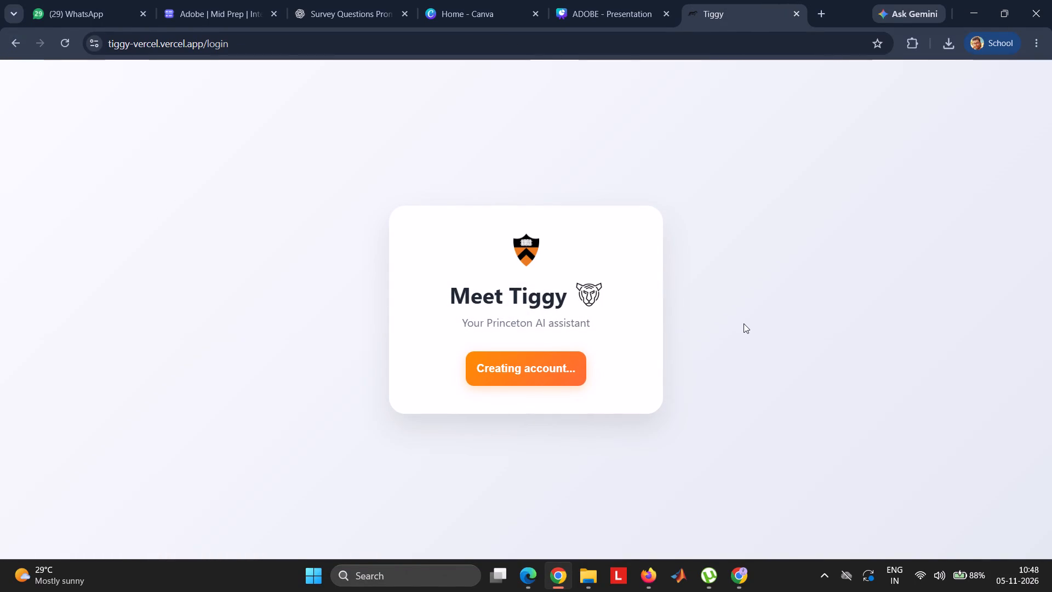
{"action": "left_click", "coordinate": [555, 377]}
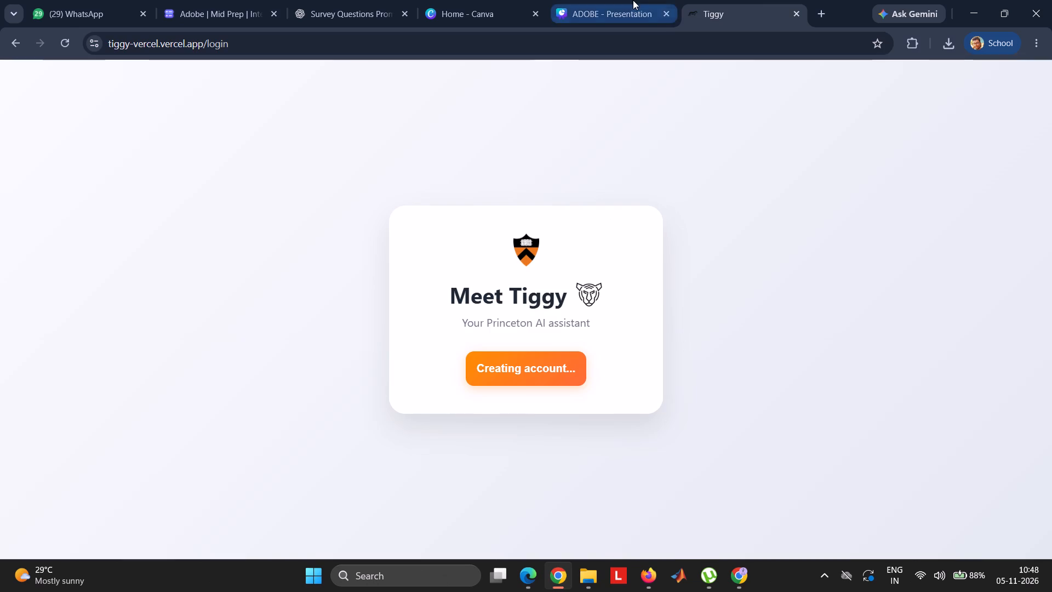
{"action": "left_click", "coordinate": [633, 0]}
{"action": "left_click", "coordinate": [737, 0]}
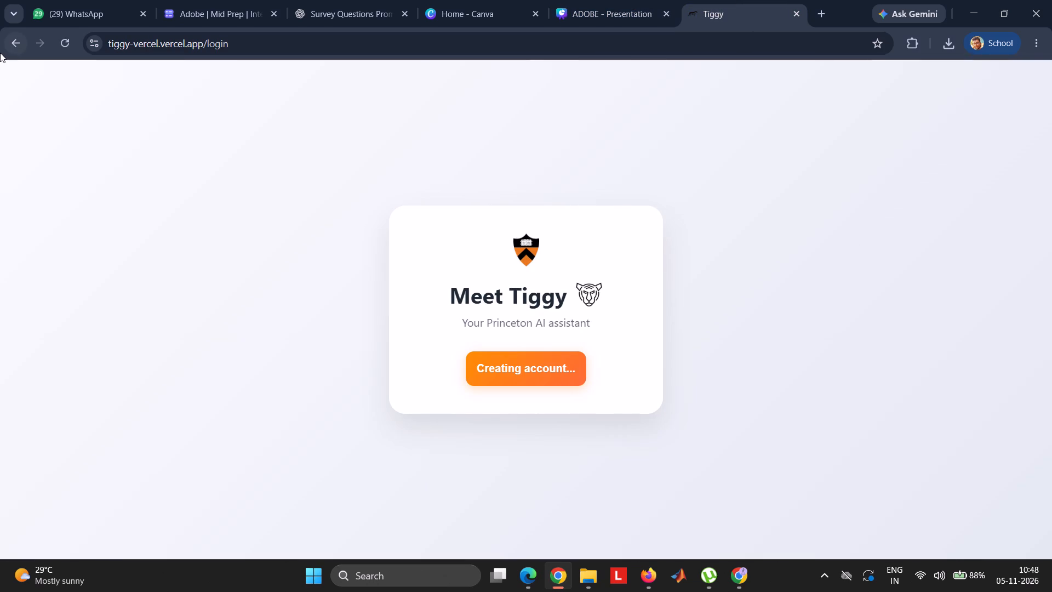
{"action": "left_click", "coordinate": [1, 51]}
Back in the ADOBE presentation, fill the header row of the User Survey table with the muted red #CE6464.
{"action": "left_click", "coordinate": [594, 0]}
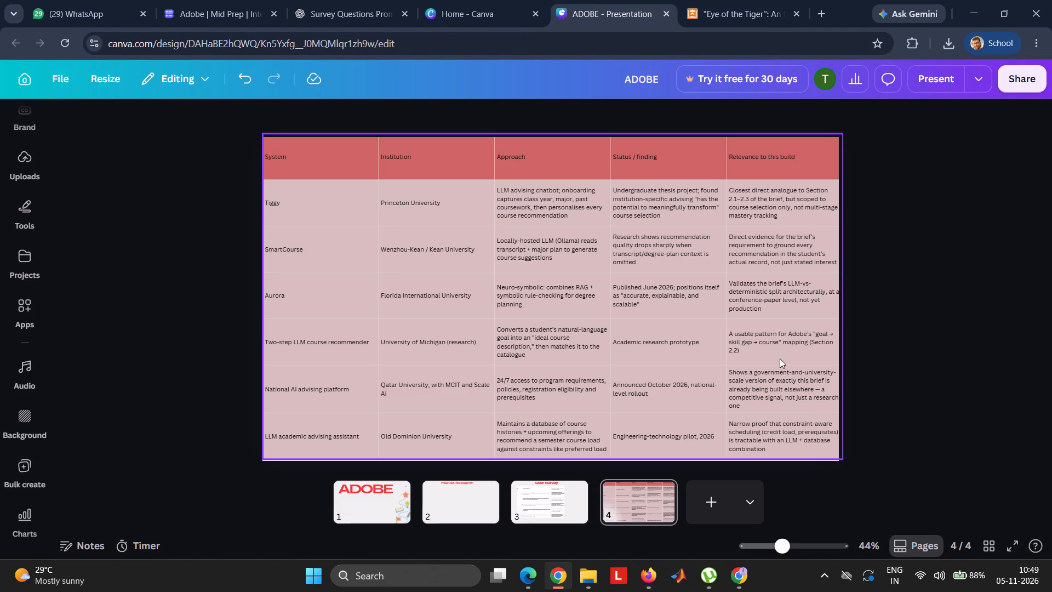
{"action": "scroll", "coordinate": [563, 326], "scroll_direction": "down", "scroll_amount": 1}
{"action": "left_click", "coordinate": [534, 509]}
{"action": "left_click", "coordinate": [645, 503]}
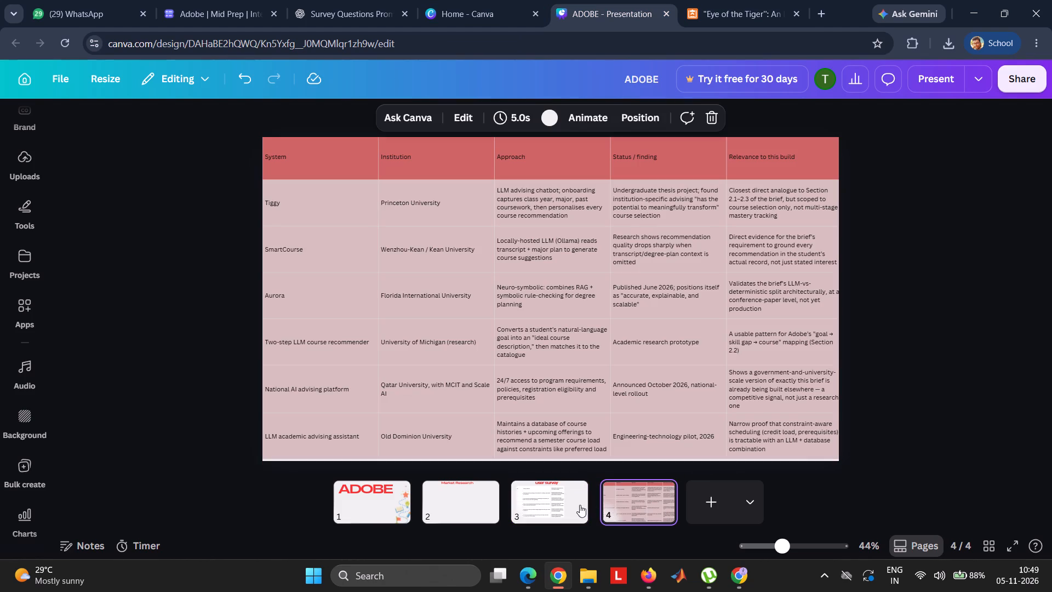
{"action": "left_click", "coordinate": [565, 505]}
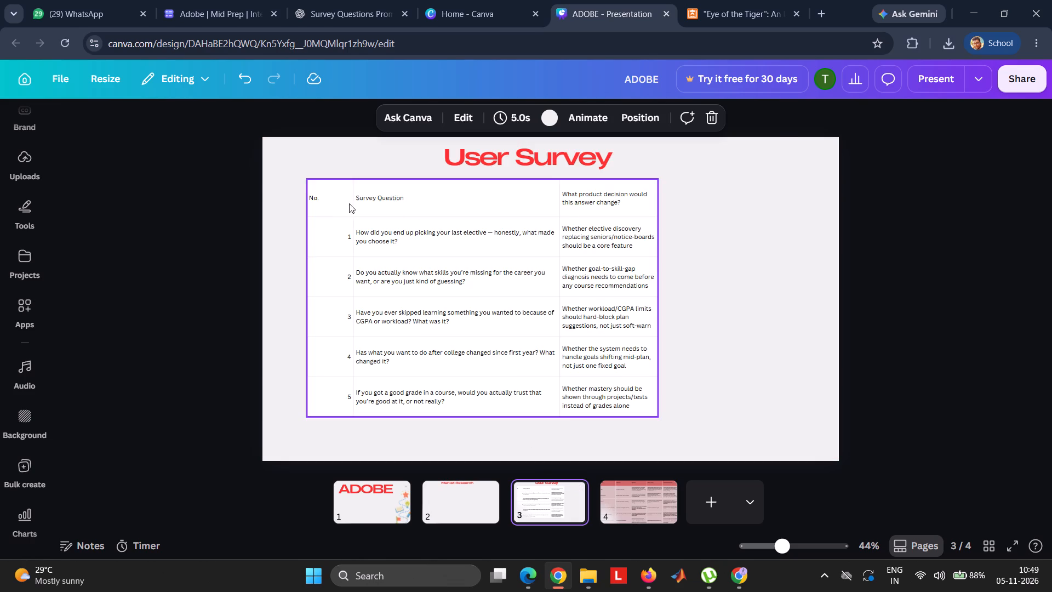
{"action": "left_click", "coordinate": [321, 202]}
{"action": "key", "text": "shift+Right"}
{"action": "key", "text": "shift+Right"}
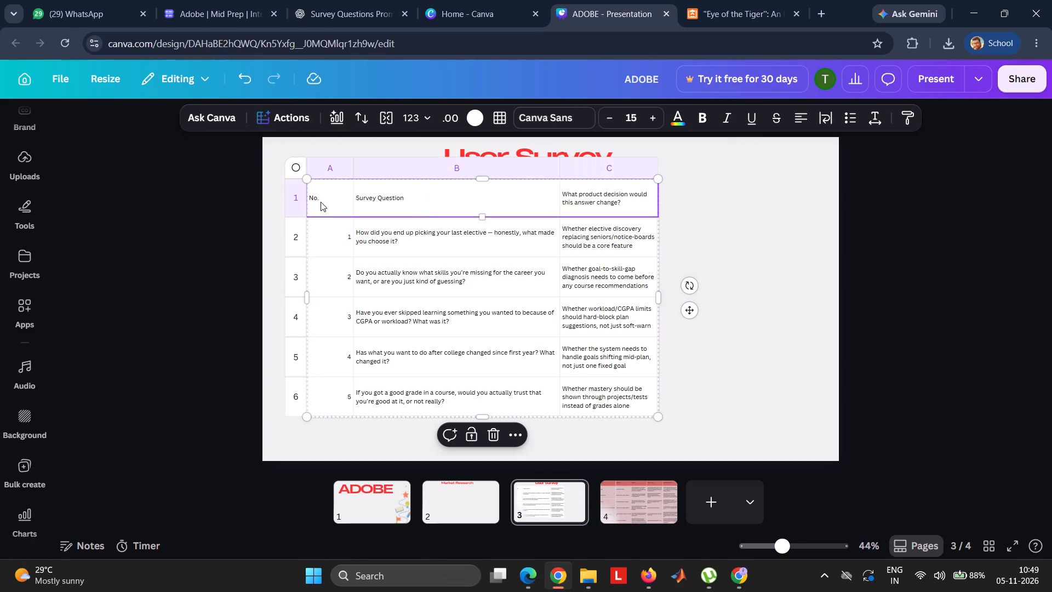
{"action": "left_click", "coordinate": [480, 117]}
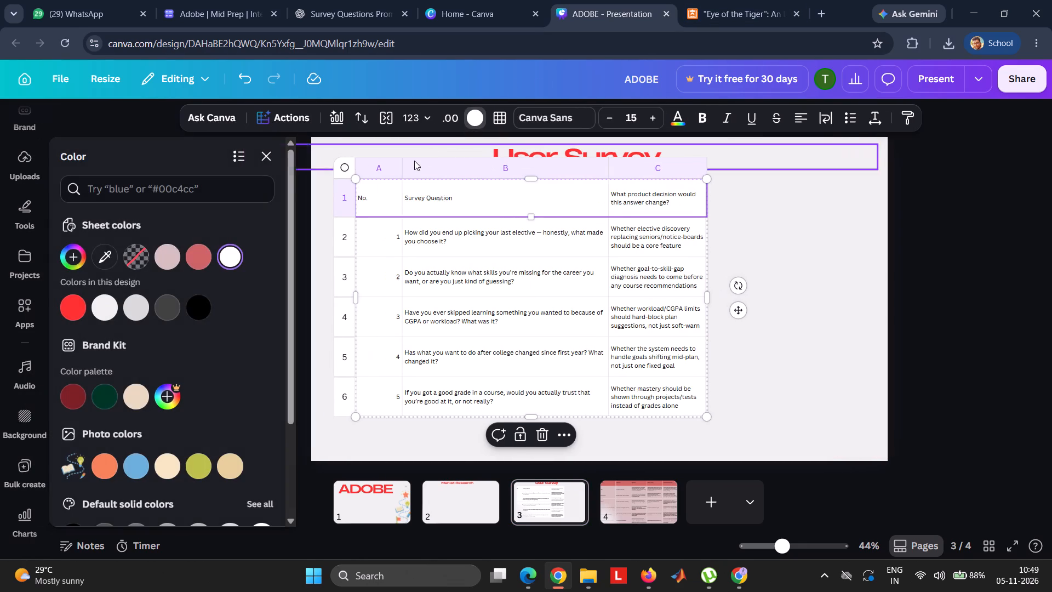
{"action": "left_click", "coordinate": [191, 254]}
Fill all five question rows of the User Survey table with the pale pink #D5BDBD.
{"action": "left_click", "coordinate": [382, 237]}
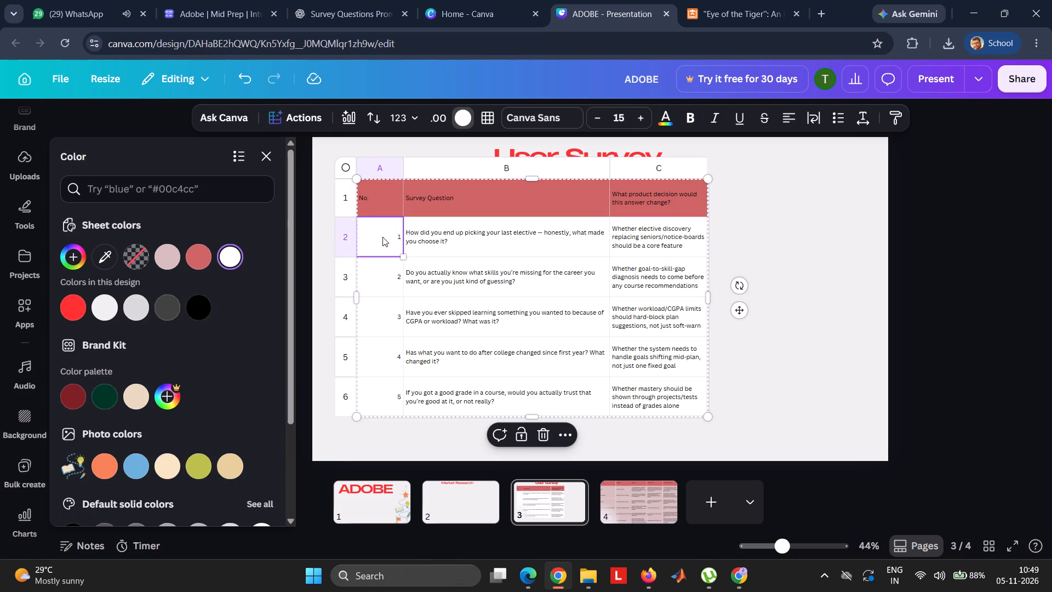
{"action": "key", "text": "shift+Right"}
{"action": "key", "text": "shift+Right"}
{"action": "key", "text": "shift+Down"}
{"action": "key", "text": "shift+Down"}
{"action": "key", "text": "shift+Down"}
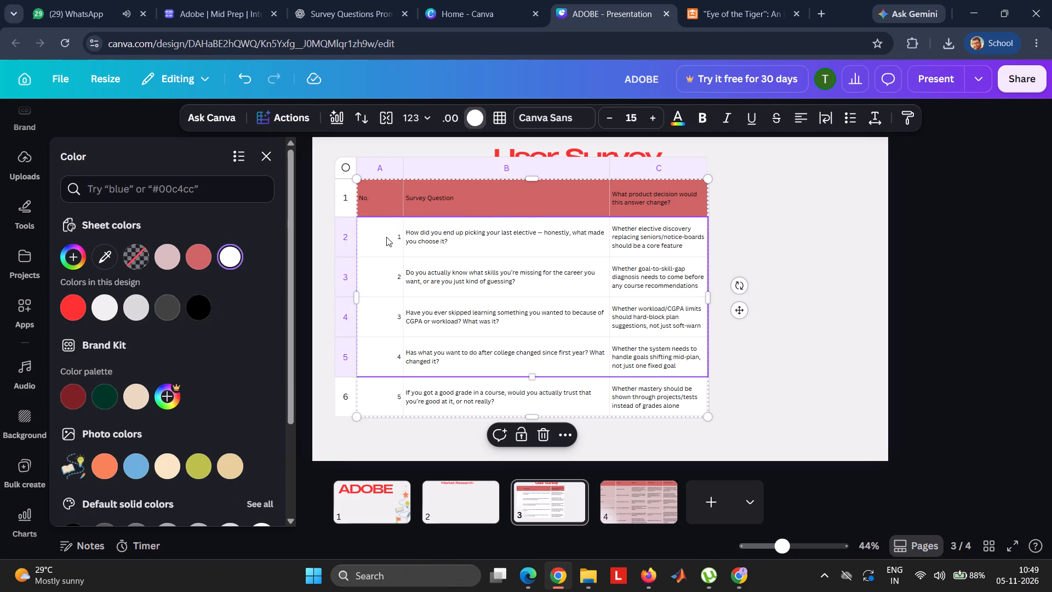
{"action": "key", "text": "shift+Down"}
{"action": "left_click", "coordinate": [175, 264]}
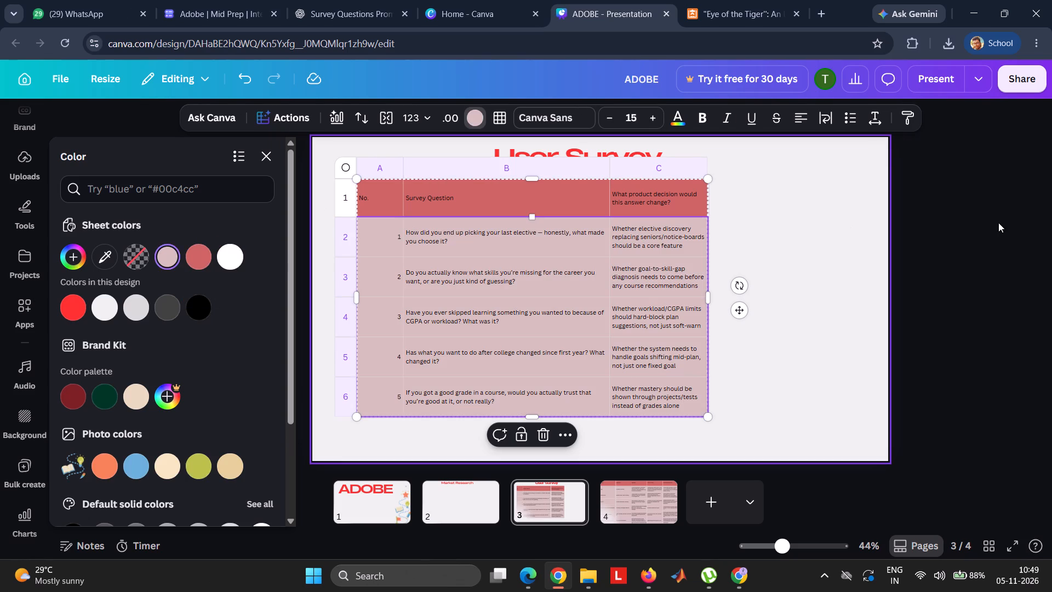
{"action": "left_click", "coordinate": [998, 223]}
{"action": "left_click", "coordinate": [877, 230]}
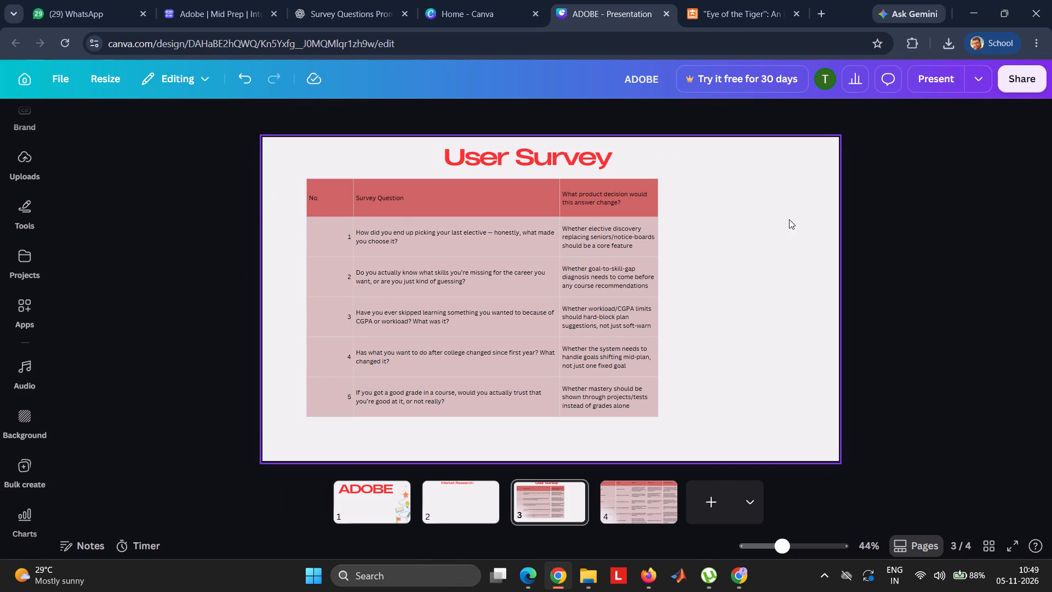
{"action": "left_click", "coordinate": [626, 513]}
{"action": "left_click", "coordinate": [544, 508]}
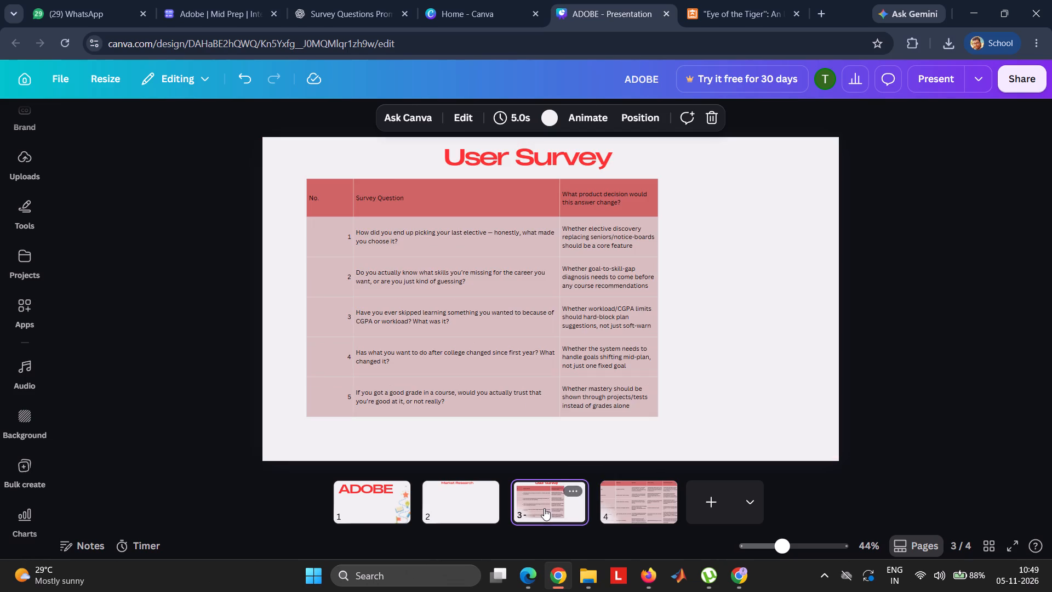
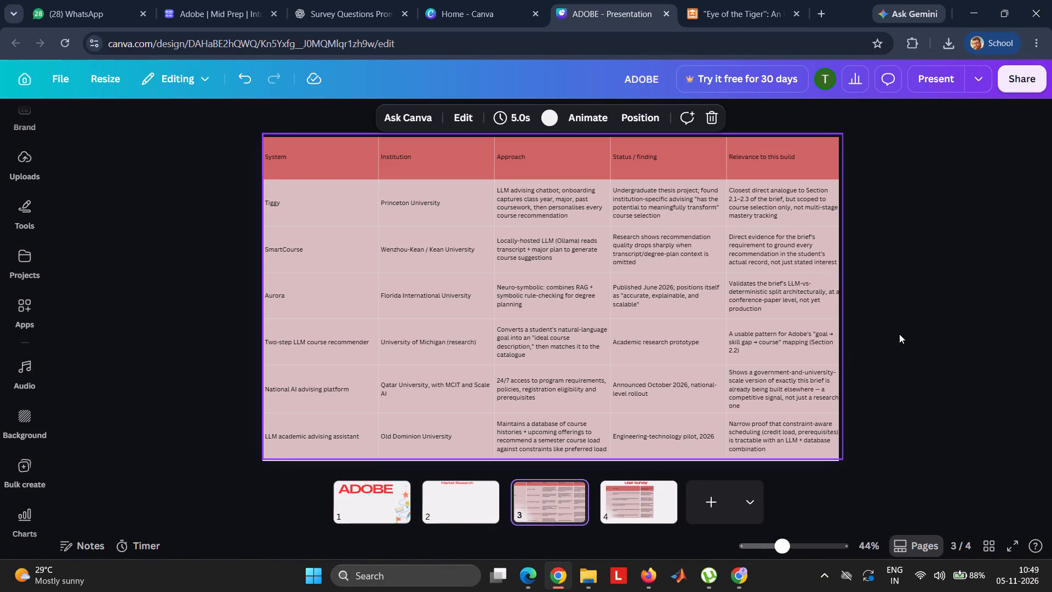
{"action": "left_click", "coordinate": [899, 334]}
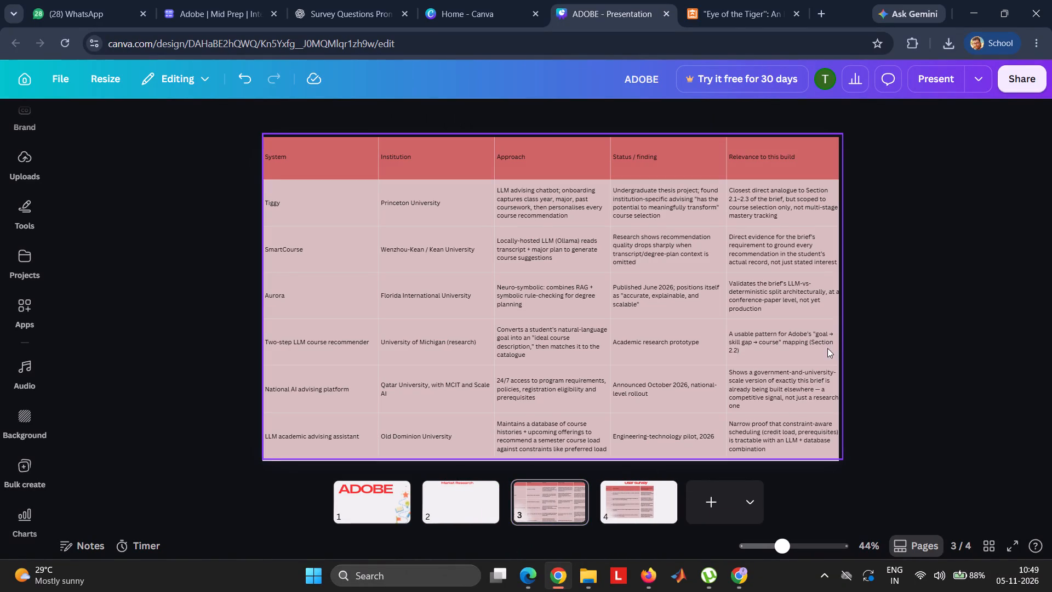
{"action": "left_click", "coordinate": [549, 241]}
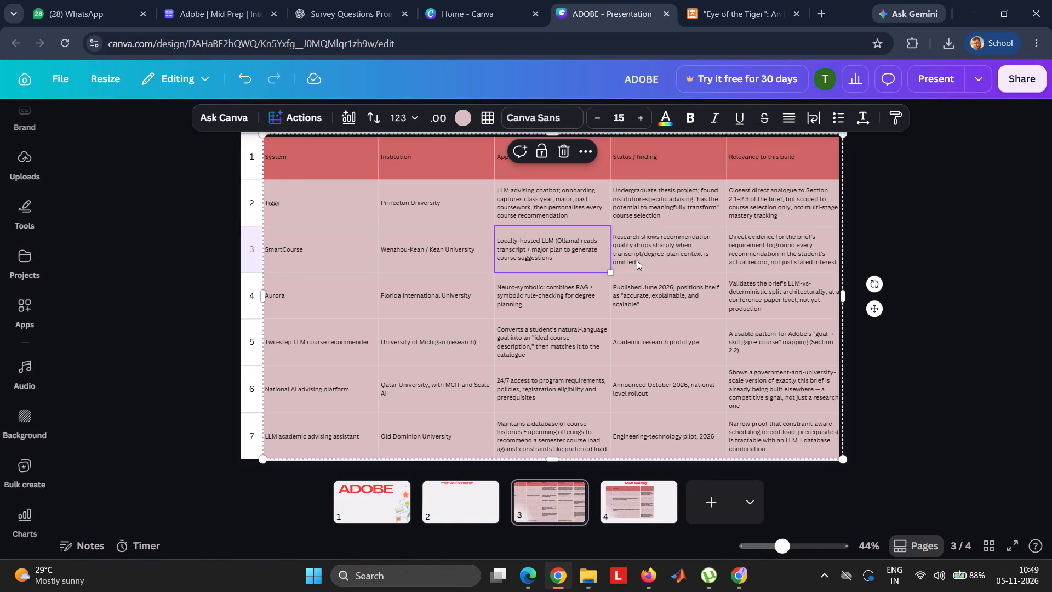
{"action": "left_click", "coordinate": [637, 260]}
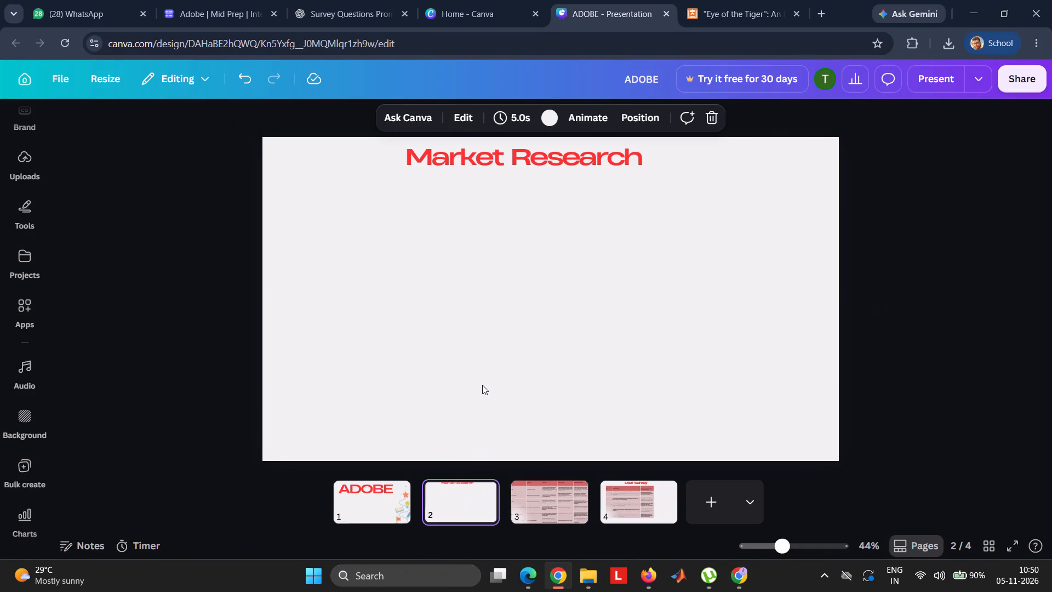
{"action": "left_click", "coordinate": [753, 432]}
Enlarge the pasted competitor table from its corners so it spans most of the slide beneath the Market Research title.
{"action": "left_click", "coordinate": [676, 330]}
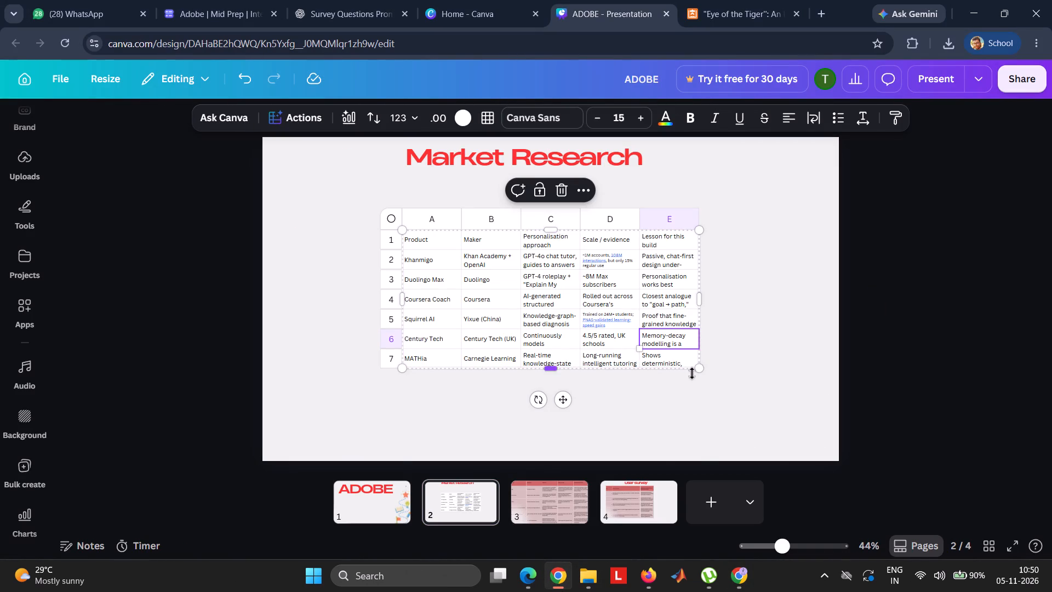
{"action": "left_click_drag", "start_coordinate": [702, 373], "coordinate": [796, 443]}
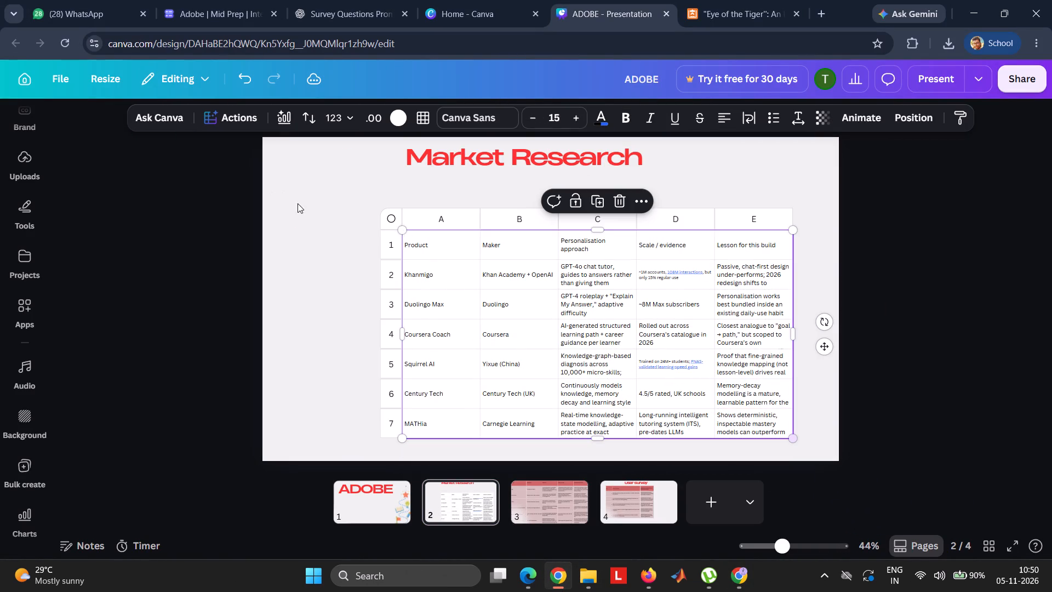
{"action": "left_click_drag", "start_coordinate": [403, 232], "coordinate": [300, 204]}
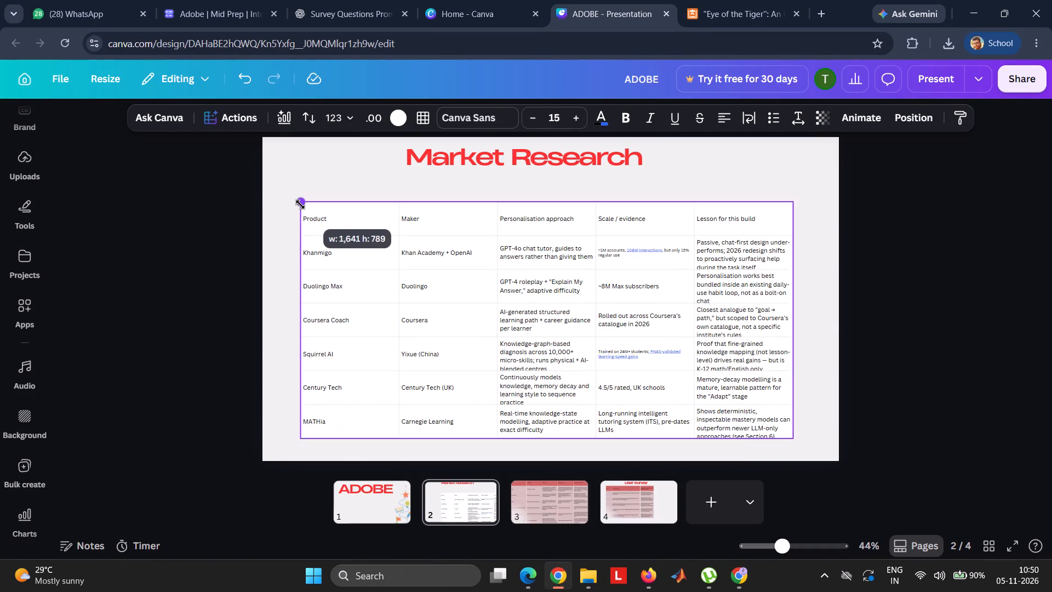
{"action": "left_click_drag", "start_coordinate": [300, 204], "coordinate": [317, 206]}
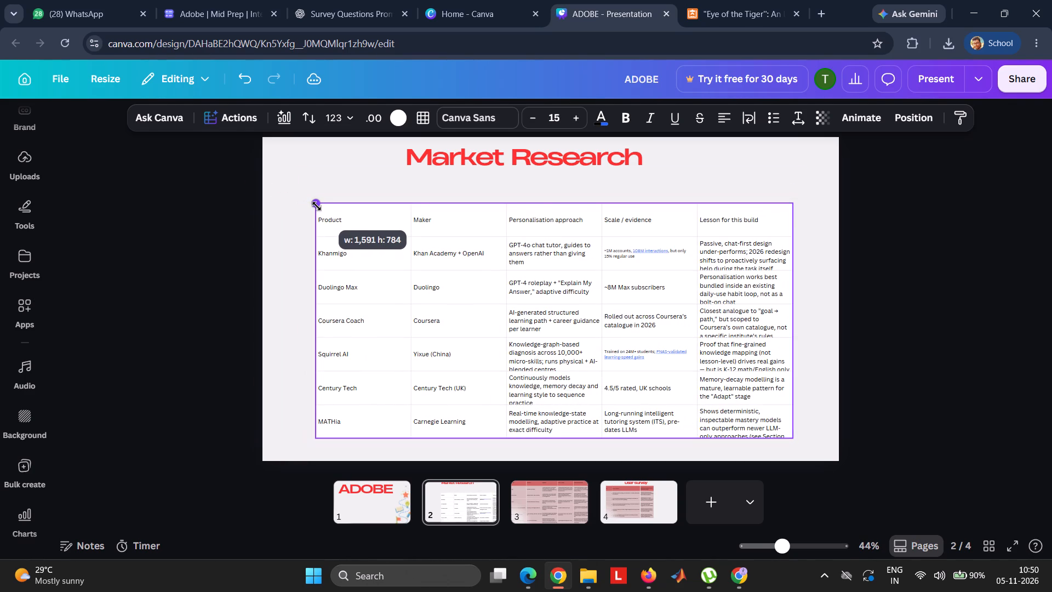
{"action": "left_click_drag", "start_coordinate": [317, 206], "coordinate": [306, 206]}
{"action": "left_click", "coordinate": [308, 206]}
Set the font size of all cells in the competitor table to 16.
{"action": "left_click", "coordinate": [354, 223]}
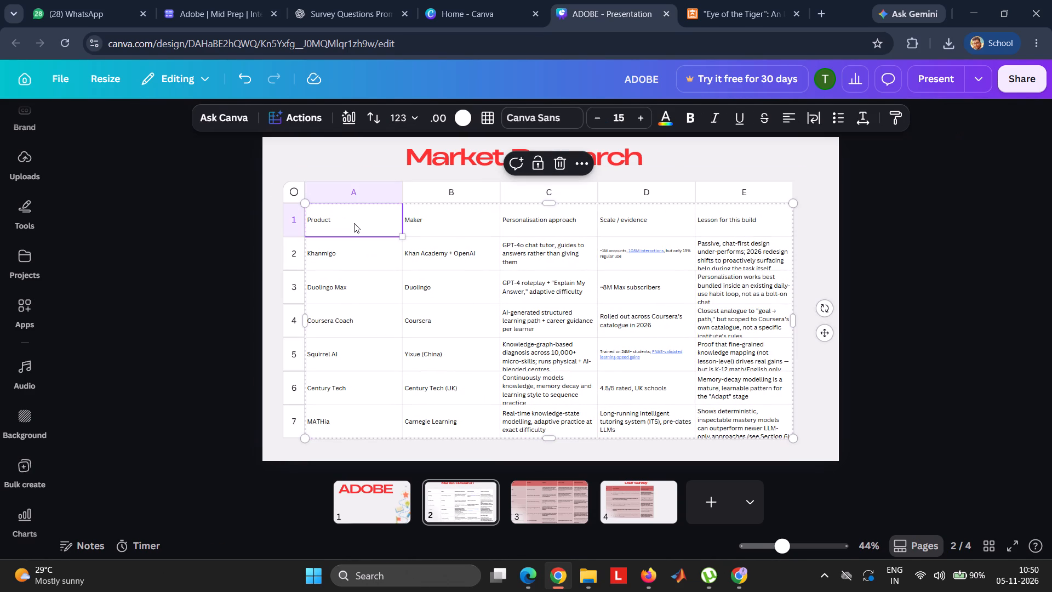
{"action": "key", "text": "shift+Right"}
{"action": "key", "text": "shift+Right"}
{"action": "key", "text": "shift+Right"}
{"action": "key", "text": "shift+Right"}
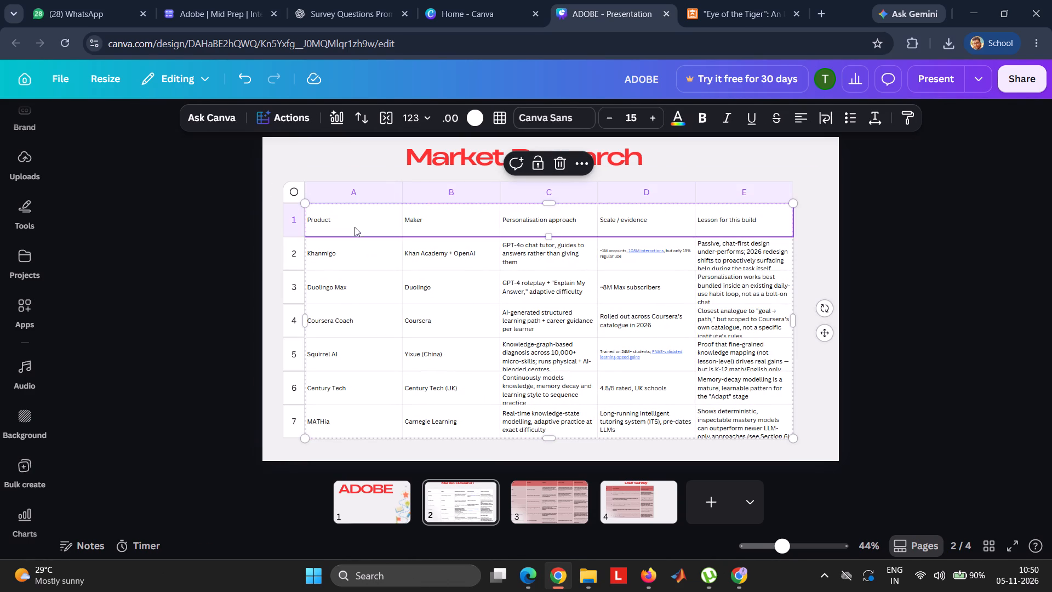
{"action": "key", "text": "shift+Down"}
{"action": "key", "text": "shift+Down"}
{"action": "key", "text": "shift+Down"}
{"action": "key", "text": "shift+Down"}
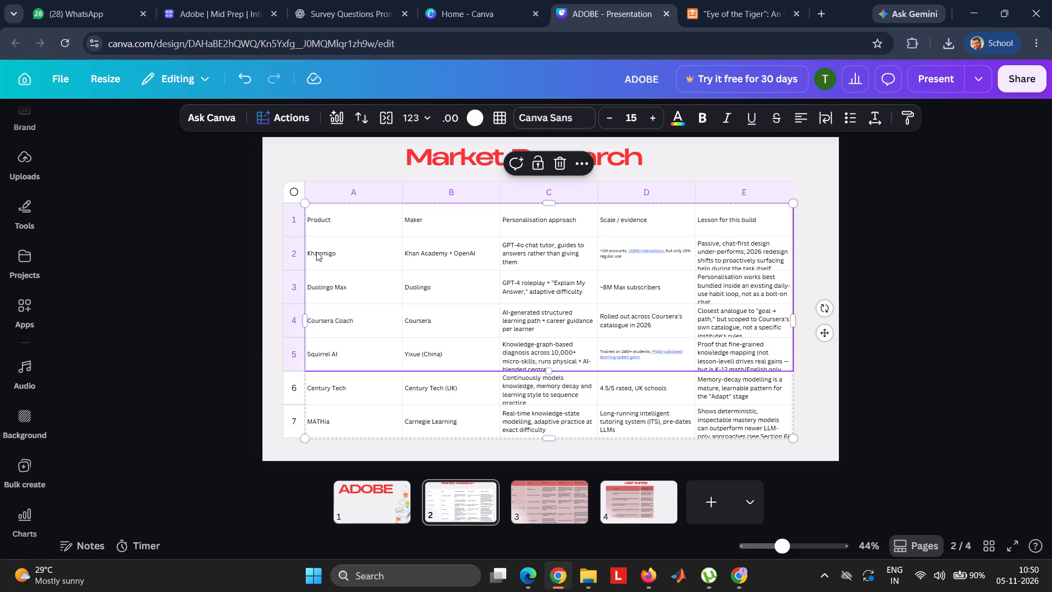
{"action": "key", "text": "shift+Down"}
{"action": "key", "text": "shift+Down"}
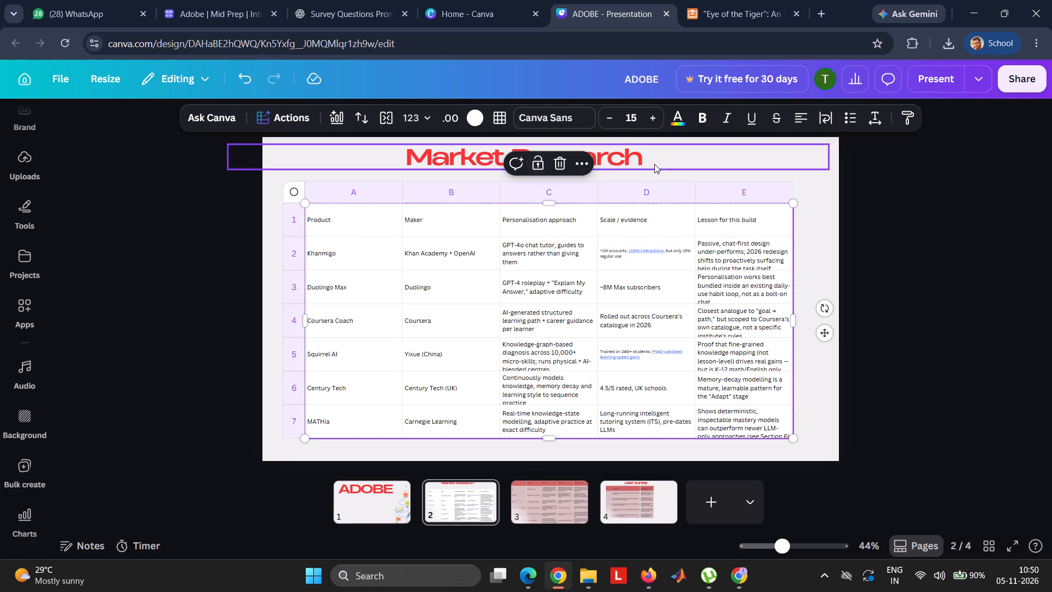
{"action": "left_click", "coordinate": [611, 116]}
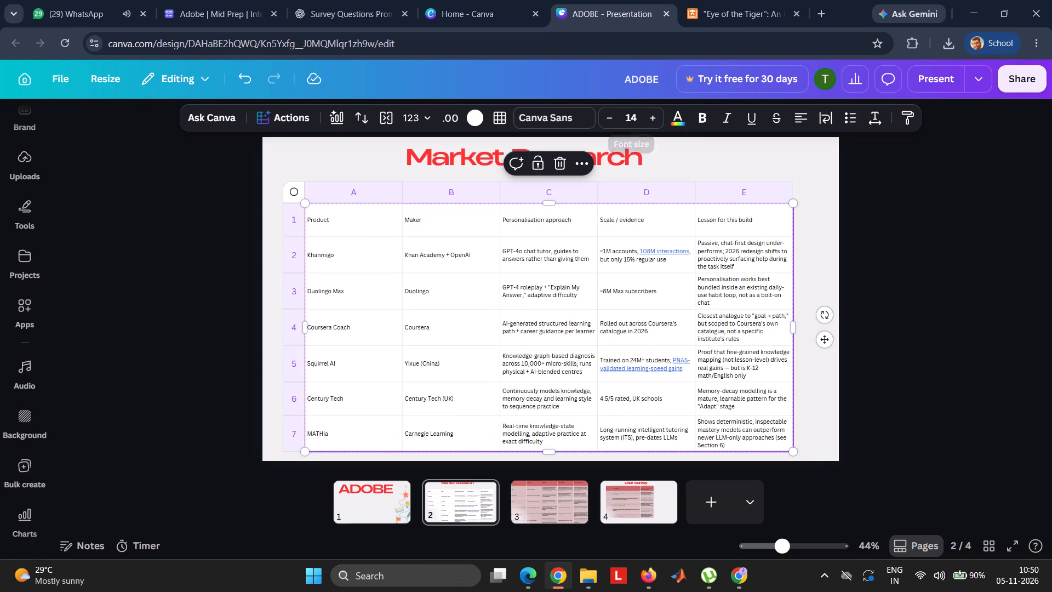
{"action": "left_click", "coordinate": [627, 112]}
{"action": "left_click", "coordinate": [623, 290]}
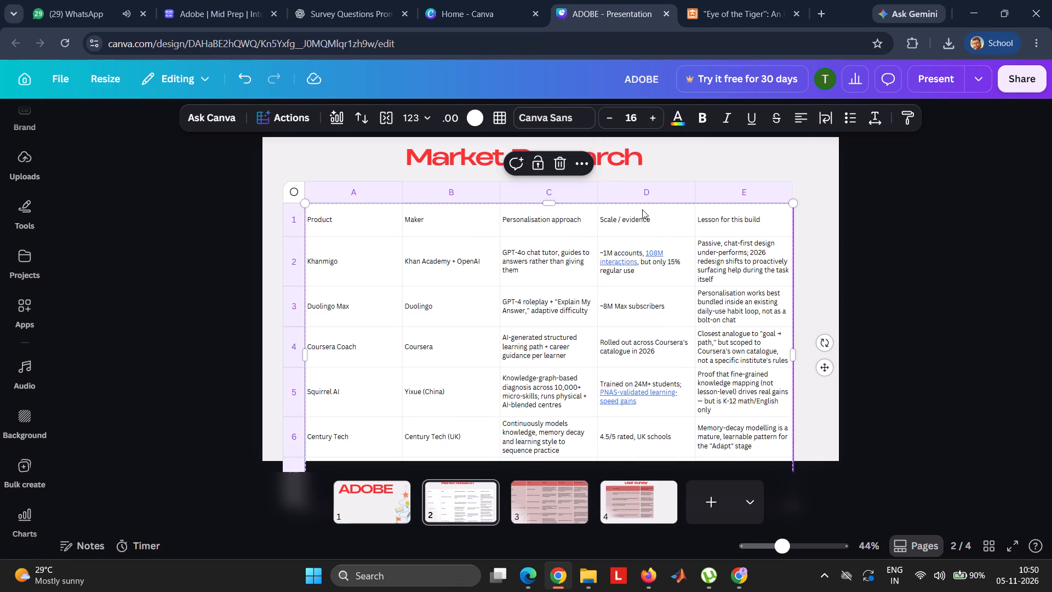
Move the competitor table up, centre it horizontally on the slide, and lower its top edge to clear the Market Research title.
{"action": "left_click_drag", "start_coordinate": [825, 361], "coordinate": [822, 355]}
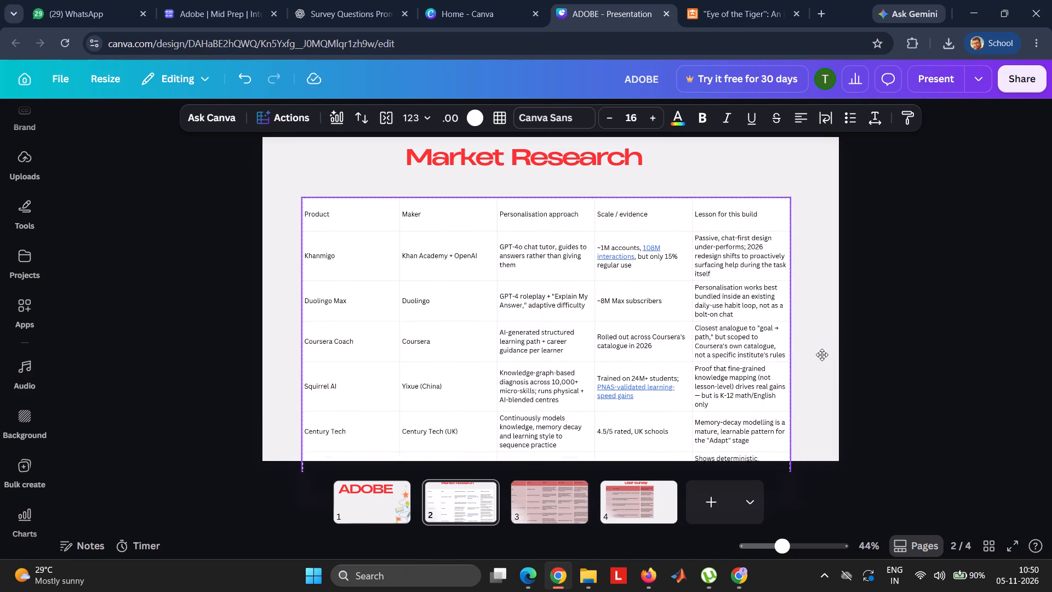
{"action": "left_click_drag", "start_coordinate": [822, 355], "coordinate": [802, 318]}
{"action": "left_click_drag", "start_coordinate": [608, 169], "coordinate": [594, 169]}
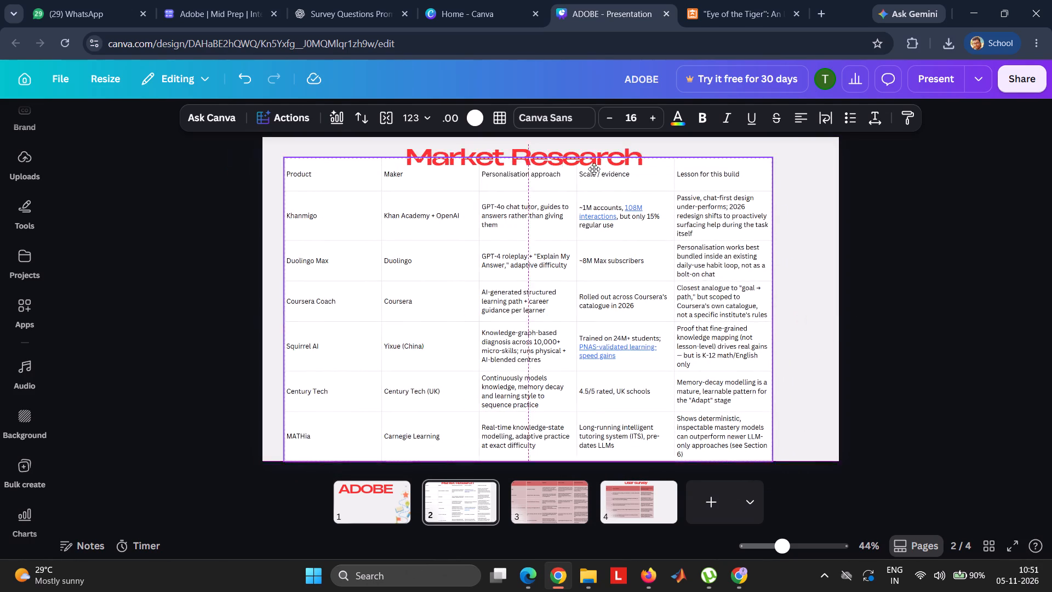
{"action": "left_click_drag", "start_coordinate": [594, 169], "coordinate": [632, 170]}
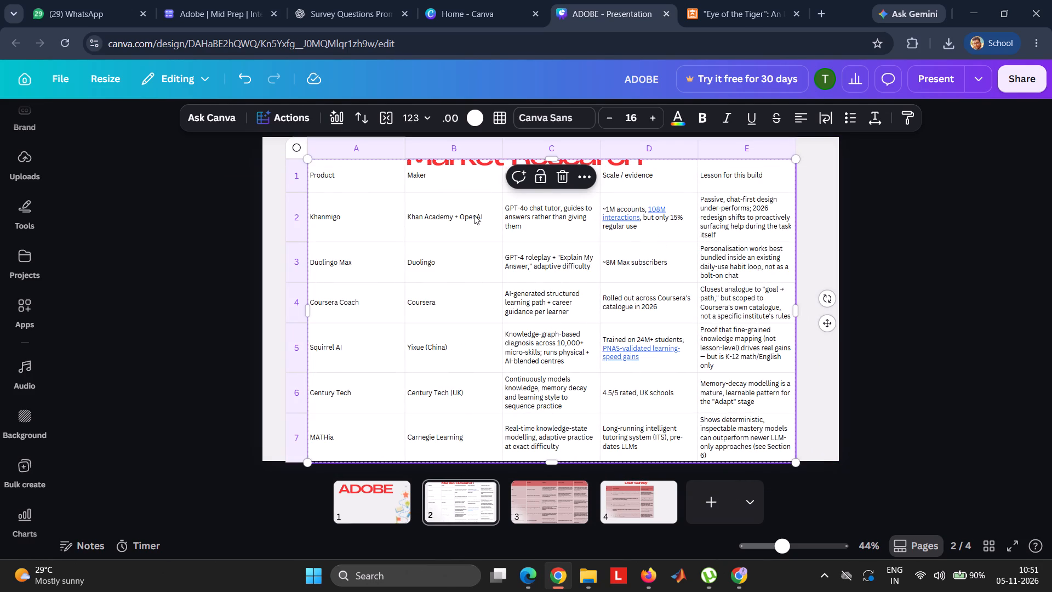
{"action": "left_click_drag", "start_coordinate": [554, 158], "coordinate": [554, 180]}
{"action": "left_click", "coordinate": [554, 180]}
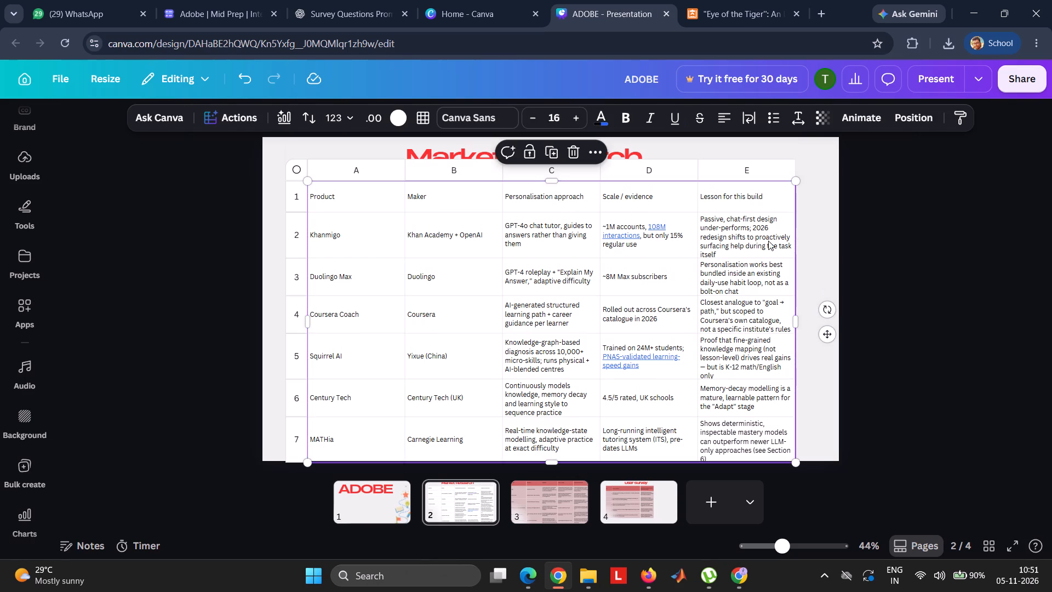
{"action": "left_click", "coordinate": [889, 266]}
{"action": "left_click_drag", "start_coordinate": [714, 296], "coordinate": [692, 282]}
{"action": "left_click", "coordinate": [860, 317]}
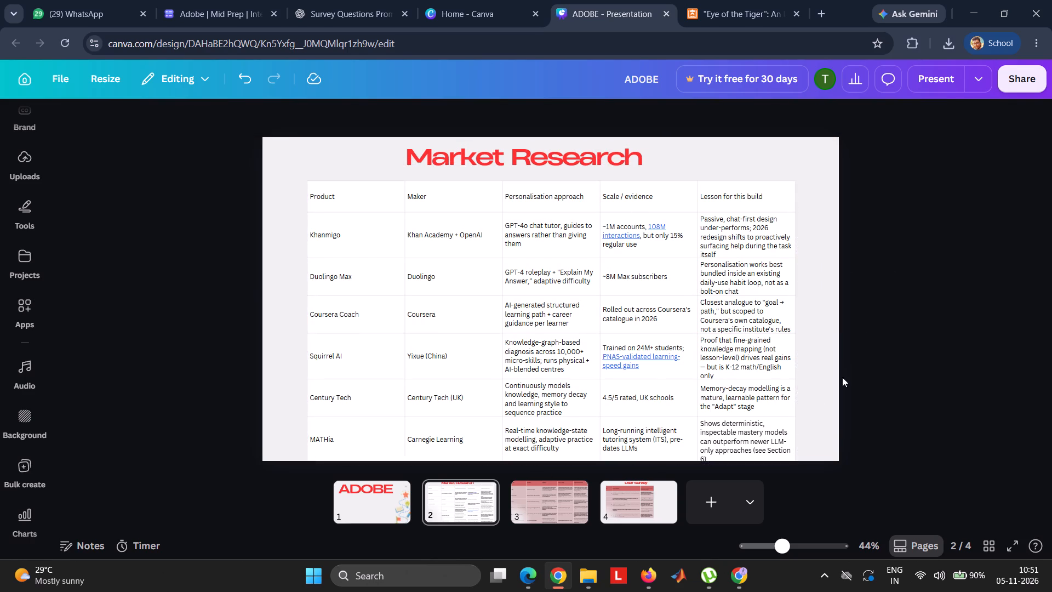
Undo the competitor table's last resize, then shrink it from its upper-left corner and shift it to fit below the Market Research title.
{"action": "key", "text": "ctrl+z"}
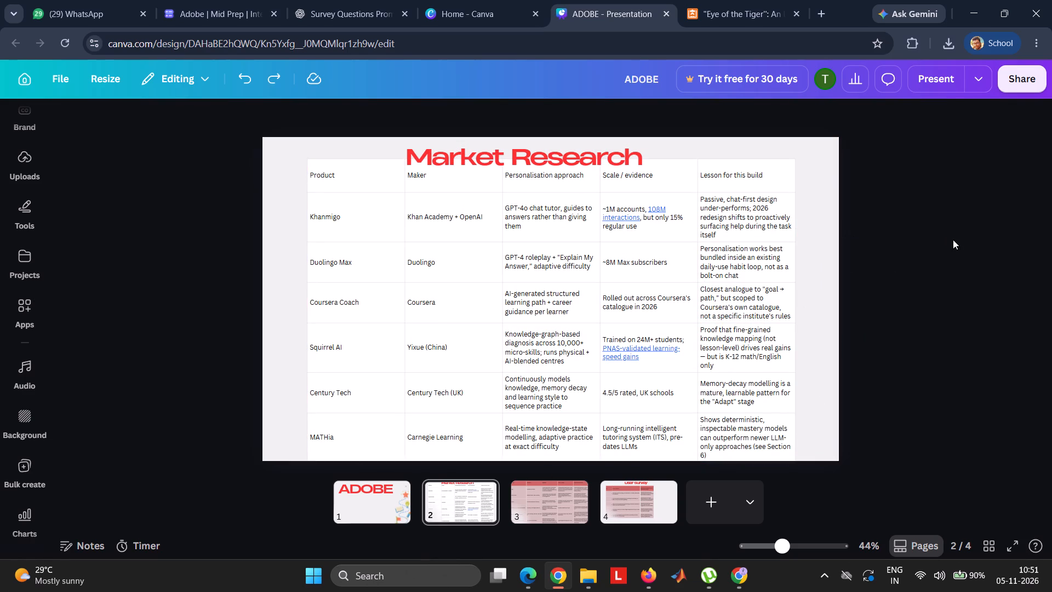
{"action": "left_click", "coordinate": [953, 240]}
{"action": "left_click", "coordinate": [395, 186]}
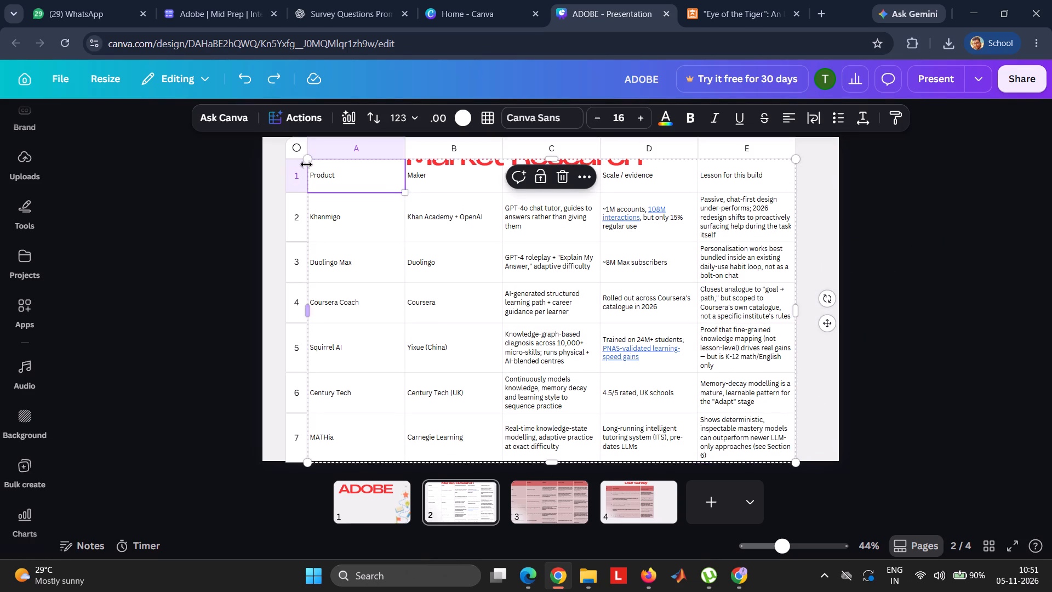
{"action": "left_click_drag", "start_coordinate": [306, 158], "coordinate": [308, 170]}
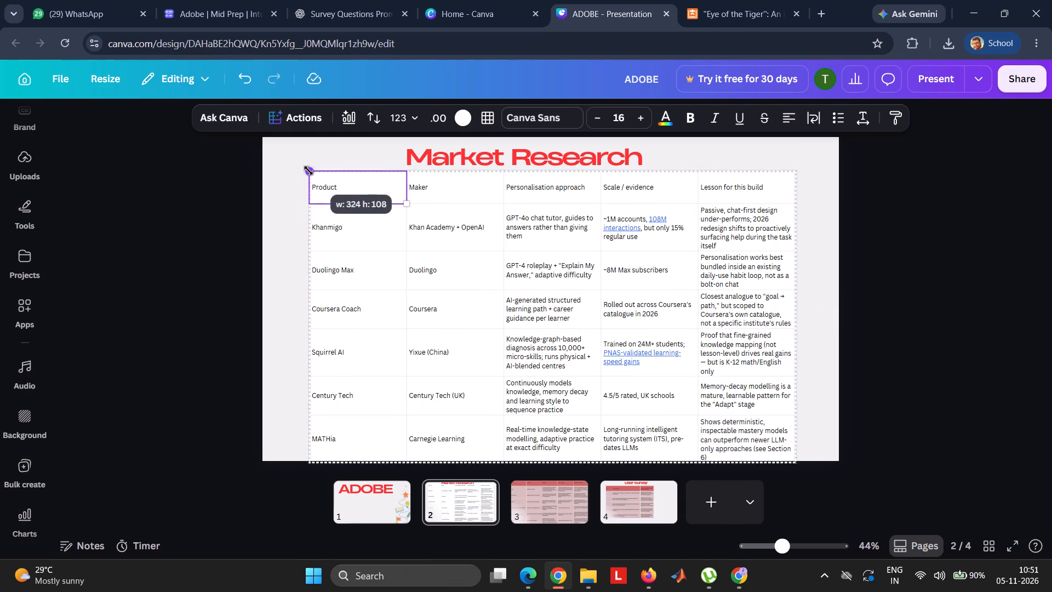
{"action": "left_click_drag", "start_coordinate": [308, 170], "coordinate": [301, 177]}
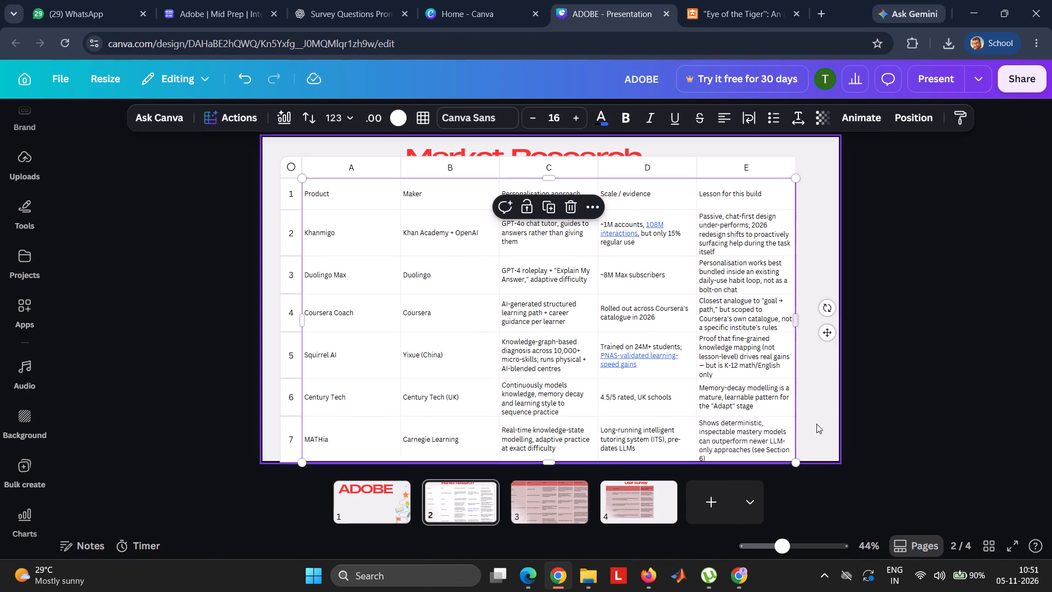
{"action": "left_click_drag", "start_coordinate": [832, 334], "coordinate": [805, 326]}
{"action": "left_click", "coordinate": [898, 358]}
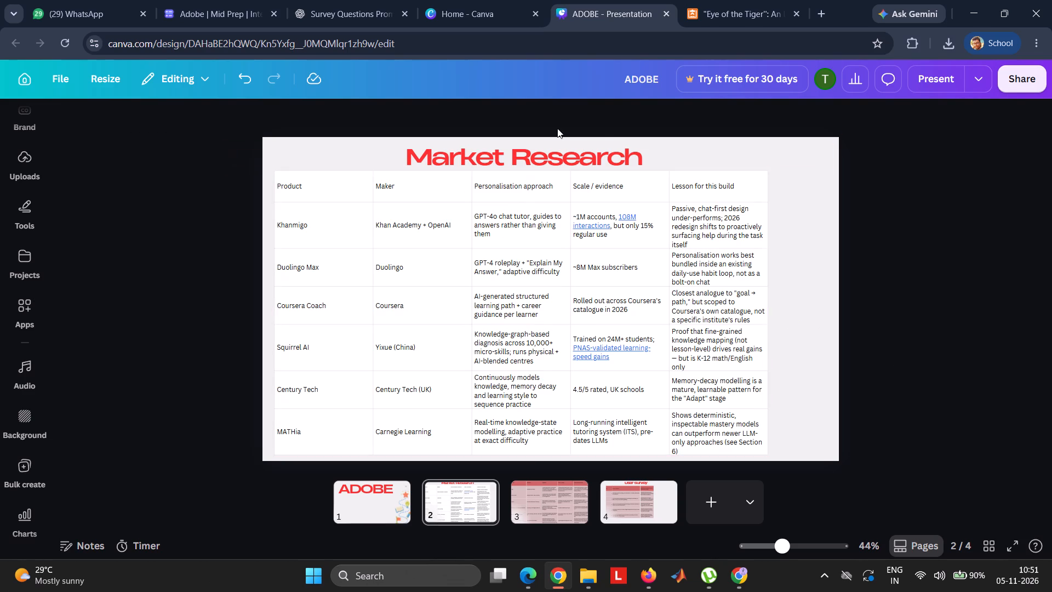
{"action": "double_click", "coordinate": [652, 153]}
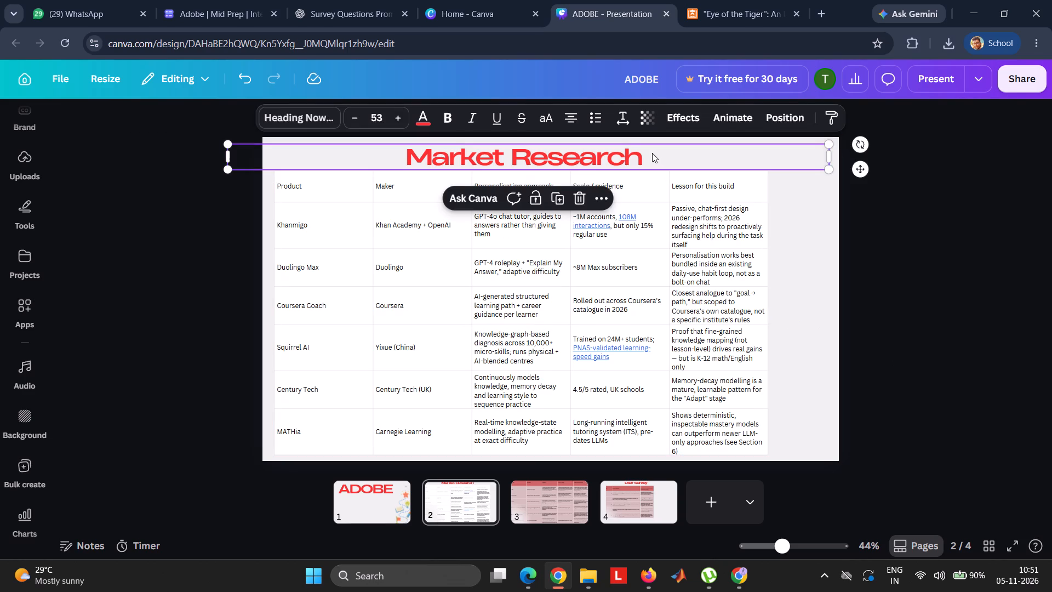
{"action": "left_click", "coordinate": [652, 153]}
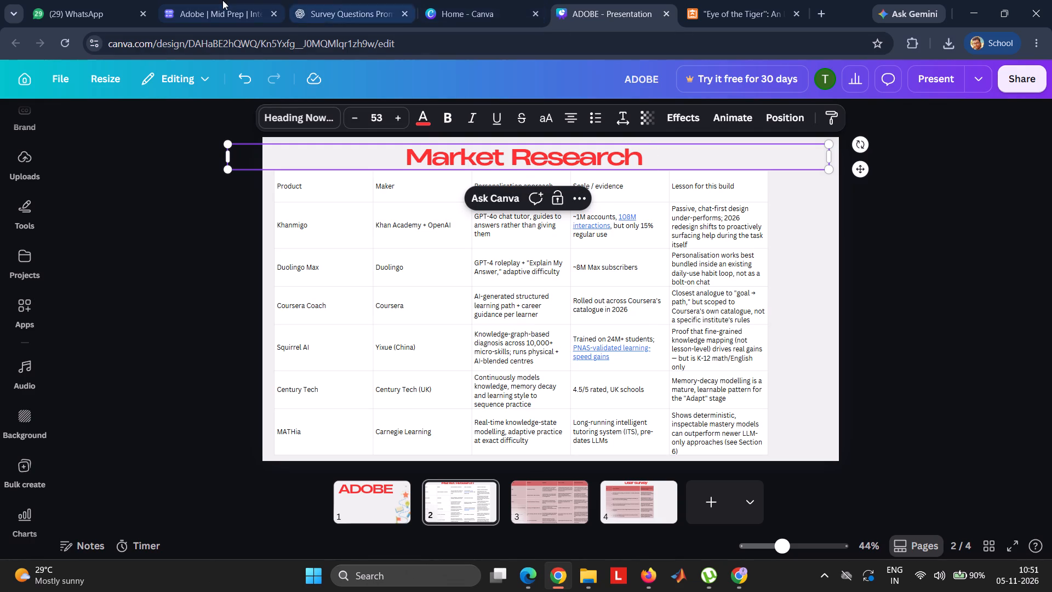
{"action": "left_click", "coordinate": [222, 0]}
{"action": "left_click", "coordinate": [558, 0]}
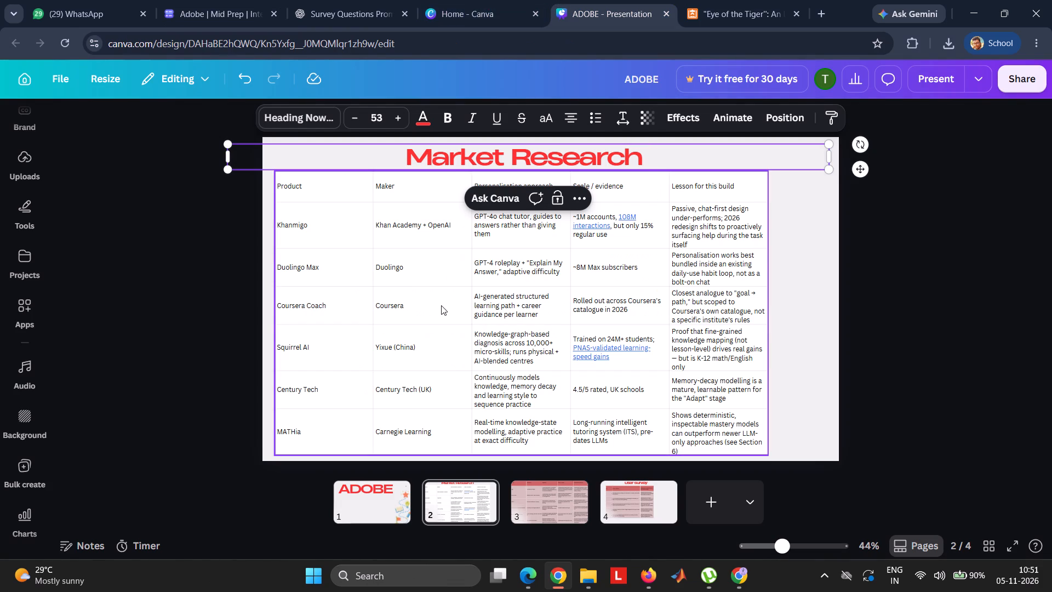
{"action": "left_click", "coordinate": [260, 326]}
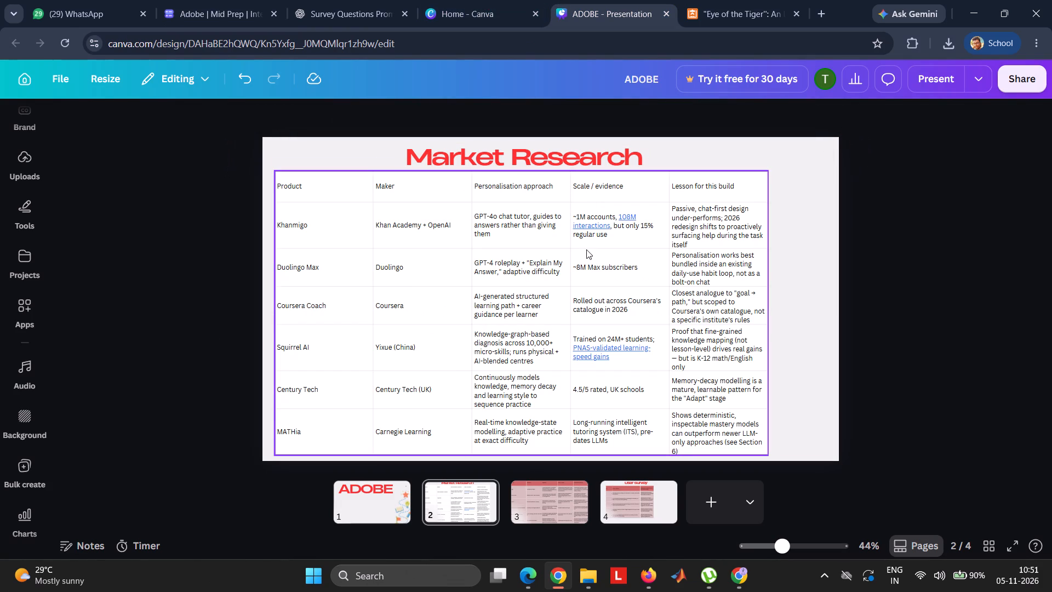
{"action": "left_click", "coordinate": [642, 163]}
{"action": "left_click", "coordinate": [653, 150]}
{"action": "left_click", "coordinate": [195, 0]}
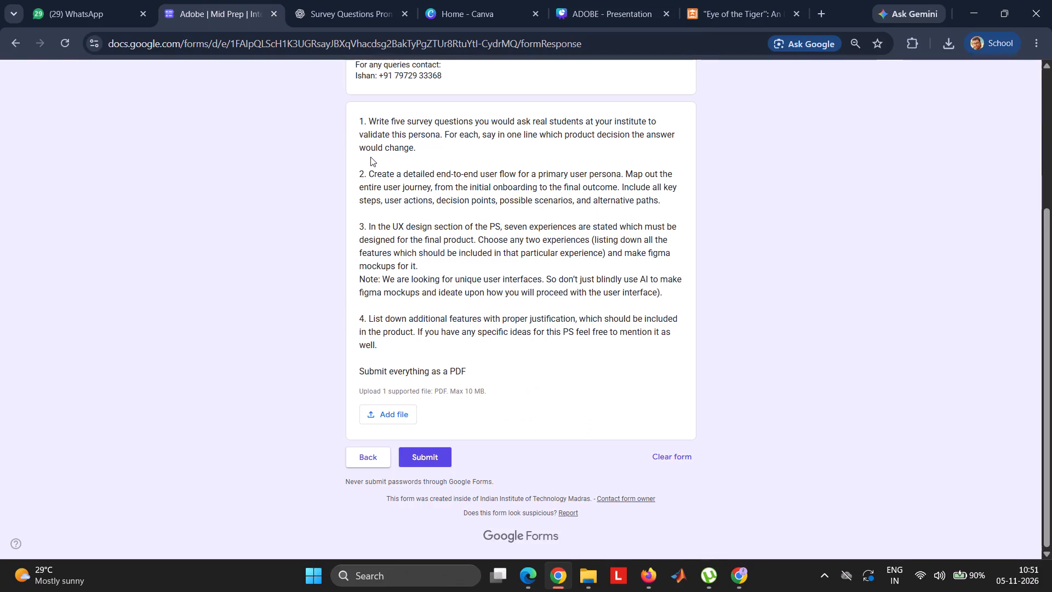
{"action": "scroll", "coordinate": [370, 157], "scroll_direction": "up", "scroll_amount": 6}
{"action": "left_click", "coordinate": [525, 591]}
{"action": "scroll", "coordinate": [448, 388], "scroll_direction": "down", "scroll_amount": 3}
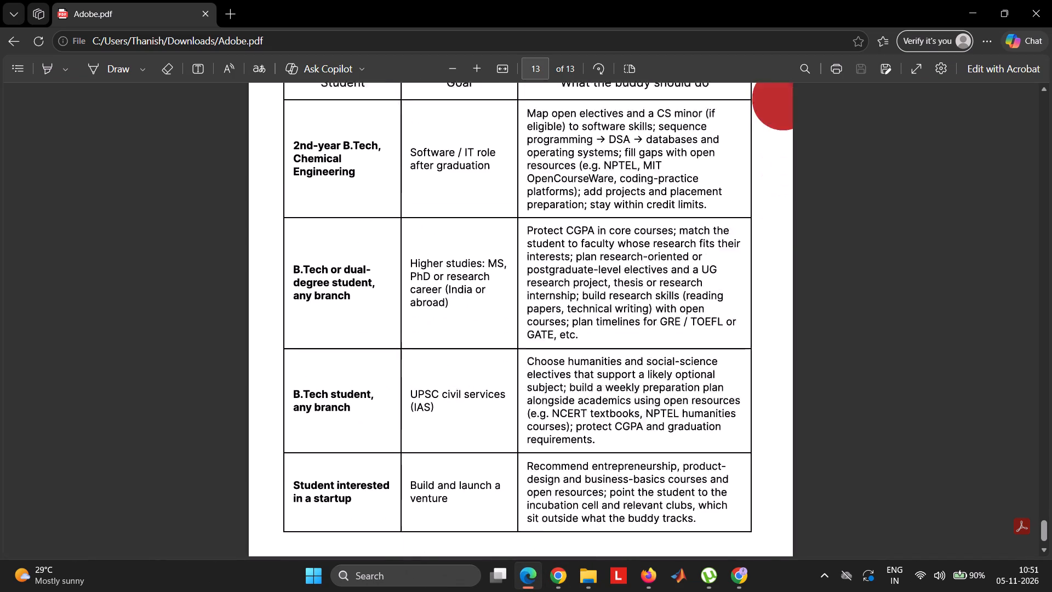
{"action": "scroll", "coordinate": [448, 388], "scroll_direction": "down", "scroll_amount": 6}
{"action": "scroll", "coordinate": [469, 404], "scroll_direction": "up", "scroll_amount": 3}
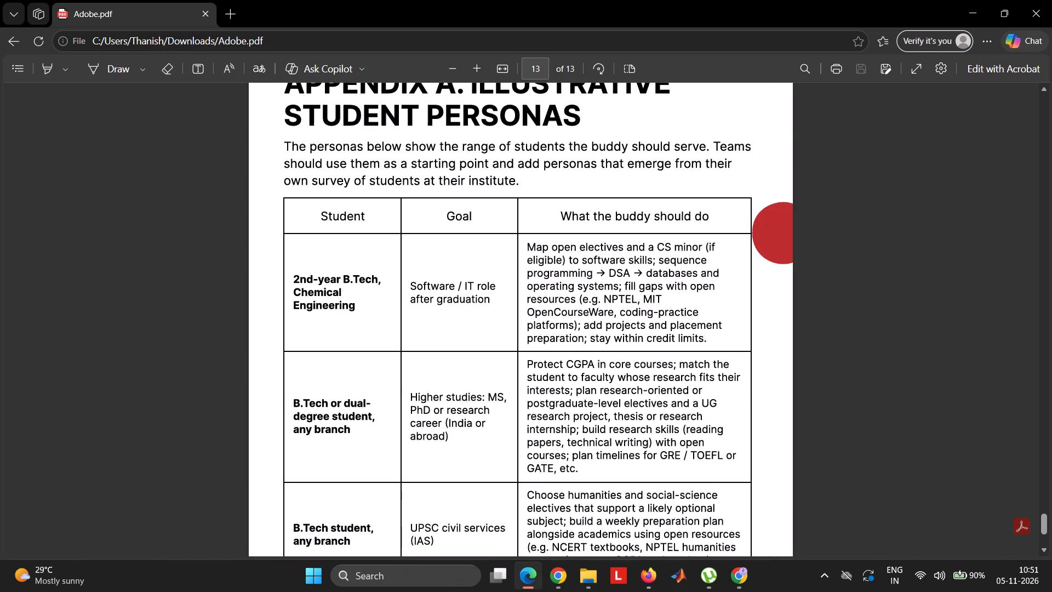
{"action": "scroll", "coordinate": [445, 436], "scroll_direction": "up", "scroll_amount": 14}
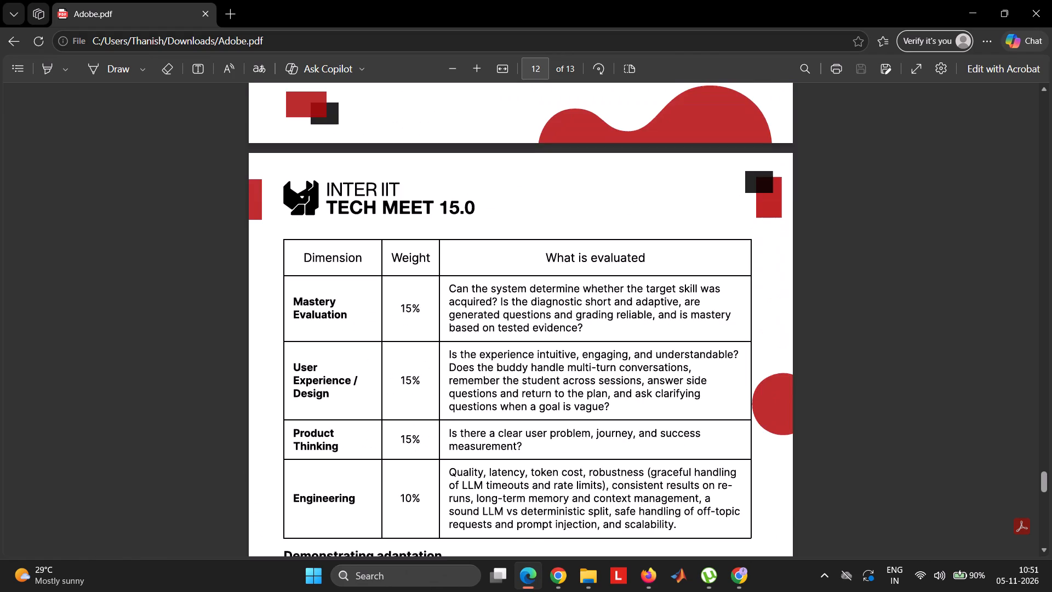
{"action": "scroll", "coordinate": [445, 436], "scroll_direction": "up", "scroll_amount": 16}
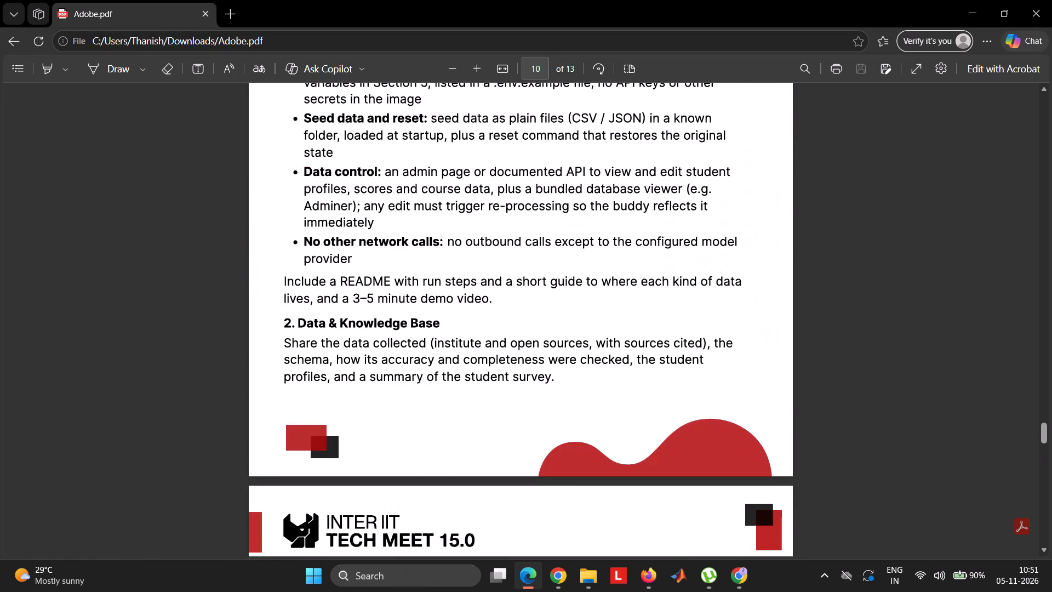
{"action": "scroll", "coordinate": [445, 436], "scroll_direction": "up", "scroll_amount": 16}
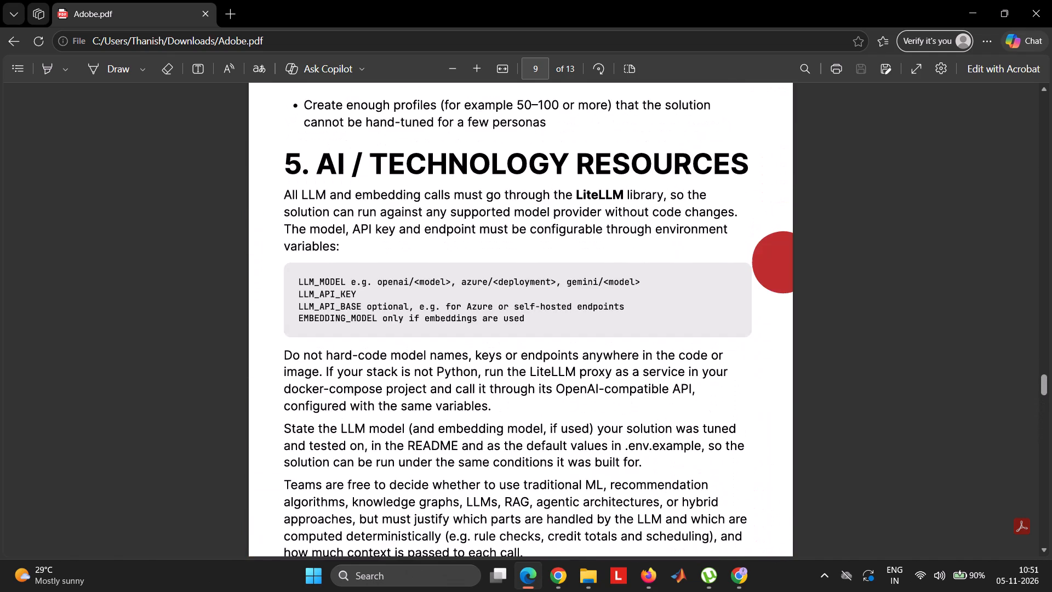
{"action": "scroll", "coordinate": [445, 436], "scroll_direction": "up", "scroll_amount": 13}
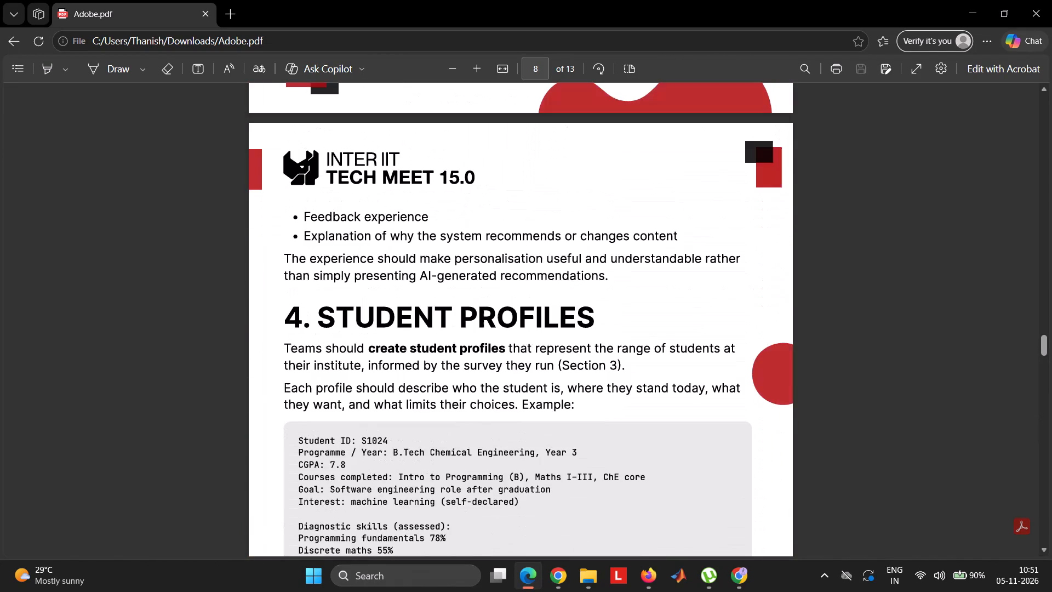
{"action": "scroll", "coordinate": [476, 421], "scroll_direction": "up", "scroll_amount": 8}
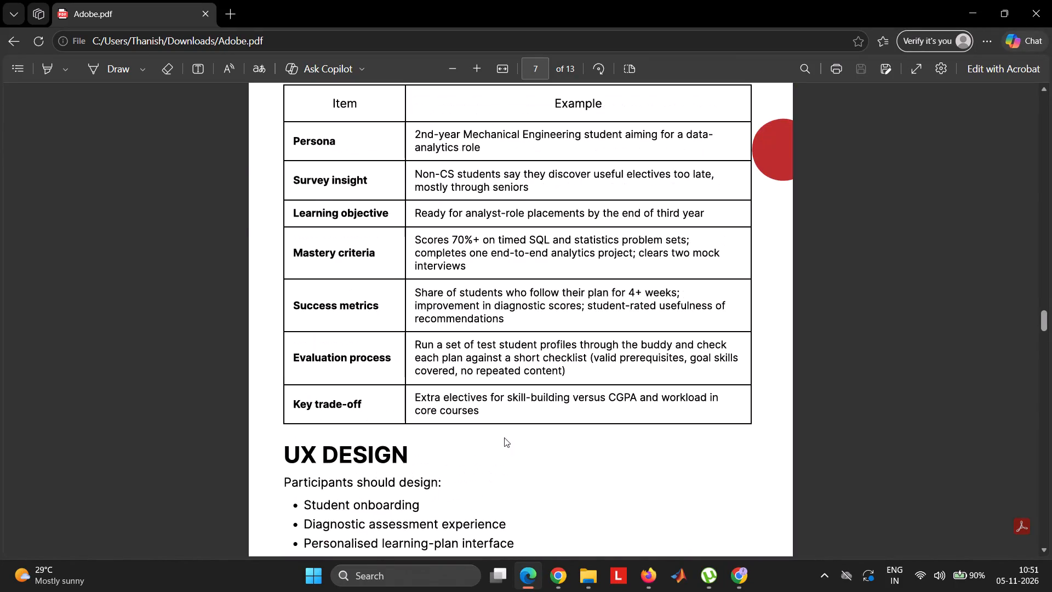
{"action": "scroll", "coordinate": [506, 436], "scroll_direction": "up", "scroll_amount": 4}
{"action": "scroll", "coordinate": [514, 444], "scroll_direction": "down", "scroll_amount": 4}
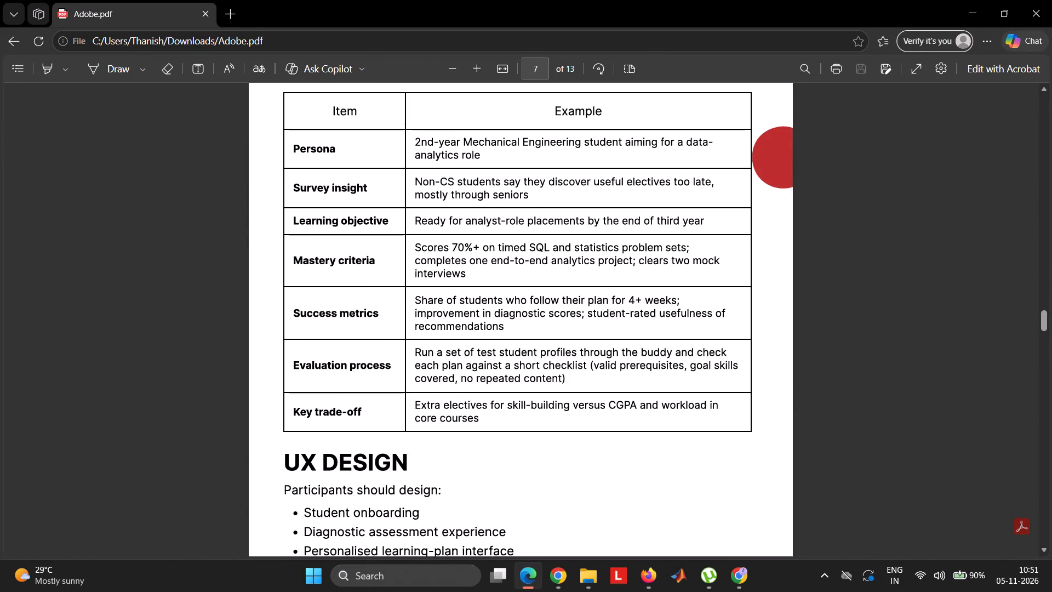
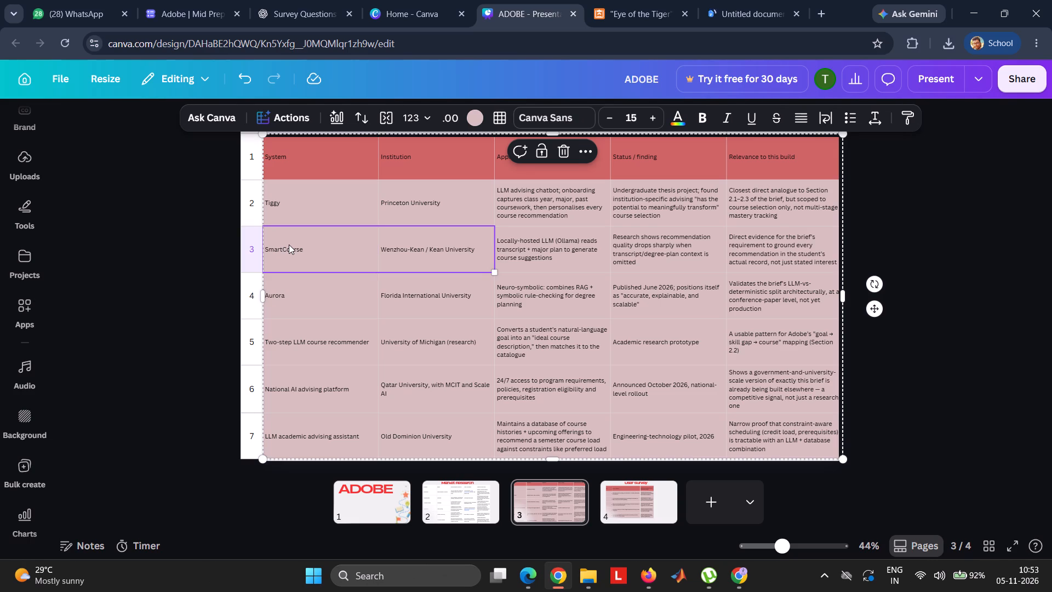
Copy the SmartCourse system and Wenzhou-Kean / Kean University institution cells from the competitor table, and open a new browser tab.
{"action": "key", "text": "ctrl+c"}
{"action": "left_click", "coordinate": [828, 11]}
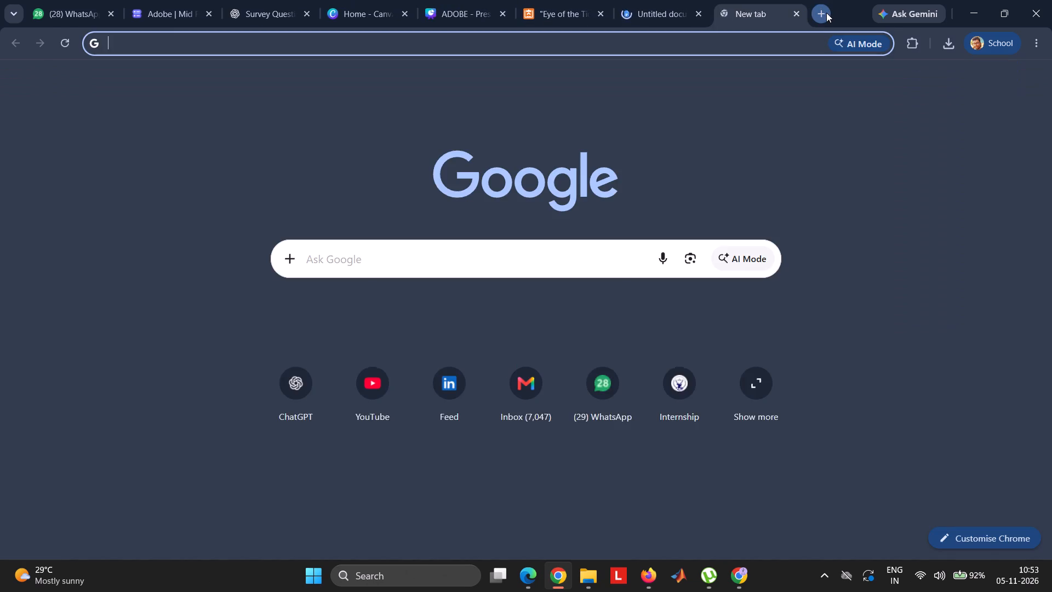
Search Google for "SmartCourse Wenzhou-Kean / Kean University" and open the arXiv PDF of the SmartCourse paper.
{"action": "key", "text": "ctrl+v"}
{"action": "key", "text": "ctrl+Return"}
{"action": "scroll", "coordinate": [315, 303], "scroll_direction": "down", "scroll_amount": 2}
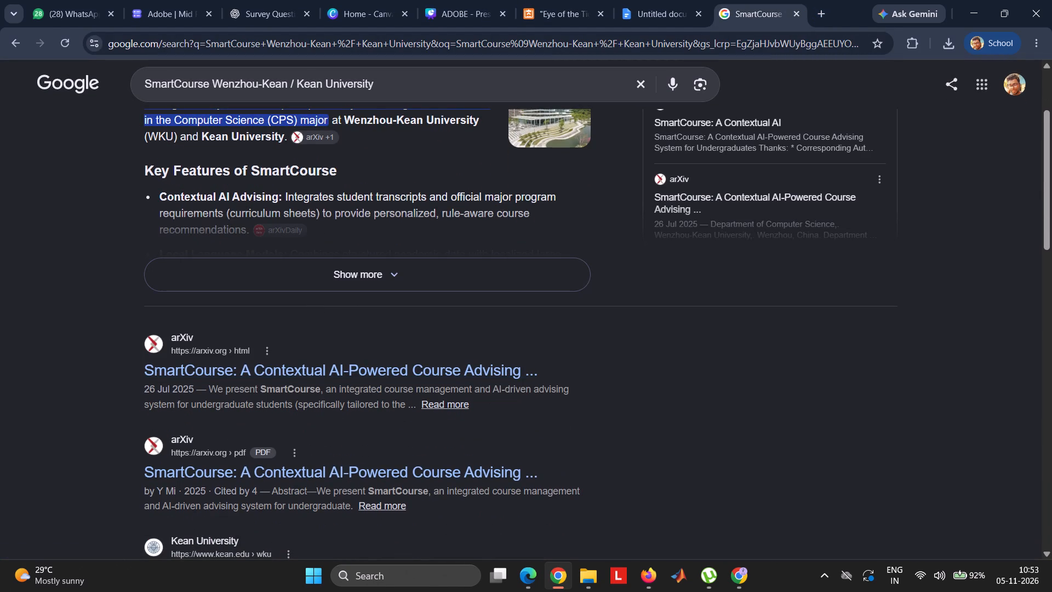
{"action": "left_click", "coordinate": [381, 474]}
Skim the SmartCourse paper from the abstract through the system overview and evaluation to the conclusion and references.
{"action": "scroll", "coordinate": [636, 329], "scroll_direction": "down", "scroll_amount": 1}
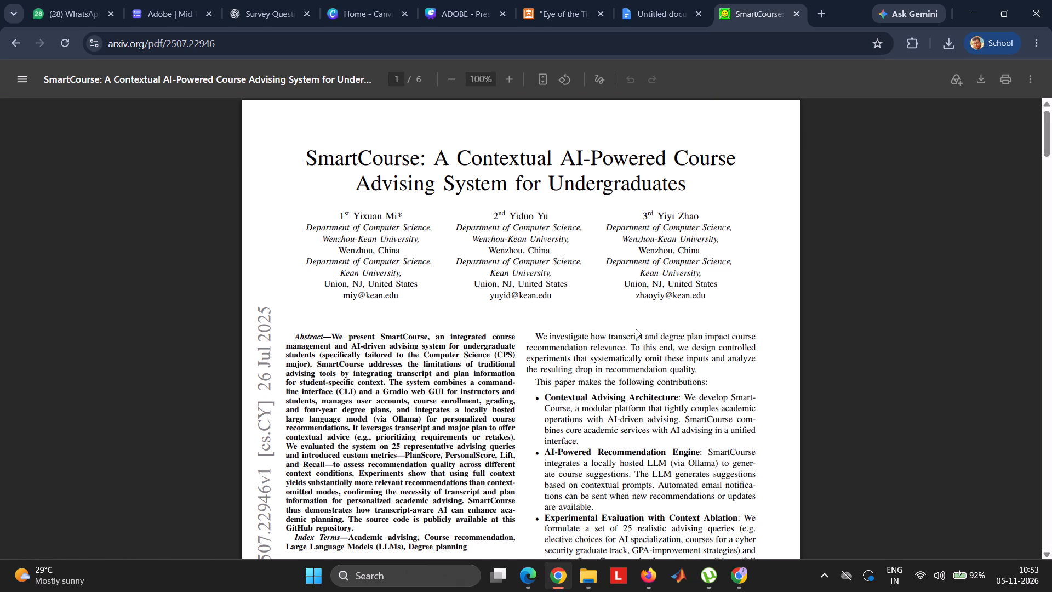
{"action": "scroll", "coordinate": [554, 239], "scroll_direction": "down", "scroll_amount": 4}
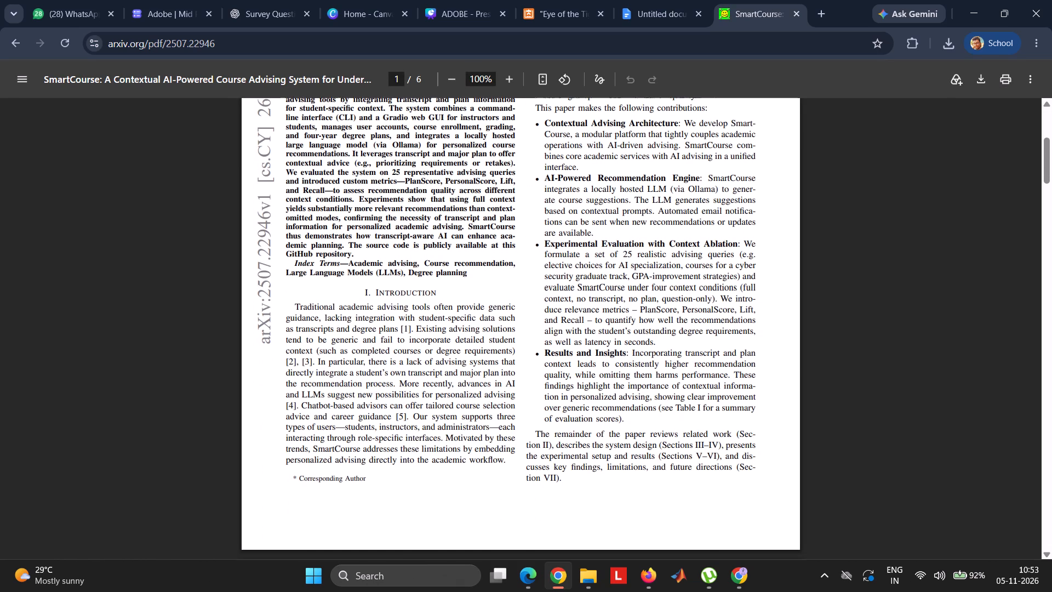
{"action": "scroll", "coordinate": [659, 275], "scroll_direction": "up", "scroll_amount": 1}
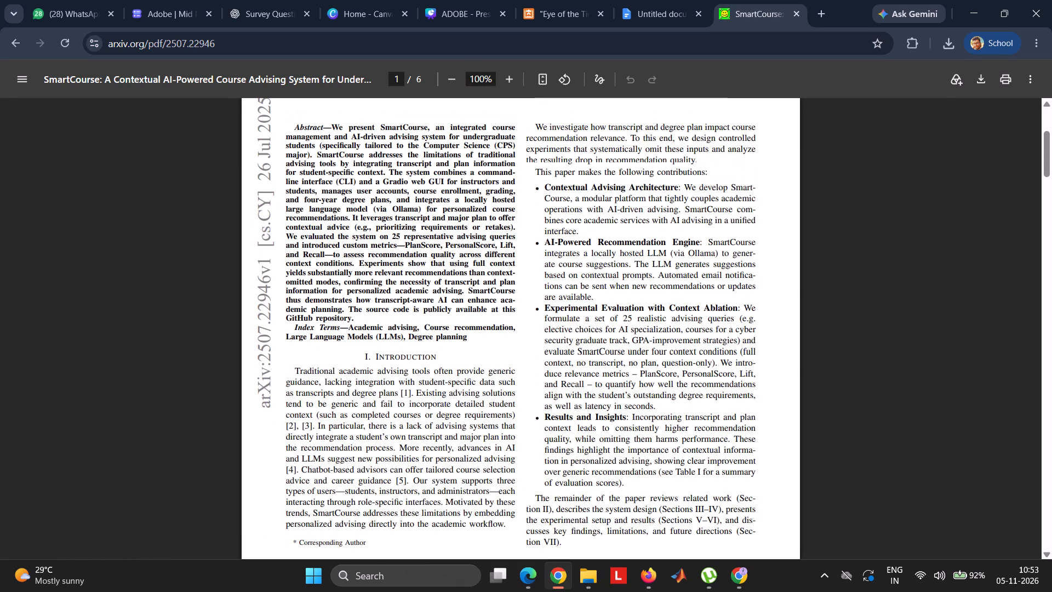
{"action": "scroll", "coordinate": [659, 284], "scroll_direction": "down", "scroll_amount": 11}
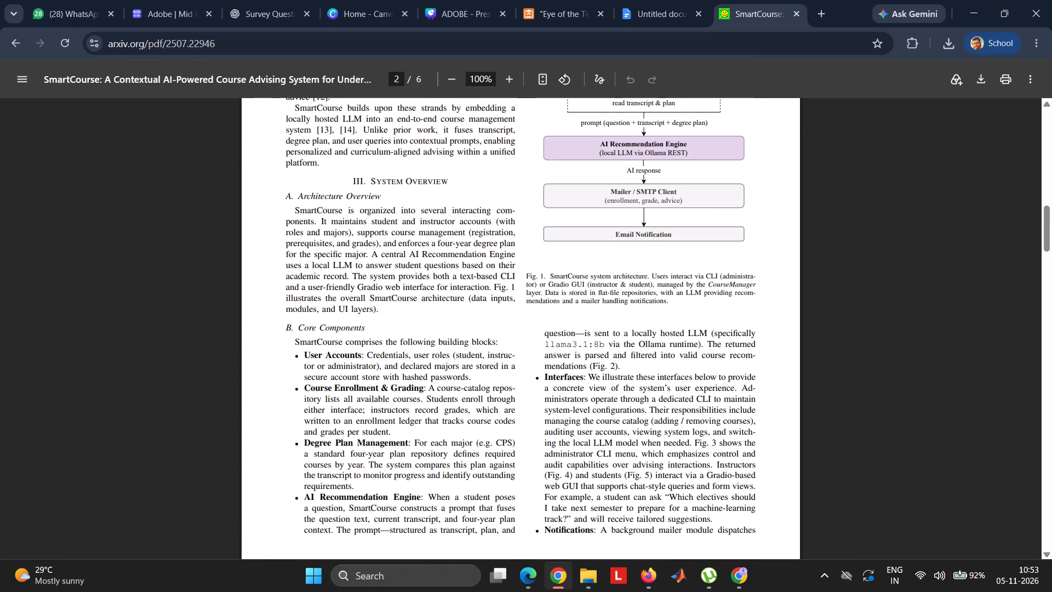
{"action": "scroll", "coordinate": [661, 284], "scroll_direction": "down", "scroll_amount": 9}
{"action": "scroll", "coordinate": [661, 284], "scroll_direction": "up", "scroll_amount": 1}
{"action": "scroll", "coordinate": [661, 284], "scroll_direction": "down", "scroll_amount": 18}
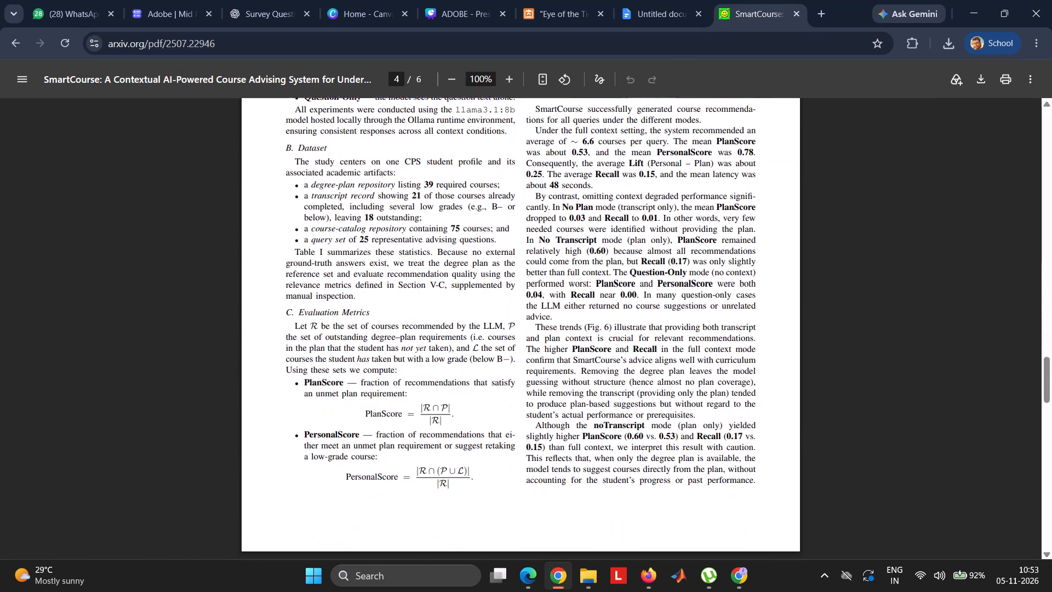
{"action": "scroll", "coordinate": [661, 284], "scroll_direction": "down", "scroll_amount": 18}
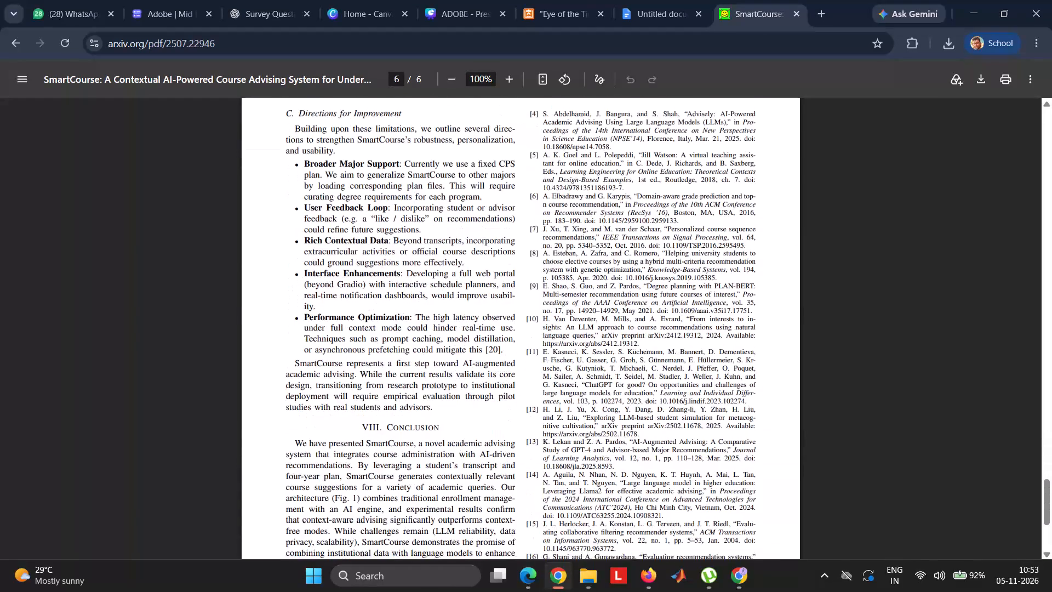
{"action": "scroll", "coordinate": [654, 293], "scroll_direction": "down", "scroll_amount": 3}
Go back through the paper to examine the interface figures, the system architecture diagram, and the introduction and contributions.
{"action": "scroll", "coordinate": [624, 283], "scroll_direction": "up", "scroll_amount": 20}
{"action": "scroll", "coordinate": [624, 283], "scroll_direction": "up", "scroll_amount": 2}
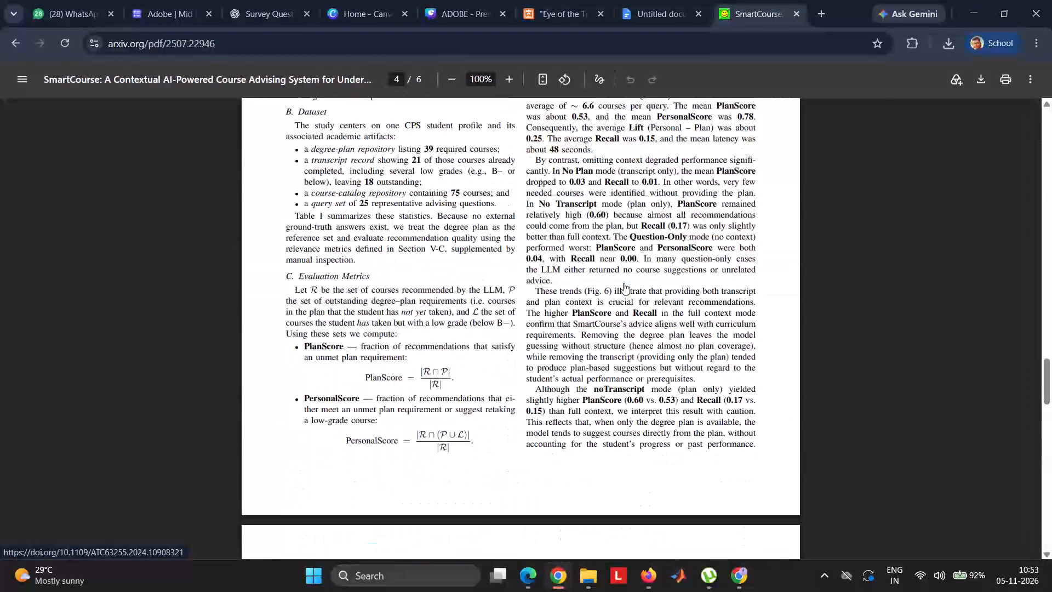
{"action": "scroll", "coordinate": [624, 283], "scroll_direction": "up", "scroll_amount": 19}
{"action": "scroll", "coordinate": [624, 283], "scroll_direction": "down", "scroll_amount": 7}
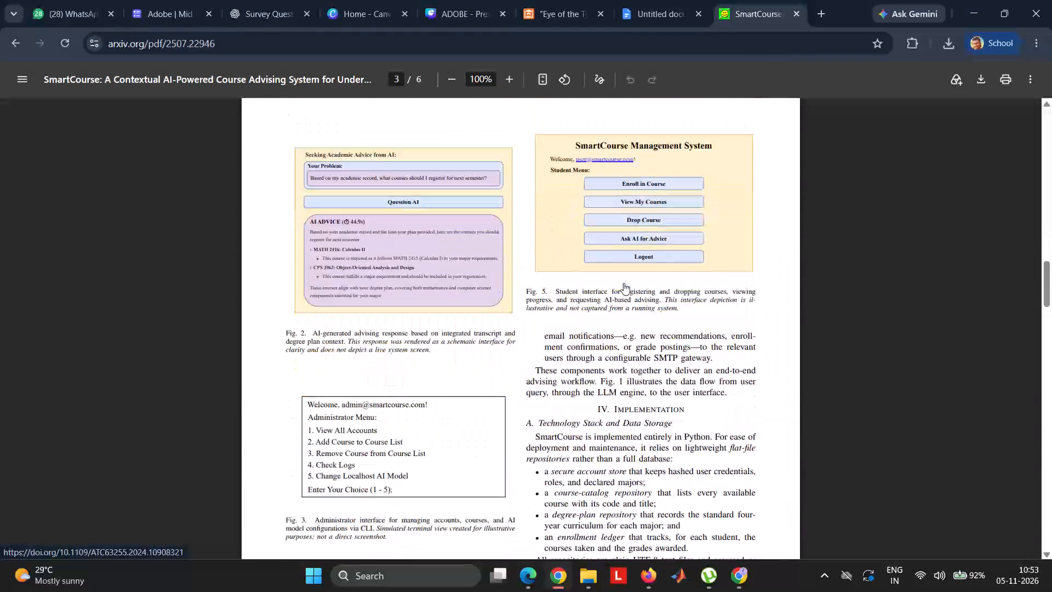
{"action": "scroll", "coordinate": [624, 283], "scroll_direction": "up", "scroll_amount": 13}
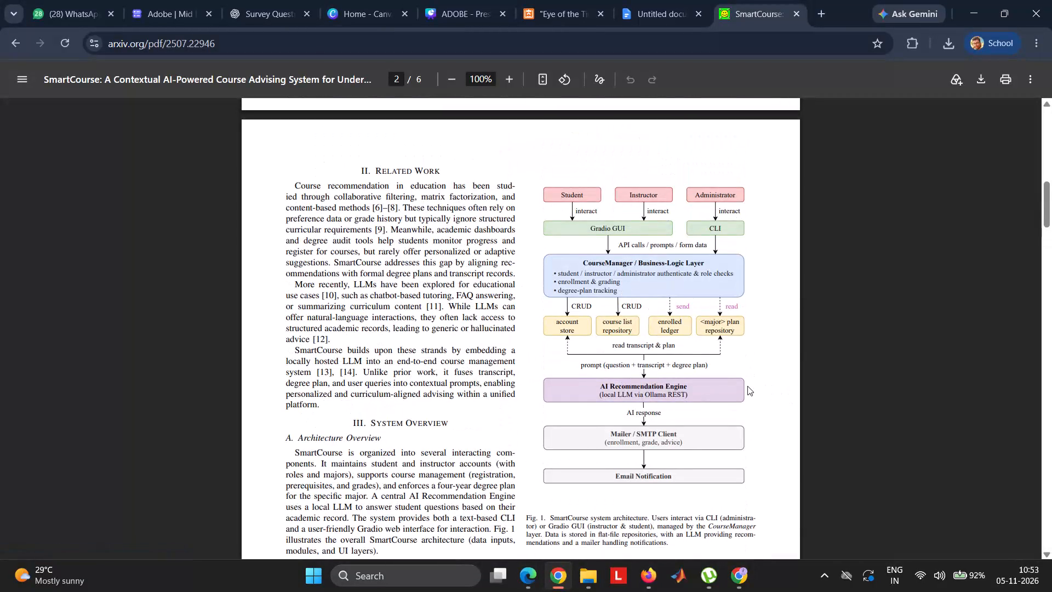
{"action": "scroll", "coordinate": [734, 389], "scroll_direction": "up", "scroll_amount": 1}
{"action": "scroll", "coordinate": [734, 389], "scroll_direction": "down", "scroll_amount": 1}
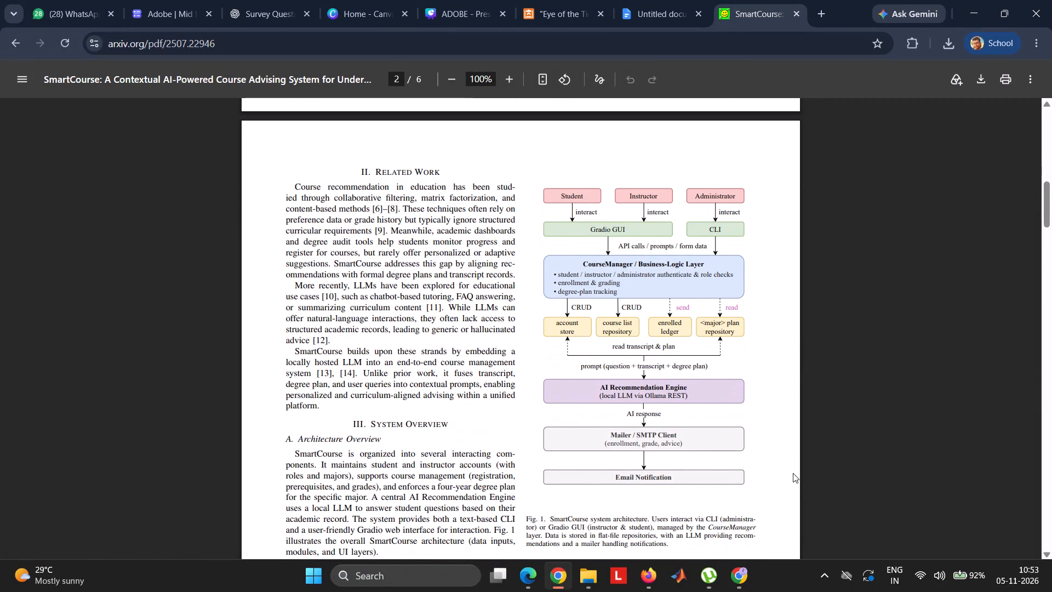
{"action": "scroll", "coordinate": [772, 458], "scroll_direction": "down", "scroll_amount": 1}
{"action": "scroll", "coordinate": [739, 406], "scroll_direction": "up", "scroll_amount": 1}
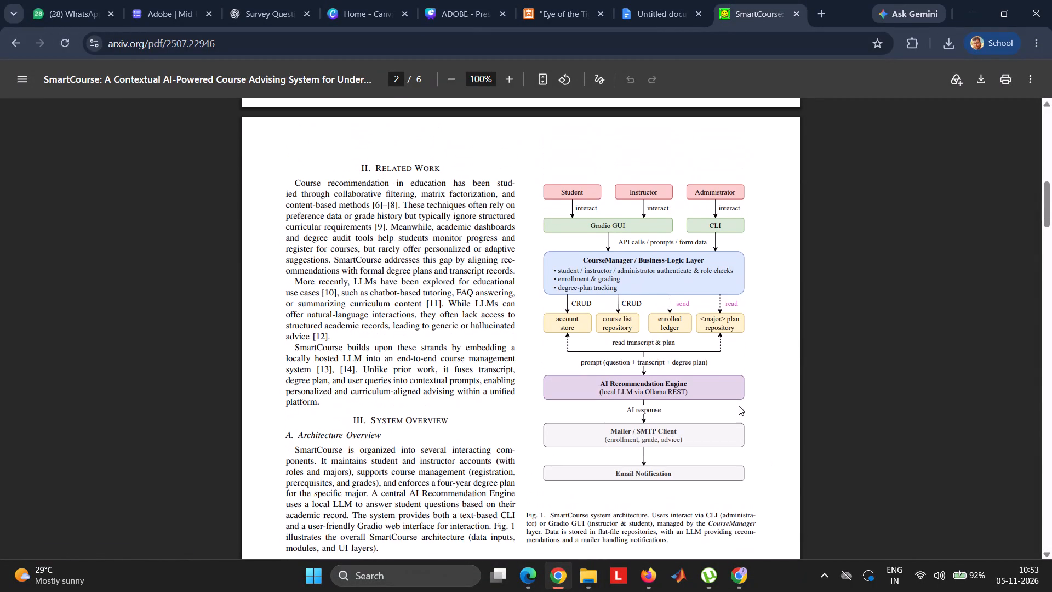
{"action": "scroll", "coordinate": [739, 405], "scroll_direction": "up", "scroll_amount": 5}
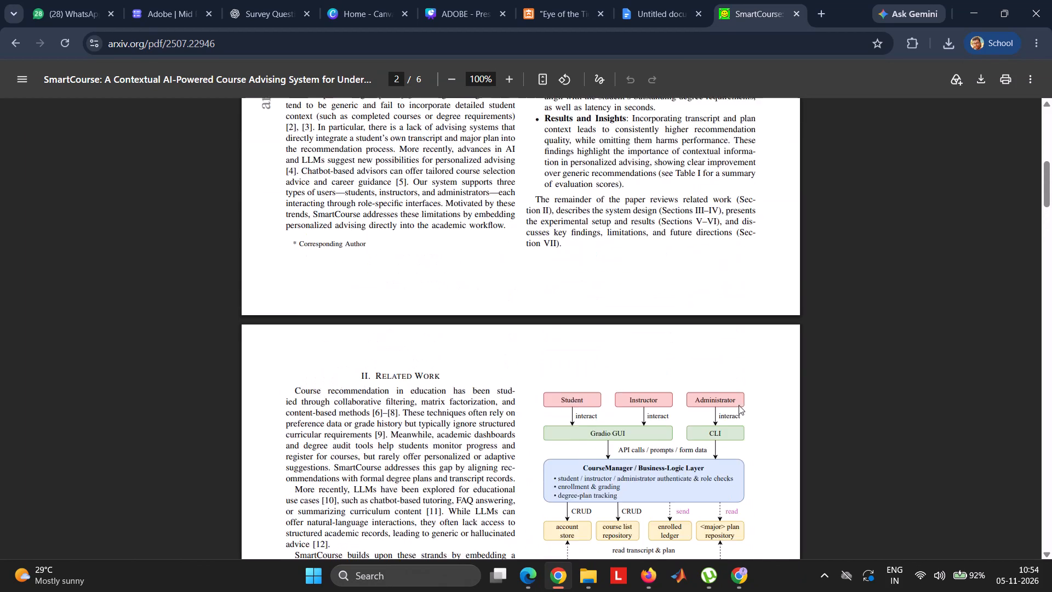
{"action": "scroll", "coordinate": [739, 405], "scroll_direction": "up", "scroll_amount": 6}
{"action": "scroll", "coordinate": [738, 405], "scroll_direction": "down", "scroll_amount": 4}
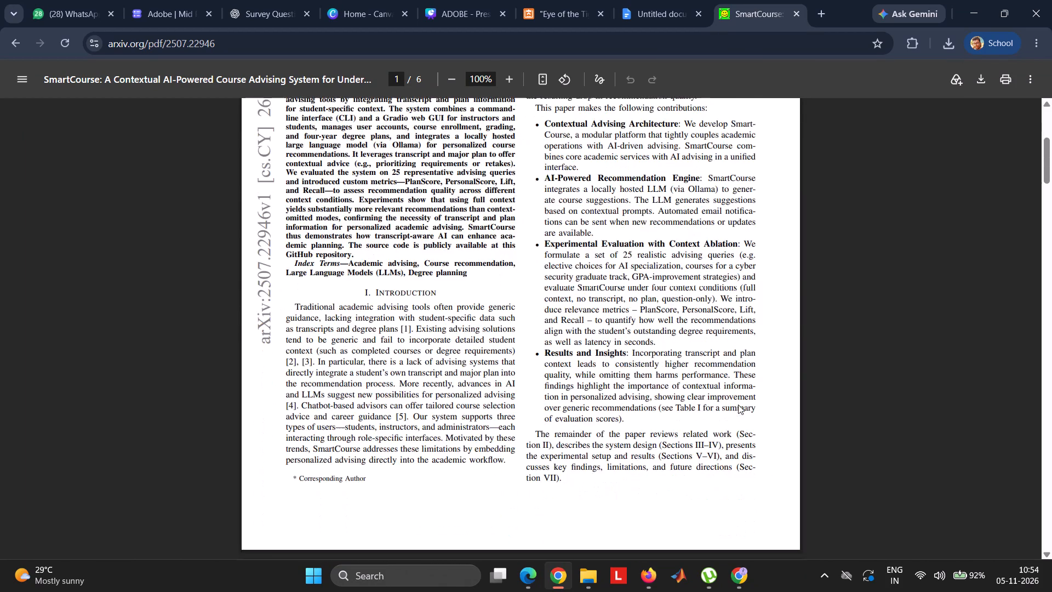
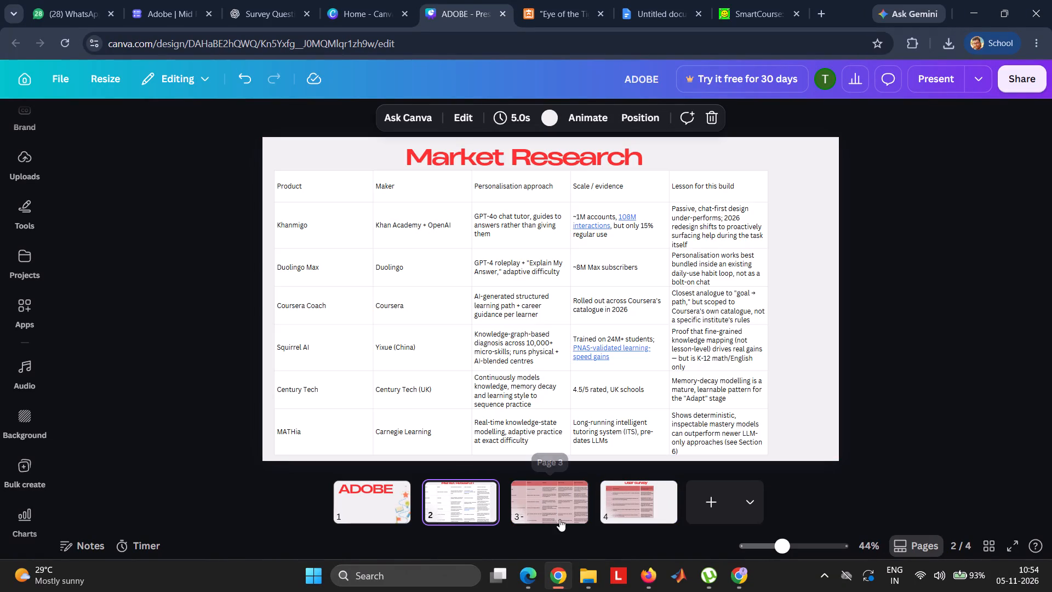
Add a blank fifth page at the end of the presentation, after the User Survey page.
{"action": "left_click", "coordinate": [564, 496]}
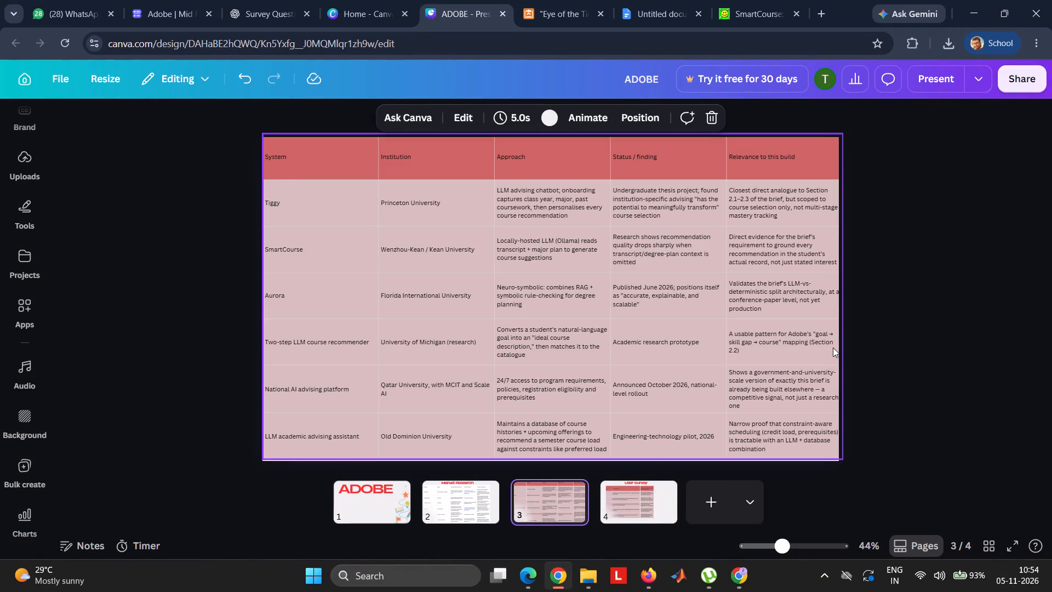
{"action": "left_click", "coordinate": [833, 348]}
{"action": "left_click", "coordinate": [896, 370]}
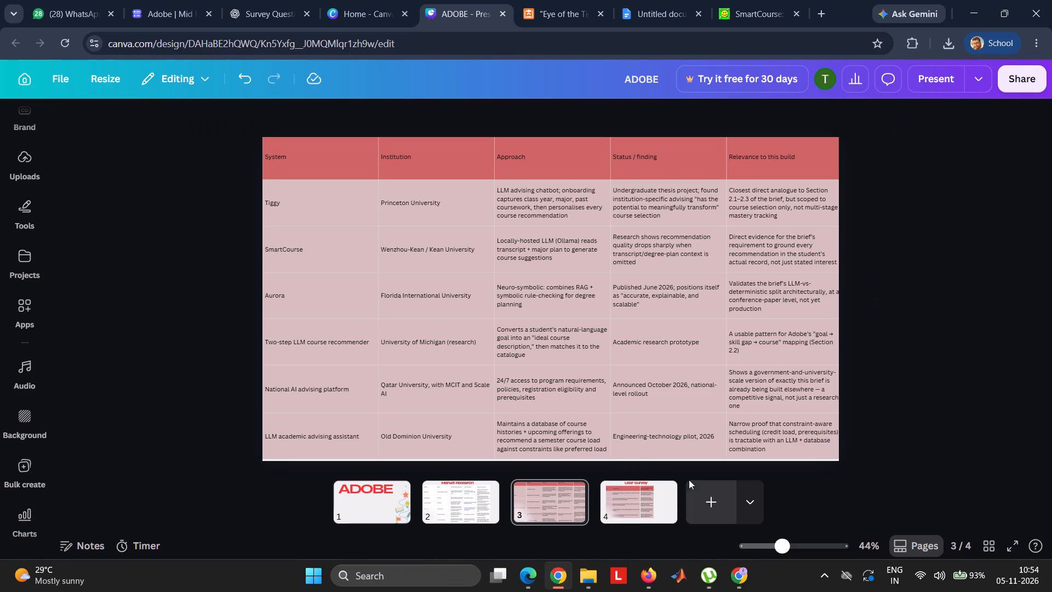
{"action": "left_click", "coordinate": [653, 494]}
{"action": "left_click", "coordinate": [710, 504]}
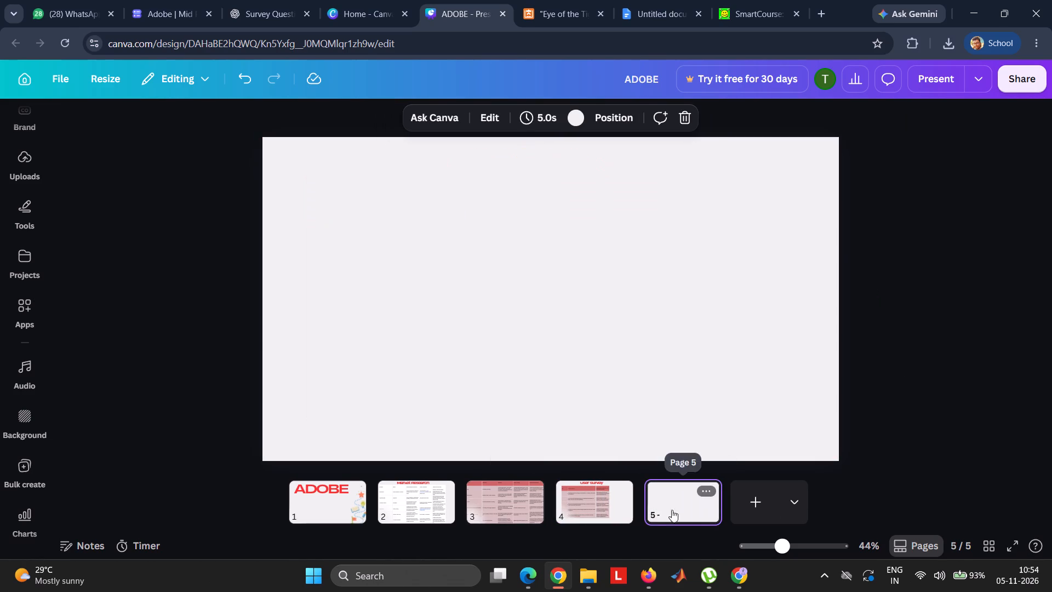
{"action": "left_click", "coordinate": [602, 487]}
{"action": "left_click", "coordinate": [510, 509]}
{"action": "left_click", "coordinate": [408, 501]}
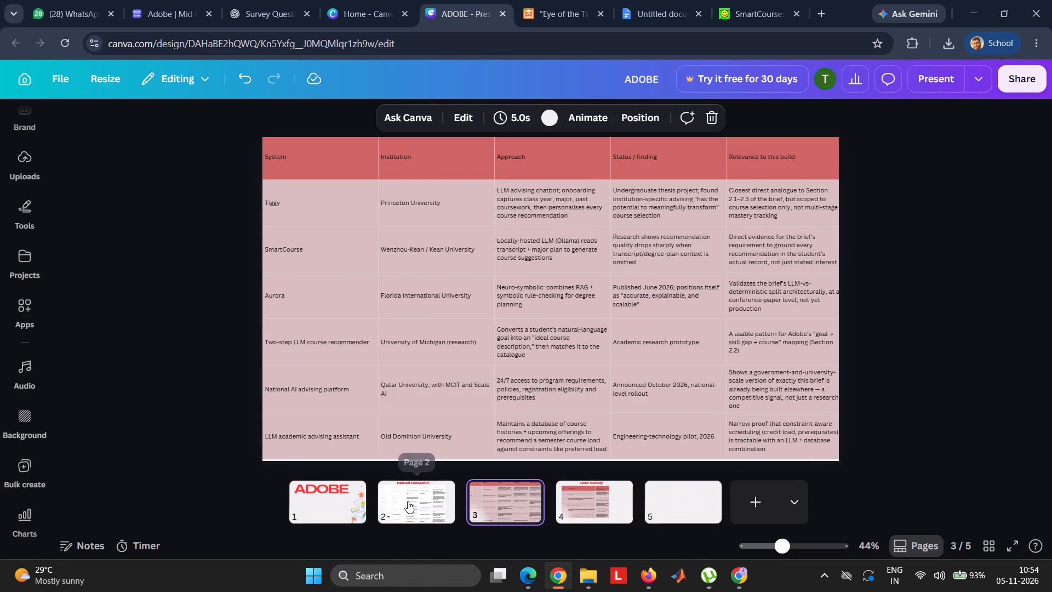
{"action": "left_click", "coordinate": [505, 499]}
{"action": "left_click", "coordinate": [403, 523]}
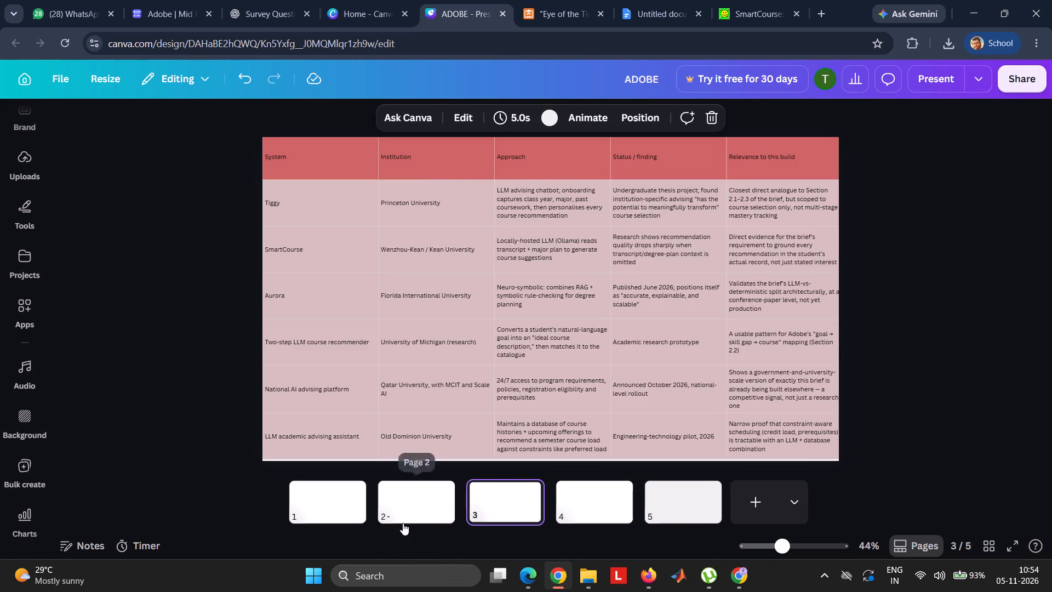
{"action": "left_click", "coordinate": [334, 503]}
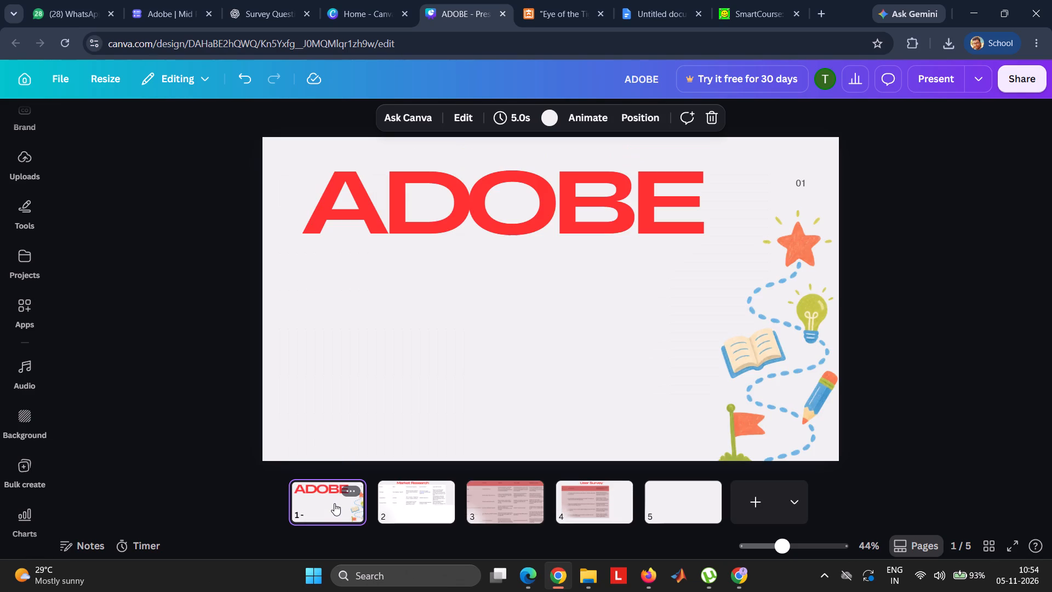
Enlarge the User Survey table on page 4 so it fills more of the slide's width and height.
{"action": "left_click", "coordinate": [579, 510]}
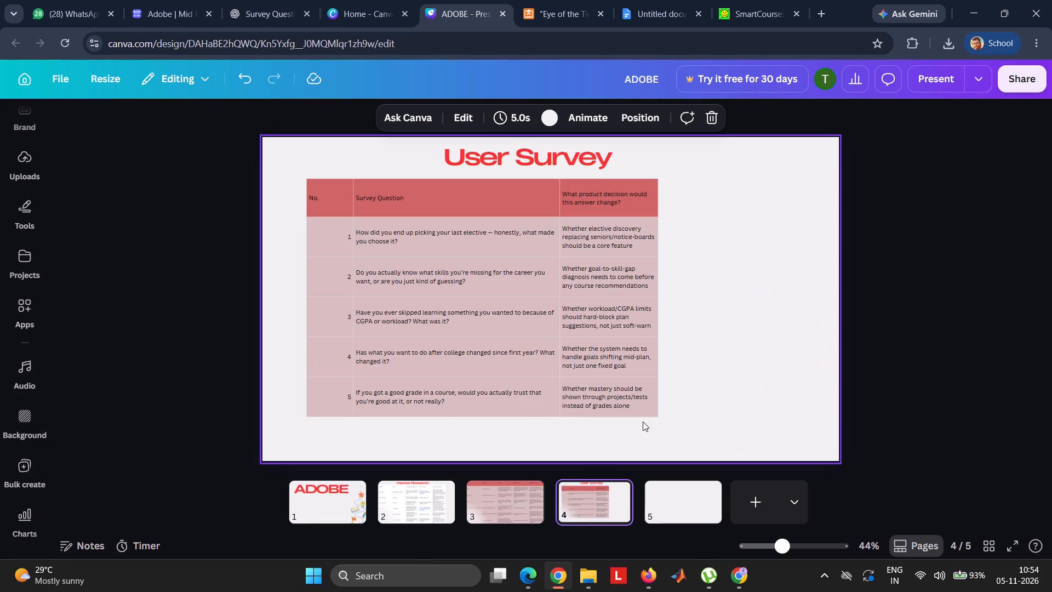
{"action": "left_click", "coordinate": [656, 408]}
{"action": "left_click_drag", "start_coordinate": [660, 417], "coordinate": [723, 431]}
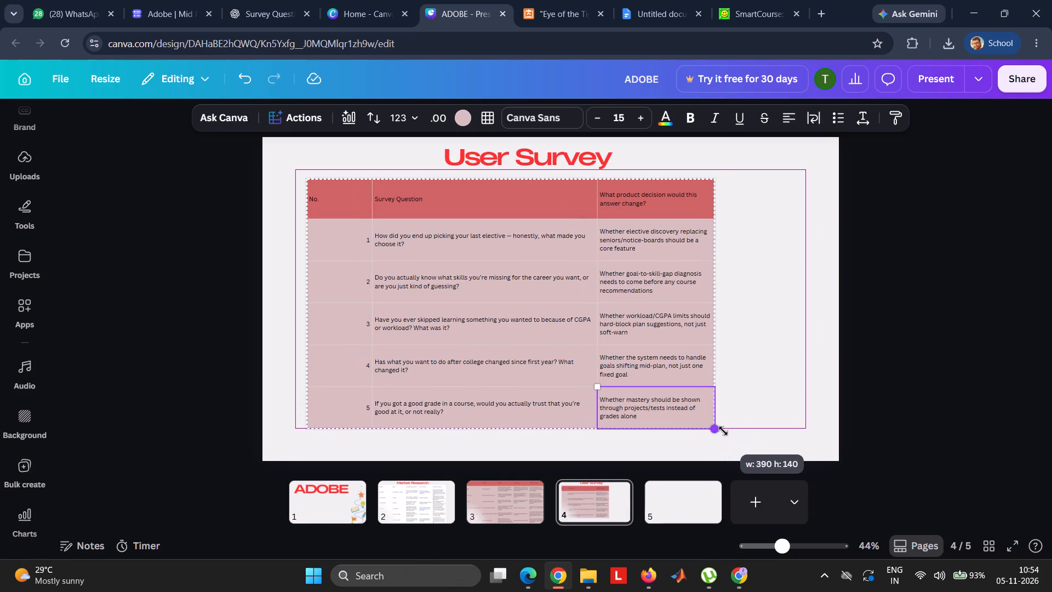
{"action": "left_click_drag", "start_coordinate": [723, 431], "coordinate": [708, 440]}
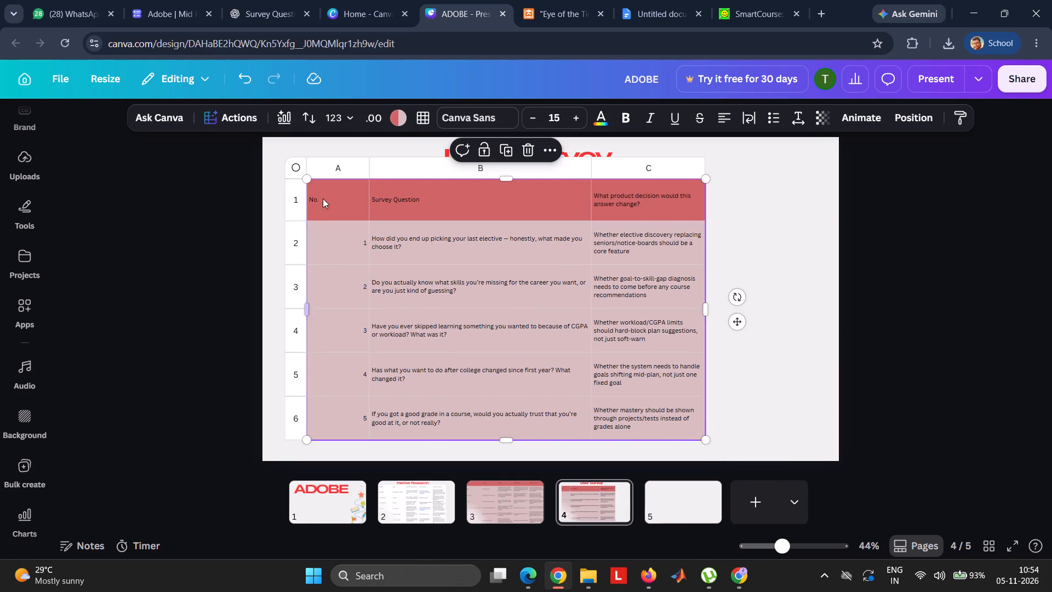
Narrow the No. column of the User Survey table to roughly half its width.
{"action": "left_click", "coordinate": [329, 198]}
{"action": "left_click", "coordinate": [330, 171]}
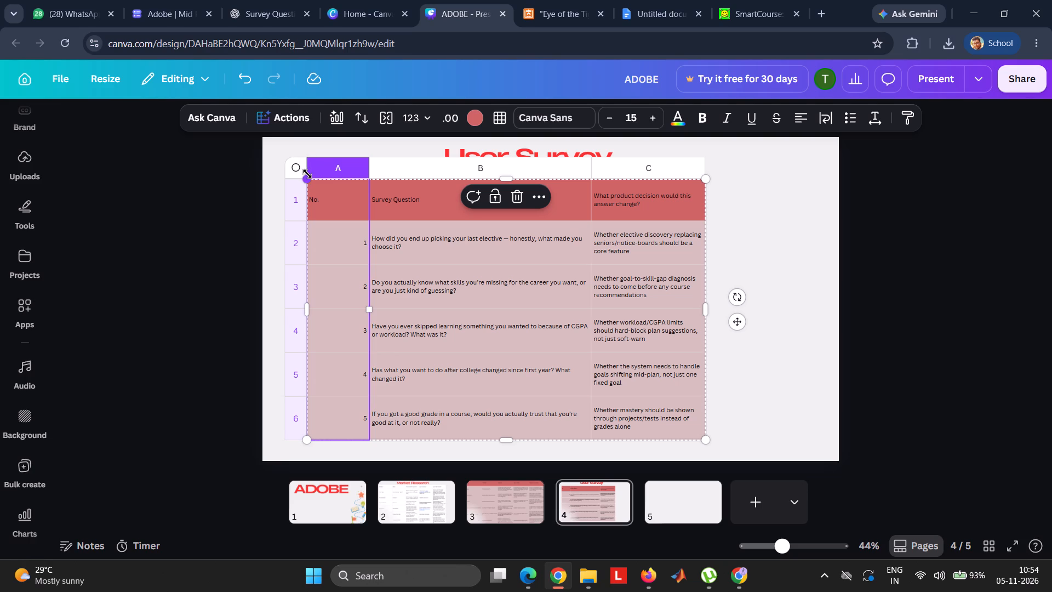
{"action": "left_click_drag", "start_coordinate": [369, 169], "coordinate": [339, 175]}
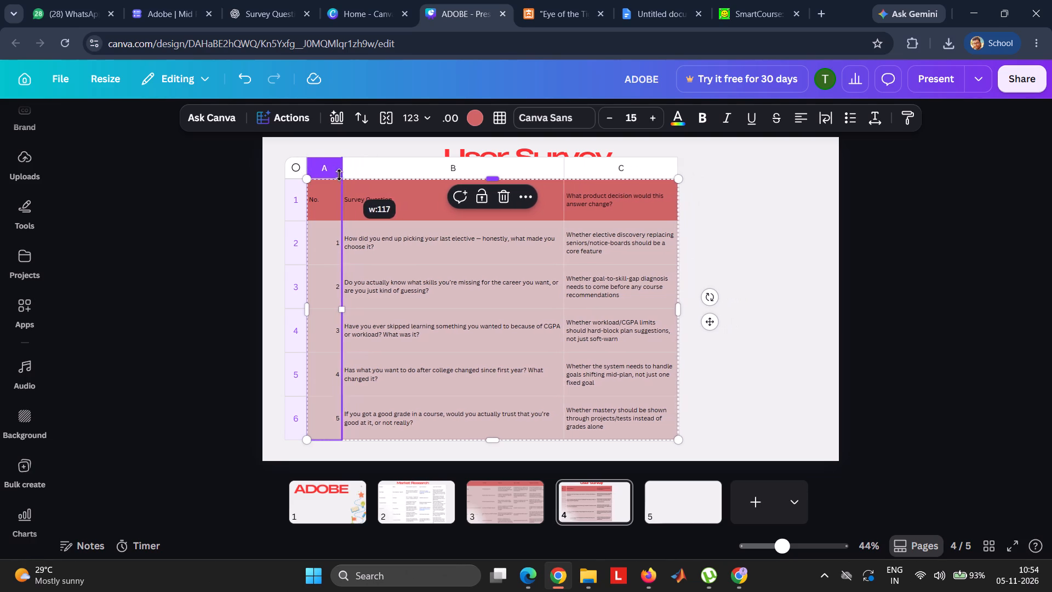
{"action": "left_click_drag", "start_coordinate": [339, 175], "coordinate": [338, 175]}
{"action": "left_click", "coordinate": [338, 175]}
{"action": "left_click", "coordinate": [802, 208]}
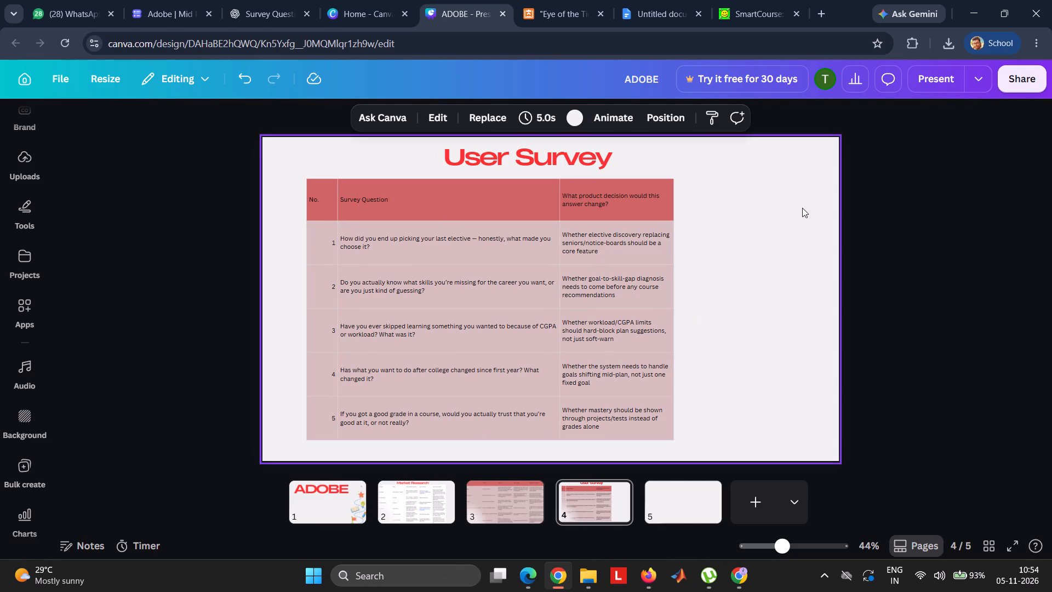
Return to the SmartCourse paper and skim its contributions, interface figures, evaluation results, limitations, conclusion and experiment setup.
{"action": "left_click", "coordinate": [695, 0]}
{"action": "left_click", "coordinate": [822, 0]}
{"action": "left_click", "coordinate": [777, 0]}
{"action": "left_click", "coordinate": [689, 0]}
{"action": "scroll", "coordinate": [699, 302], "scroll_direction": "up", "scroll_amount": 9}
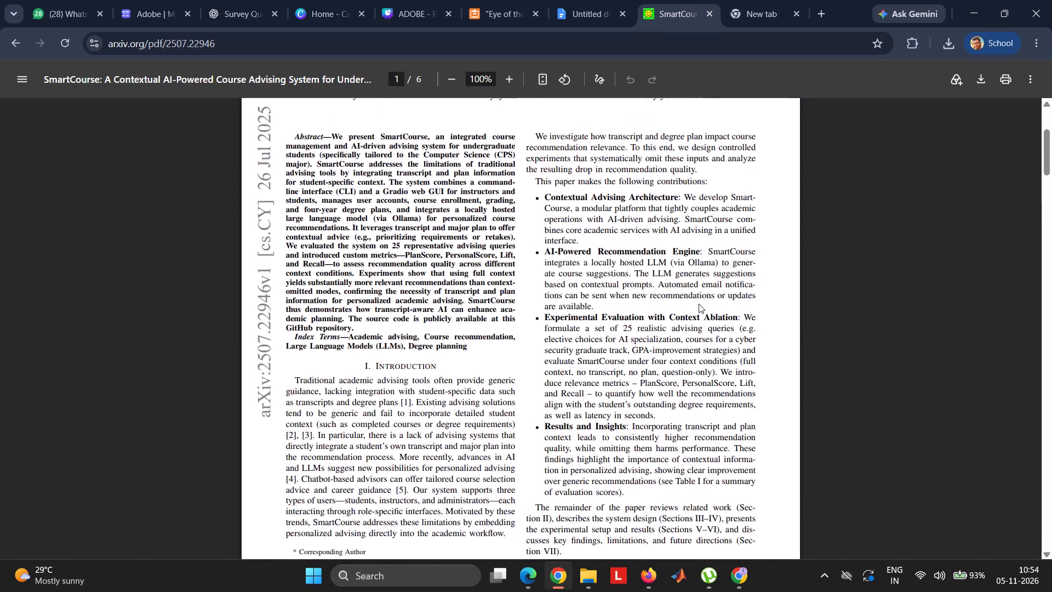
{"action": "scroll", "coordinate": [699, 304], "scroll_direction": "up", "scroll_amount": 7}
{"action": "scroll", "coordinate": [631, 326], "scroll_direction": "down", "scroll_amount": 20}
{"action": "scroll", "coordinate": [631, 326], "scroll_direction": "down", "scroll_amount": 1}
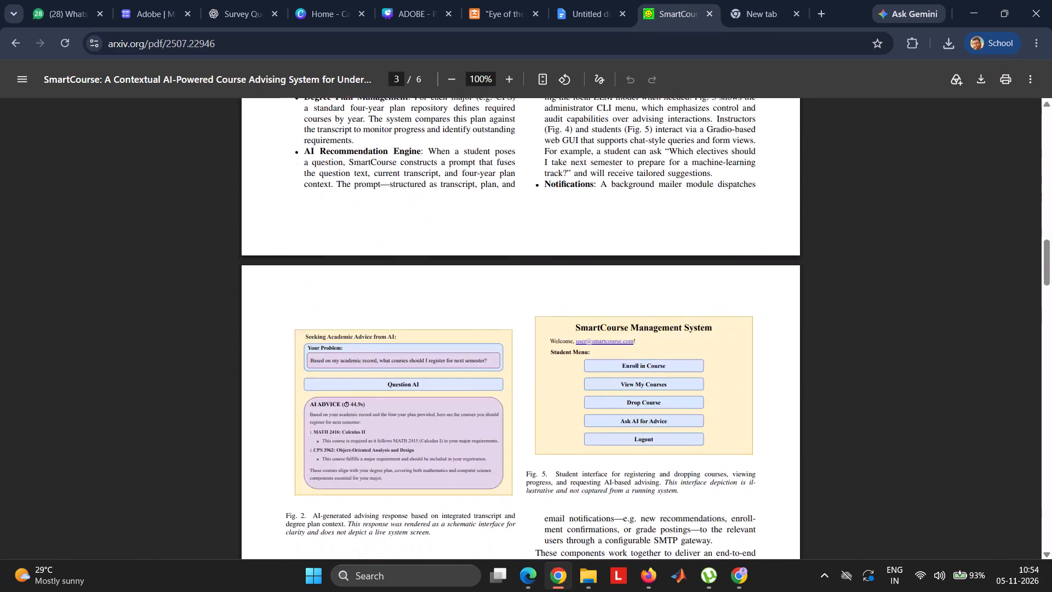
{"action": "scroll", "coordinate": [631, 361], "scroll_direction": "down", "scroll_amount": 11}
{"action": "scroll", "coordinate": [631, 374], "scroll_direction": "up", "scroll_amount": 1}
{"action": "scroll", "coordinate": [634, 392], "scroll_direction": "down", "scroll_amount": 5}
{"action": "scroll", "coordinate": [649, 509], "scroll_direction": "down", "scroll_amount": 5}
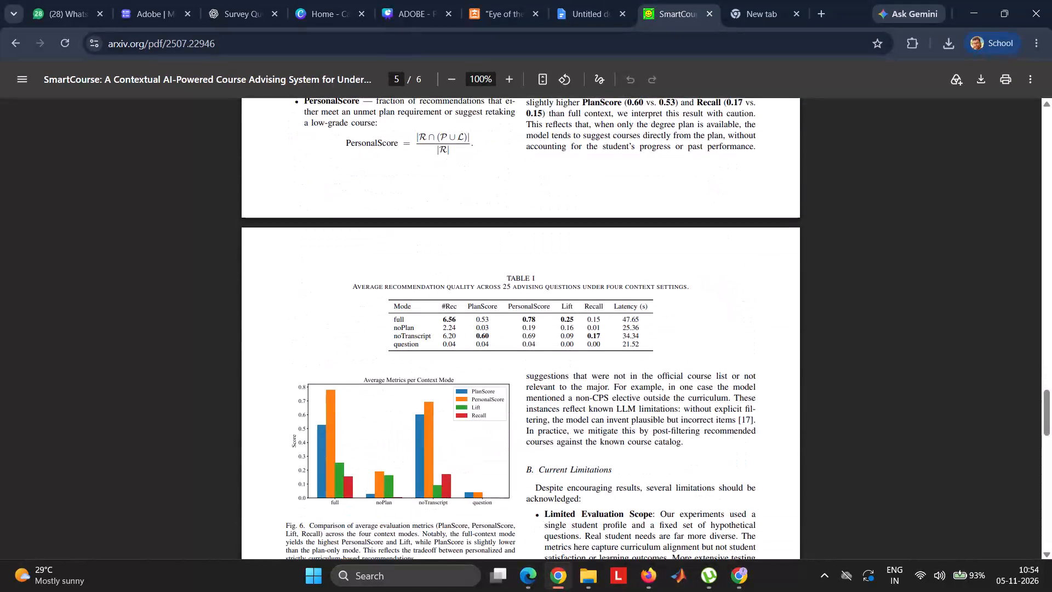
{"action": "scroll", "coordinate": [622, 482], "scroll_direction": "down", "scroll_amount": 10}
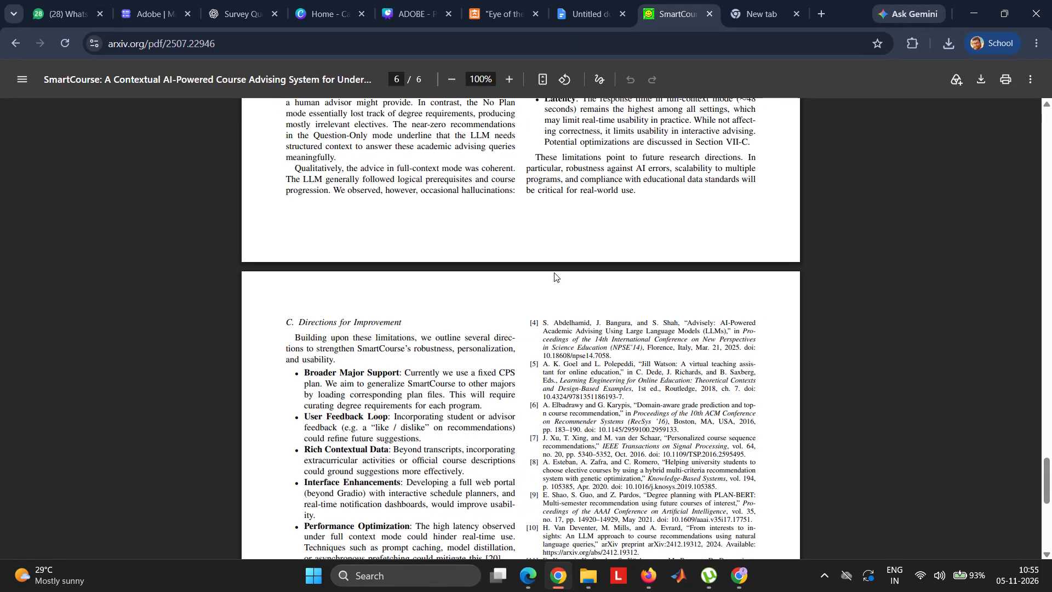
{"action": "scroll", "coordinate": [533, 495], "scroll_direction": "down", "scroll_amount": 1}
{"action": "scroll", "coordinate": [493, 432], "scroll_direction": "down", "scroll_amount": 5}
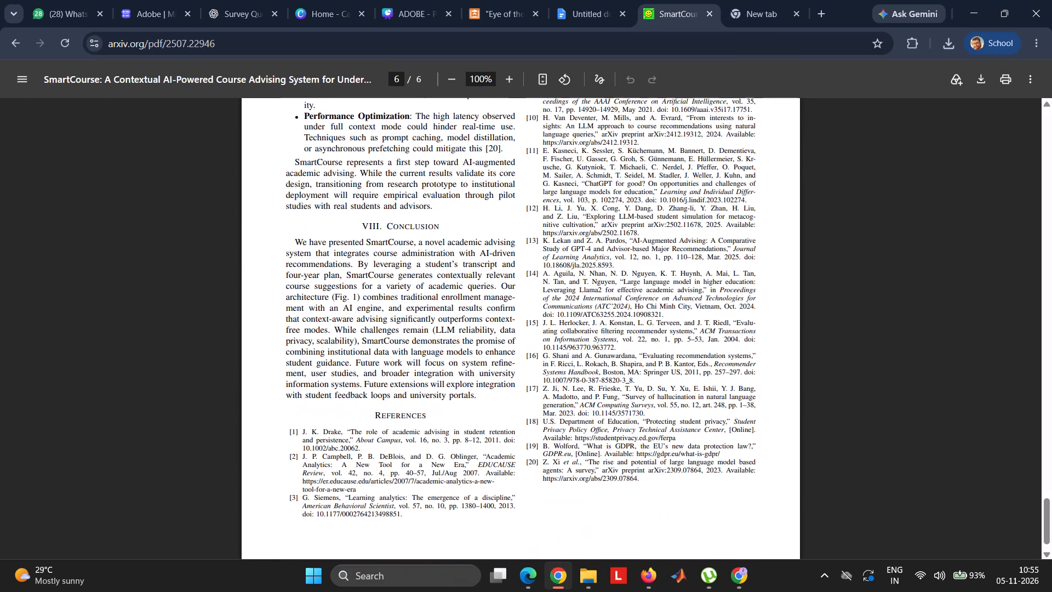
{"action": "scroll", "coordinate": [493, 432], "scroll_direction": "down", "scroll_amount": 6}
{"action": "scroll", "coordinate": [527, 385], "scroll_direction": "up", "scroll_amount": 19}
{"action": "scroll", "coordinate": [542, 238], "scroll_direction": "up", "scroll_amount": 4}
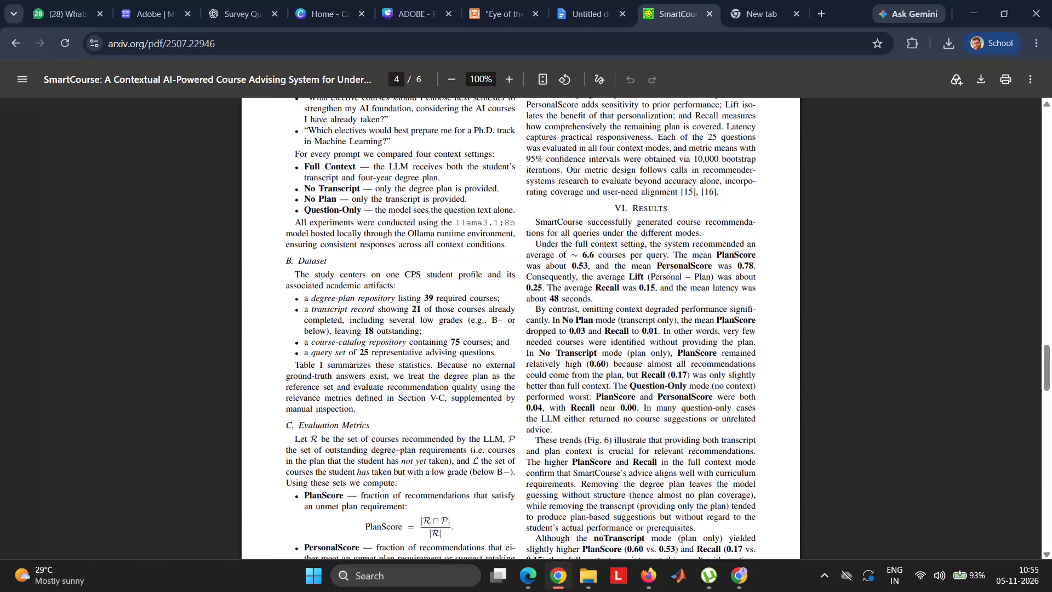
{"action": "scroll", "coordinate": [546, 287], "scroll_direction": "up", "scroll_amount": 2}
Select the arXiv web address of the SmartCourse paper.
{"action": "left_click_drag", "start_coordinate": [247, 38], "coordinate": [16, 30]}
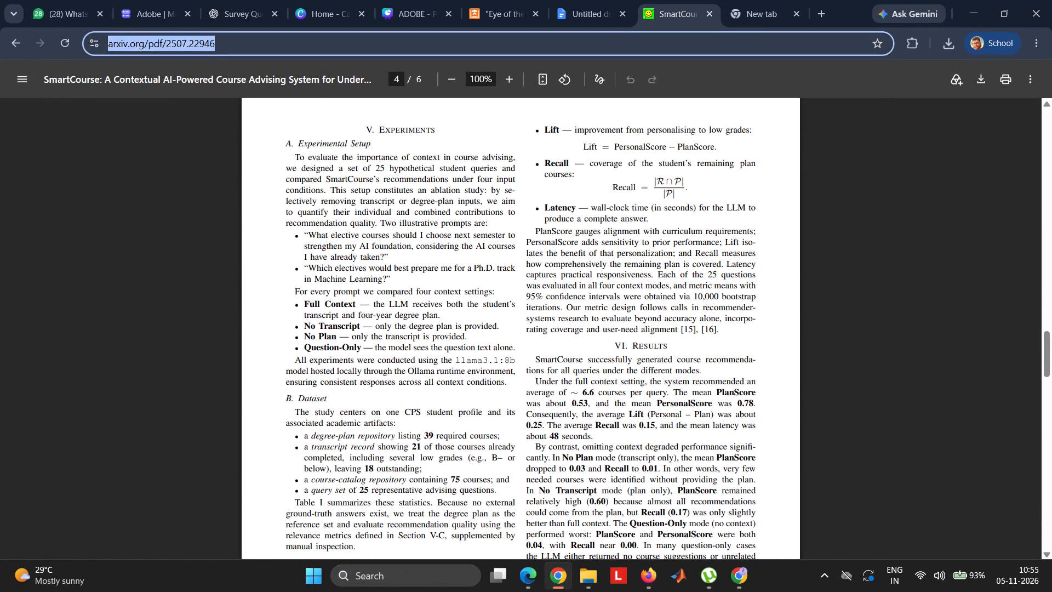
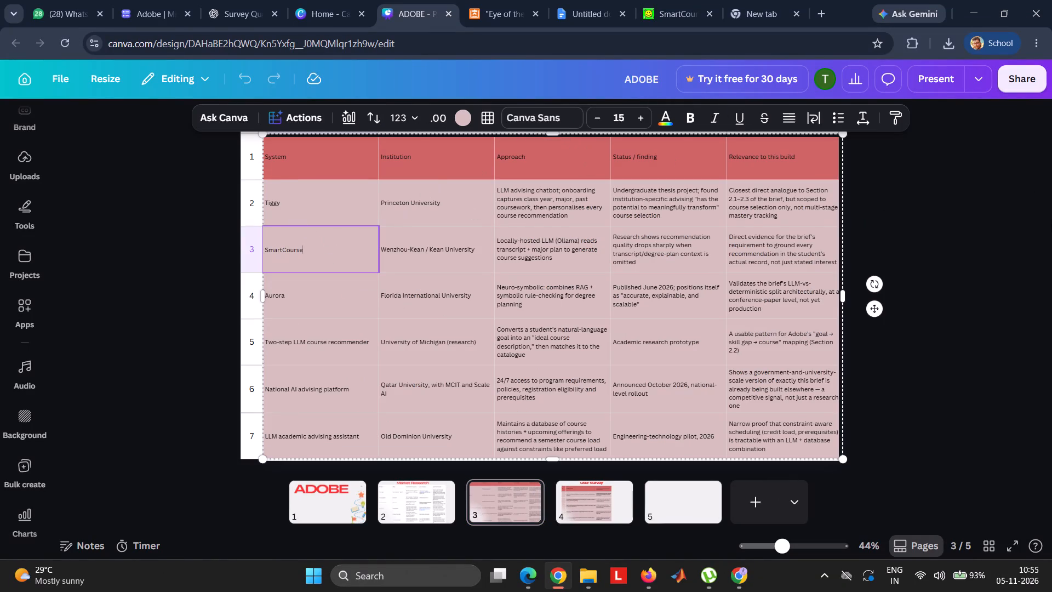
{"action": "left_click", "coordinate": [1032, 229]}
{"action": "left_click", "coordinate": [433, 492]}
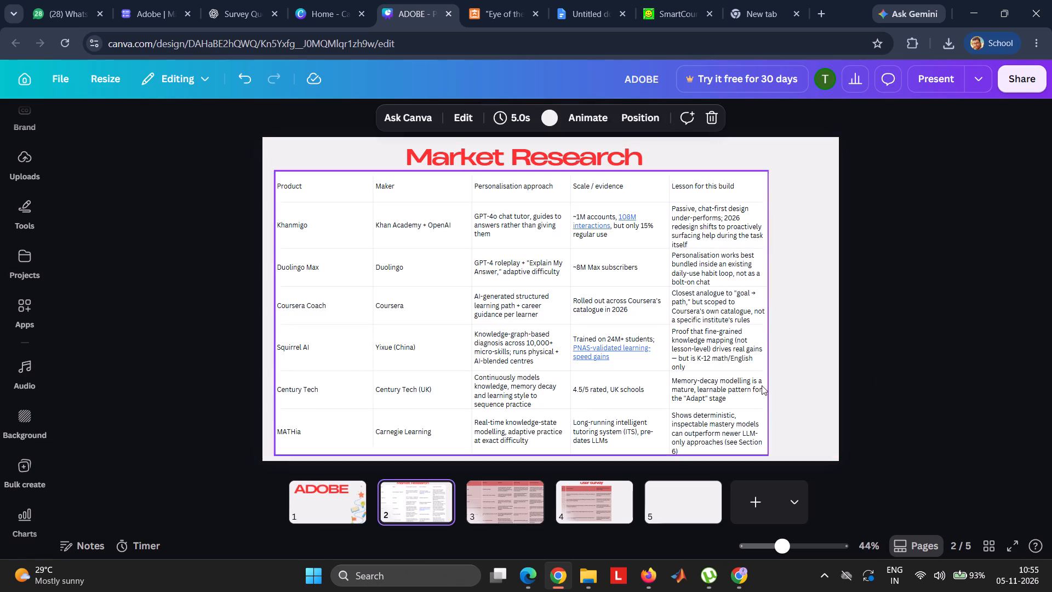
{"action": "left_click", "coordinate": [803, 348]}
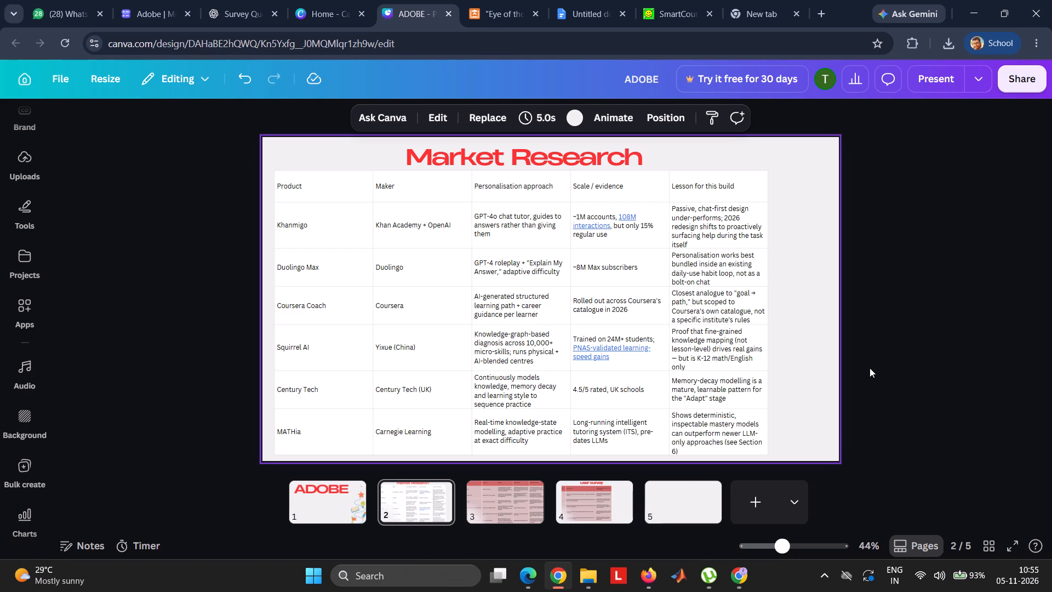
Set the text of every cell in the page 3 systems table to the Garet font.
{"action": "left_click", "coordinate": [502, 486]}
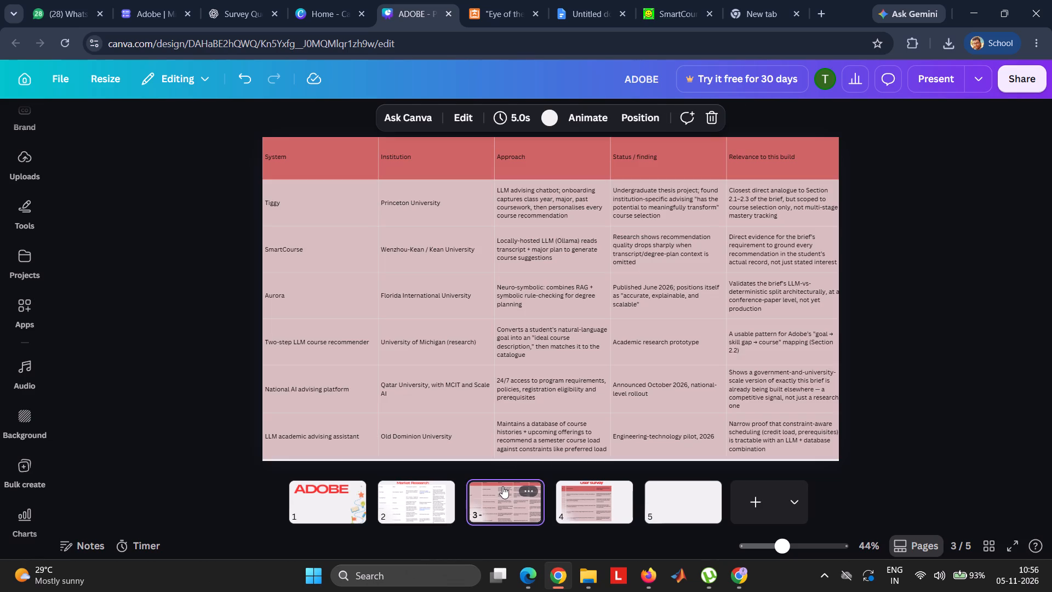
{"action": "left_click", "coordinate": [597, 272]}
{"action": "left_click", "coordinate": [543, 182]}
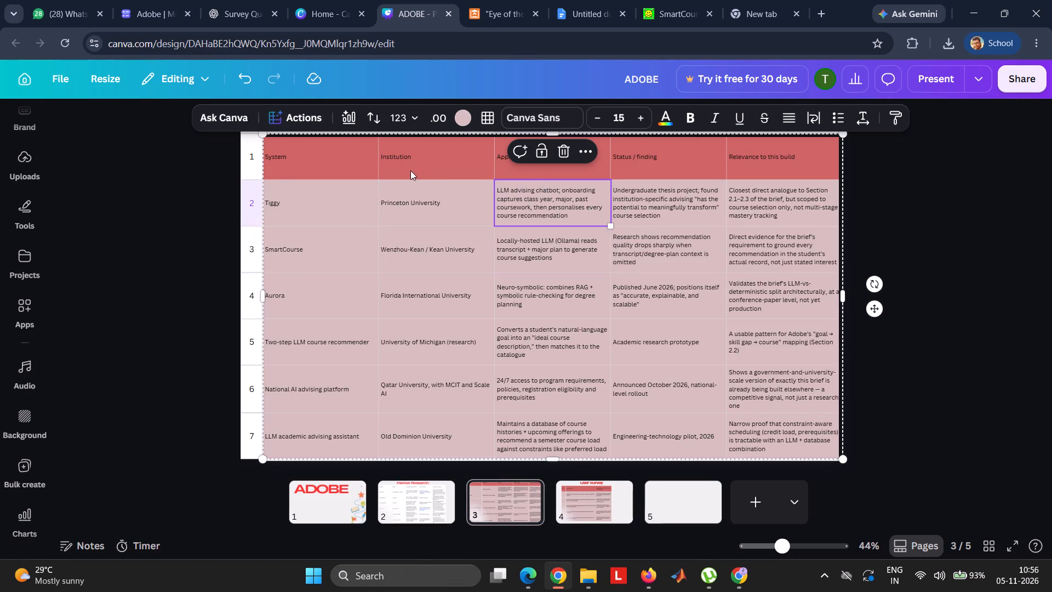
{"action": "left_click", "coordinate": [410, 170]}
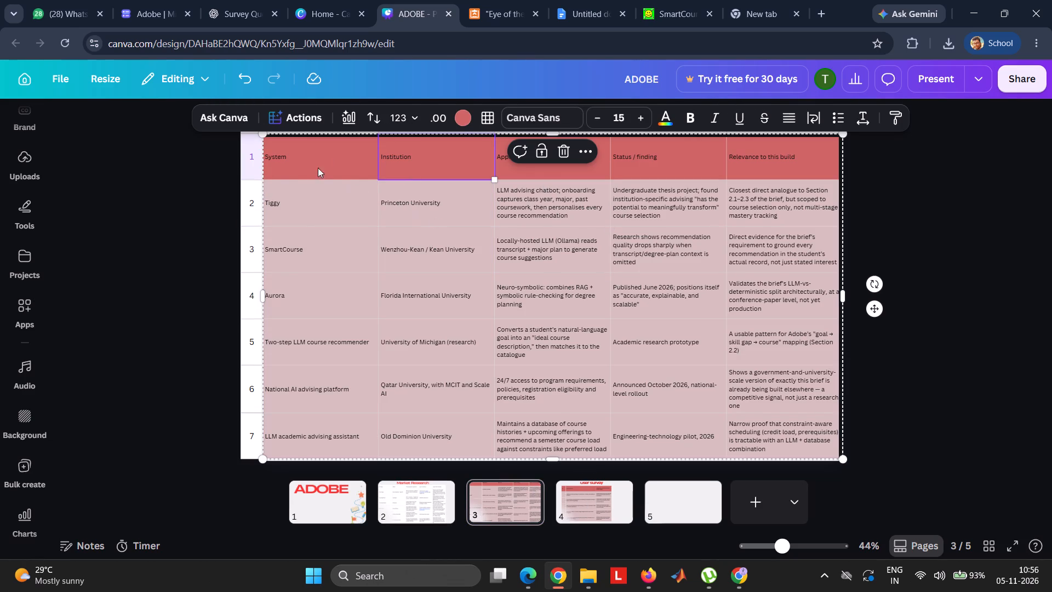
{"action": "left_click_drag", "start_coordinate": [311, 163], "coordinate": [777, 424]}
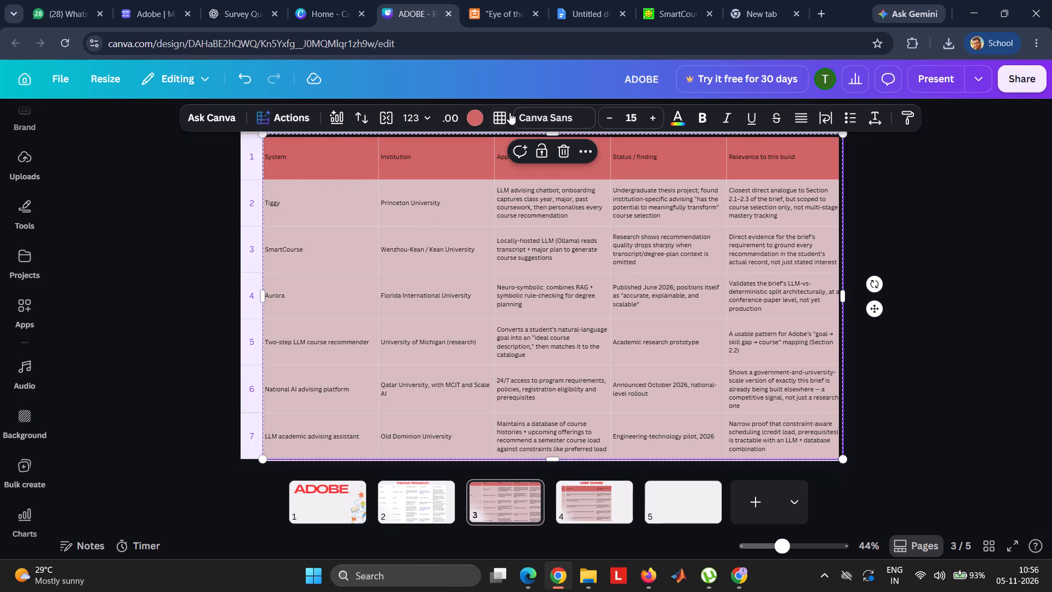
{"action": "left_click", "coordinate": [534, 116]}
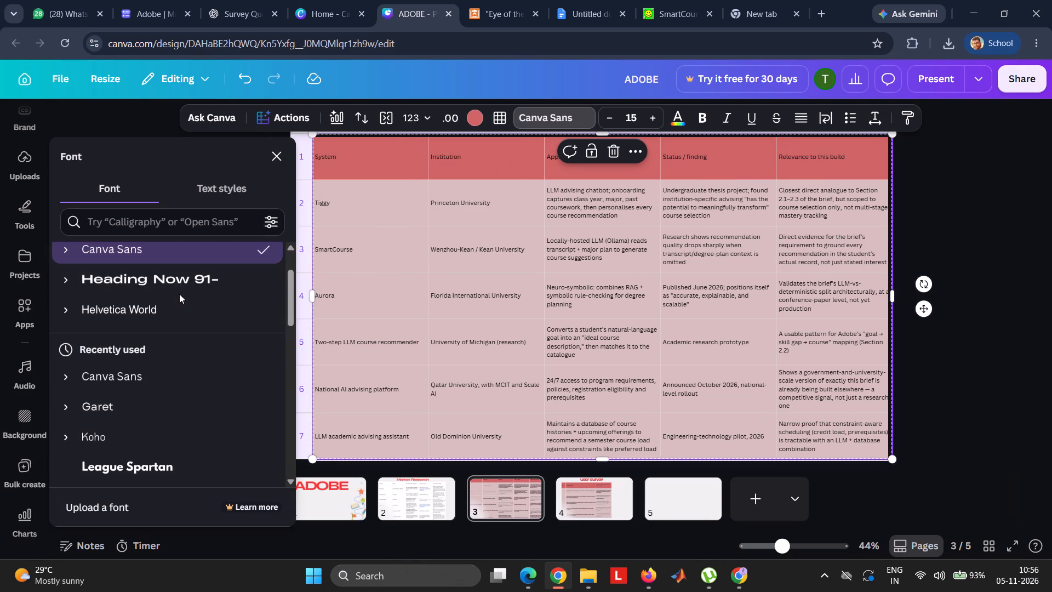
{"action": "scroll", "coordinate": [180, 362], "scroll_direction": "down", "scroll_amount": 2}
{"action": "left_click", "coordinate": [156, 265]}
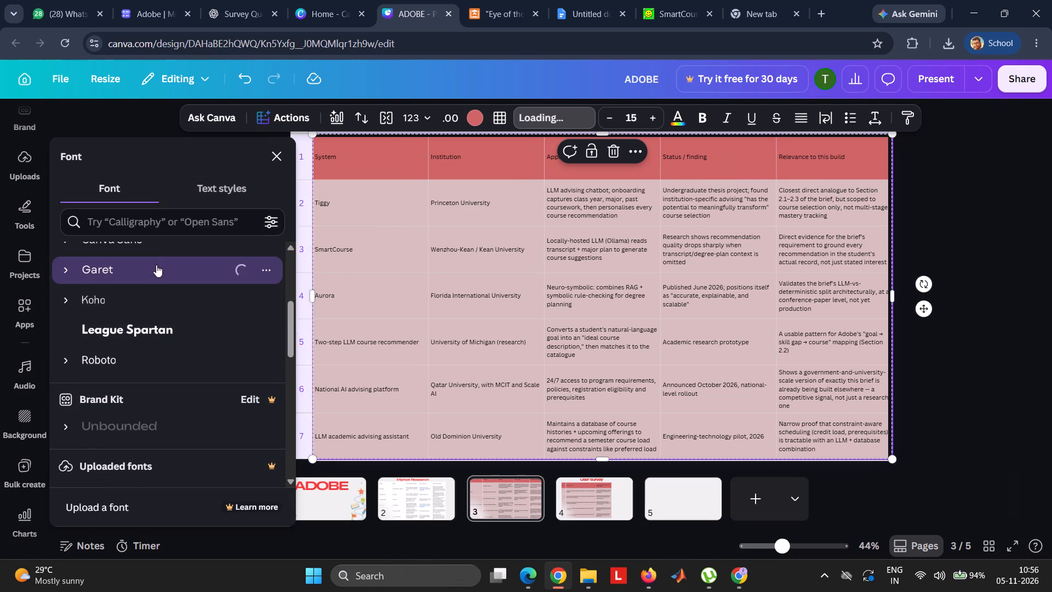
{"action": "left_click", "coordinate": [934, 201]}
{"action": "left_click", "coordinate": [934, 207]}
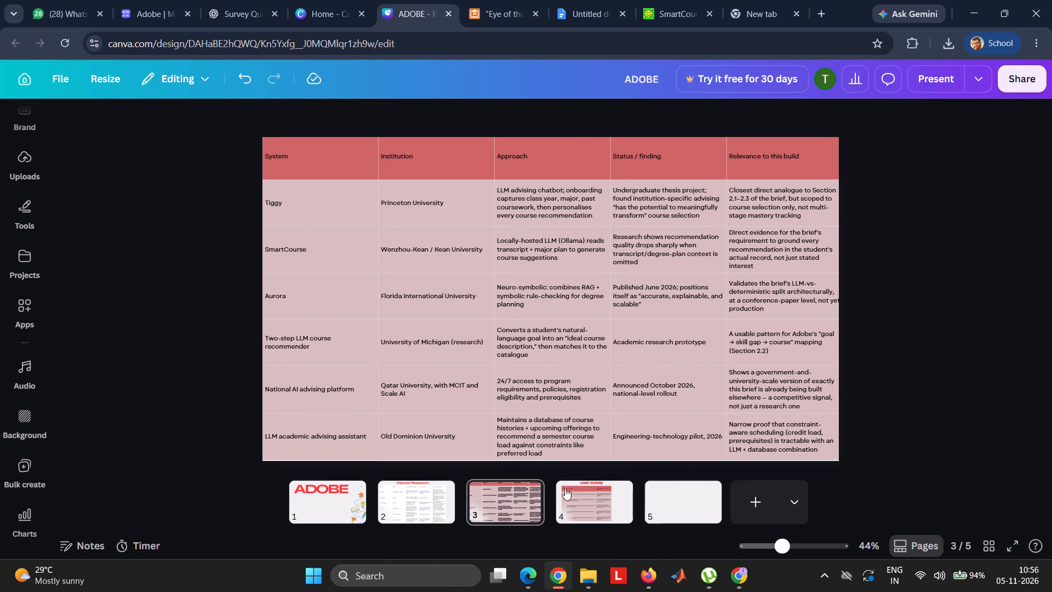
{"action": "left_click", "coordinate": [594, 495]}
{"action": "left_click", "coordinate": [505, 500]}
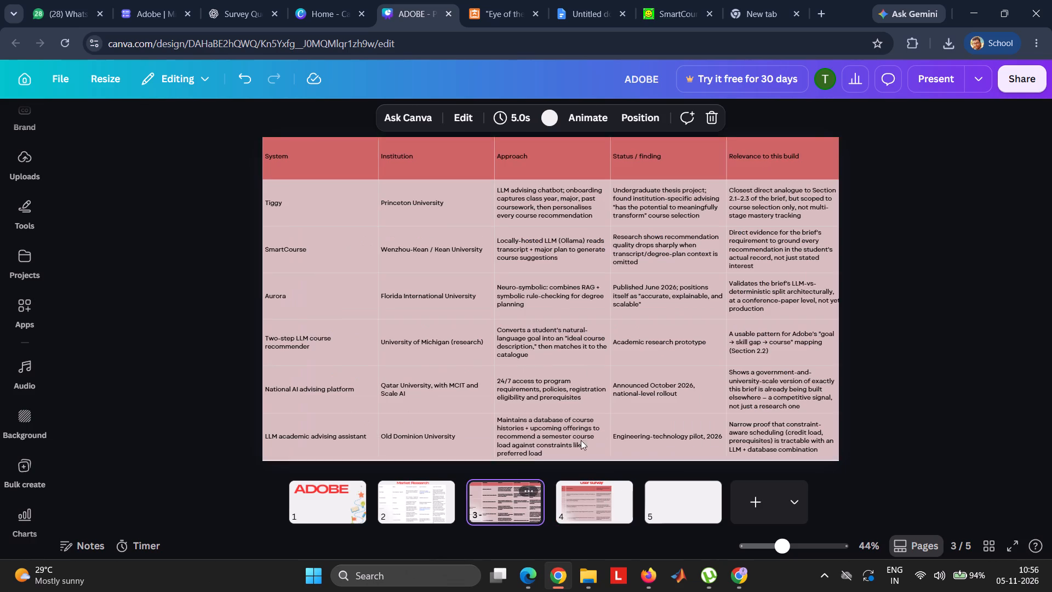
{"action": "left_click", "coordinate": [866, 299]}
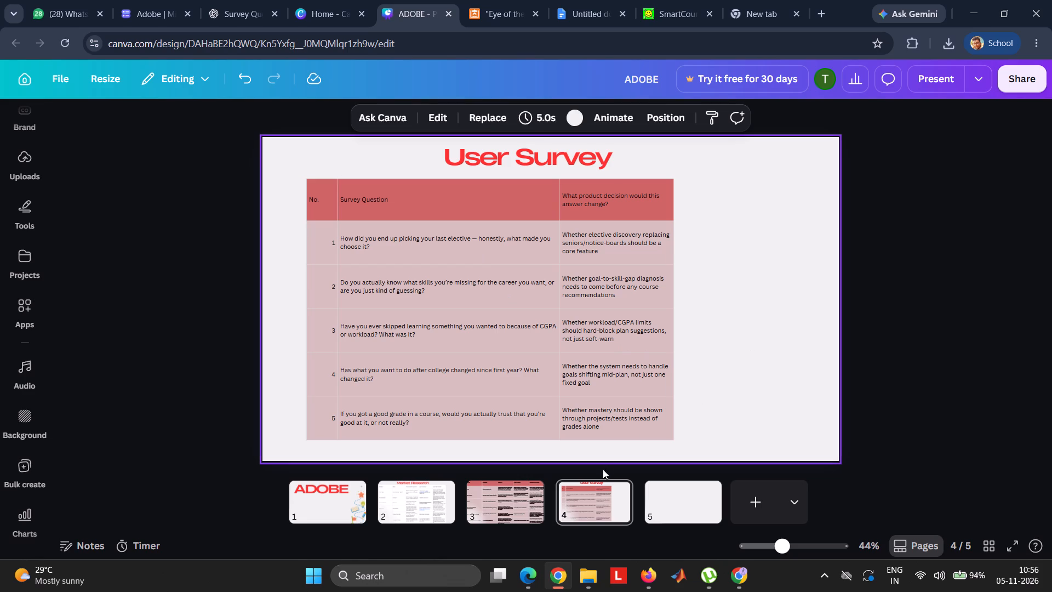
{"action": "left_click", "coordinate": [482, 498]}
{"action": "left_click", "coordinate": [394, 491]}
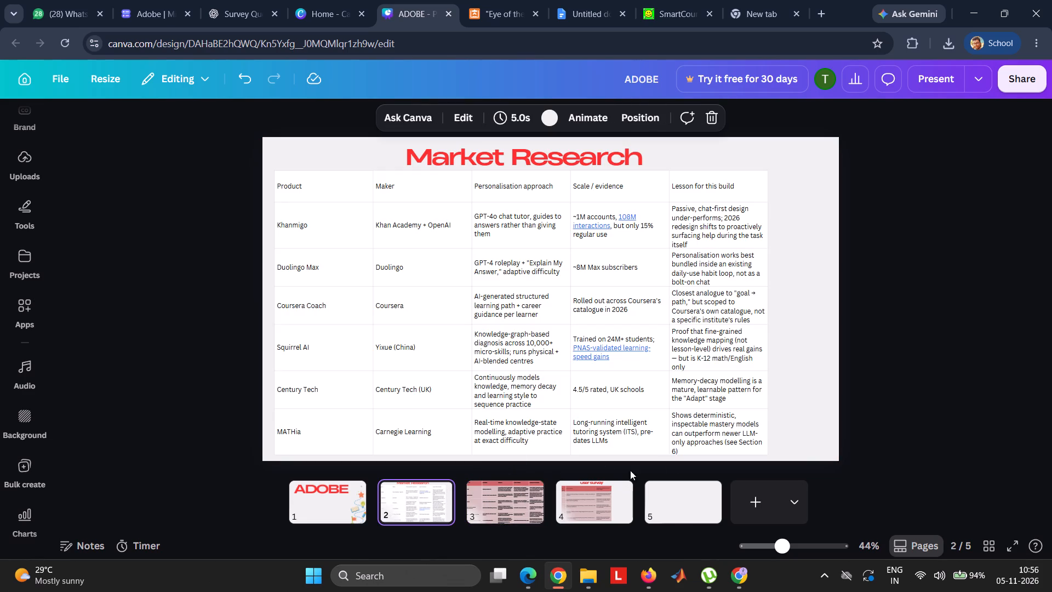
{"action": "left_click", "coordinate": [621, 509]}
{"action": "left_click", "coordinate": [506, 496]}
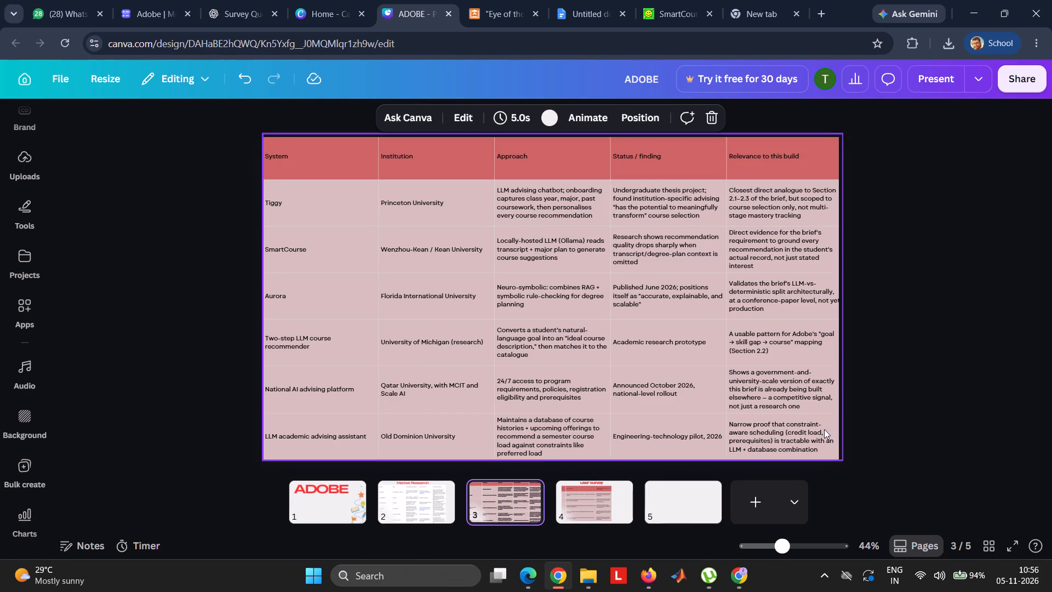
{"action": "left_click", "coordinate": [857, 419]}
{"action": "left_click", "coordinate": [589, 499]}
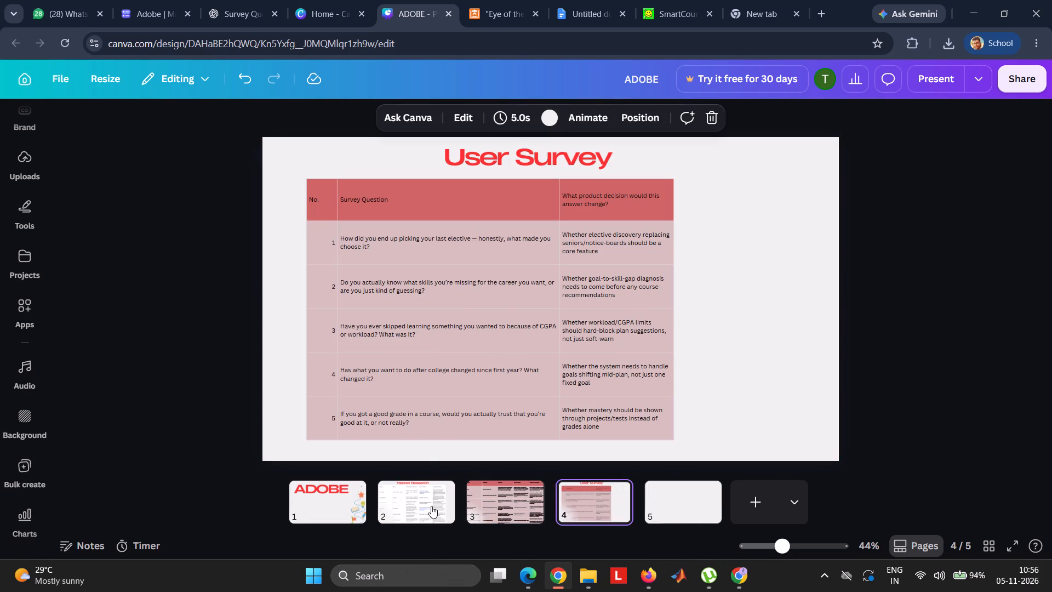
{"action": "left_click", "coordinate": [483, 518]}
{"action": "left_click", "coordinate": [935, 342]}
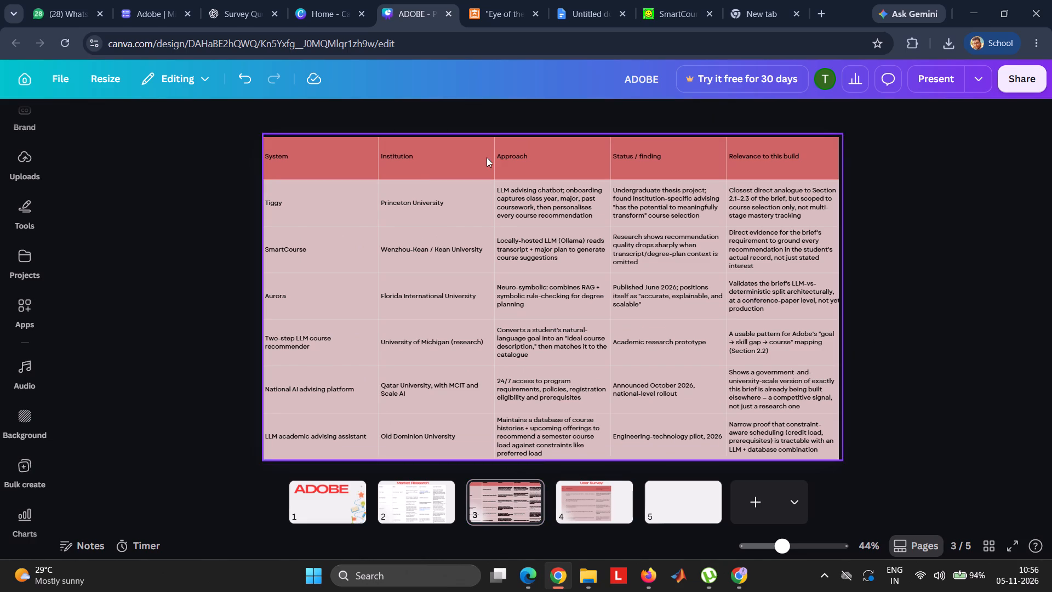
Inspect the source links in the Scale / evidence cells of the Khanmigo and Squirrel AI rows on page 2.
{"action": "left_click", "coordinate": [430, 497]}
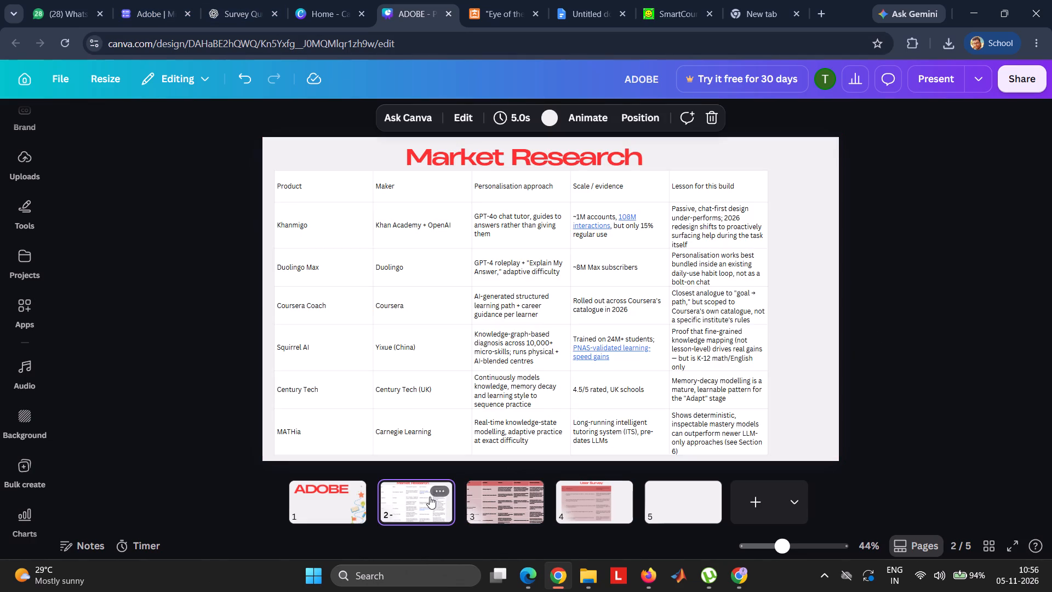
{"action": "left_click", "coordinate": [889, 315]}
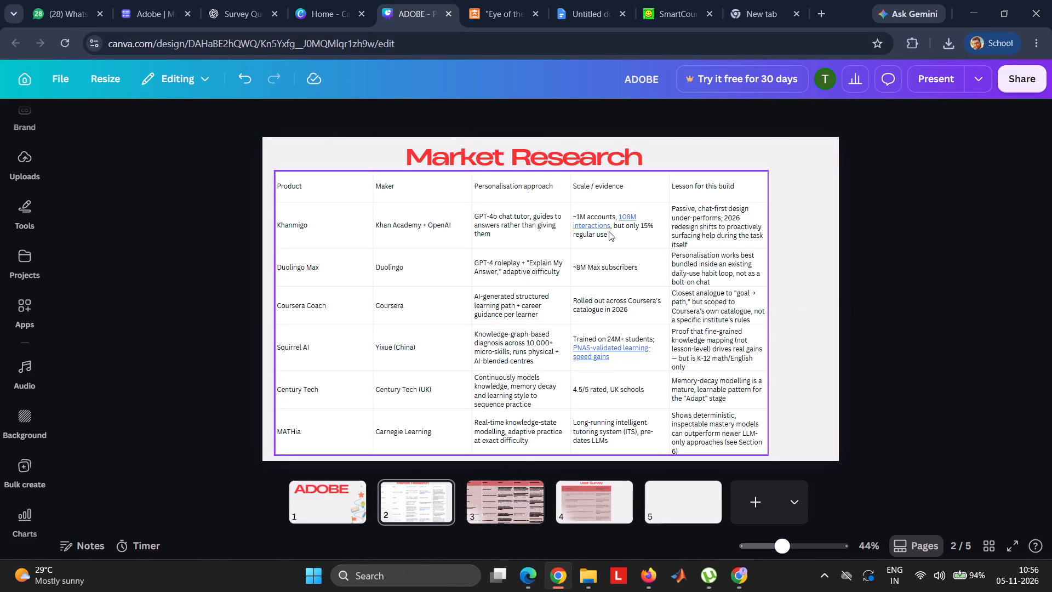
{"action": "double_click", "coordinate": [612, 223]}
{"action": "left_click", "coordinate": [604, 222]}
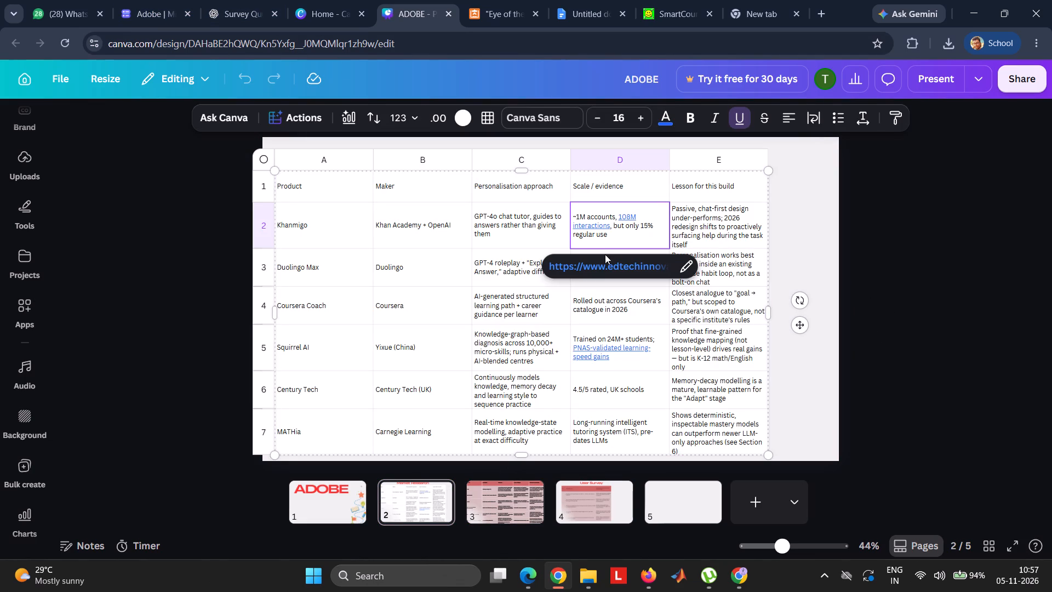
{"action": "left_click", "coordinate": [921, 281]}
{"action": "left_click", "coordinate": [647, 350]}
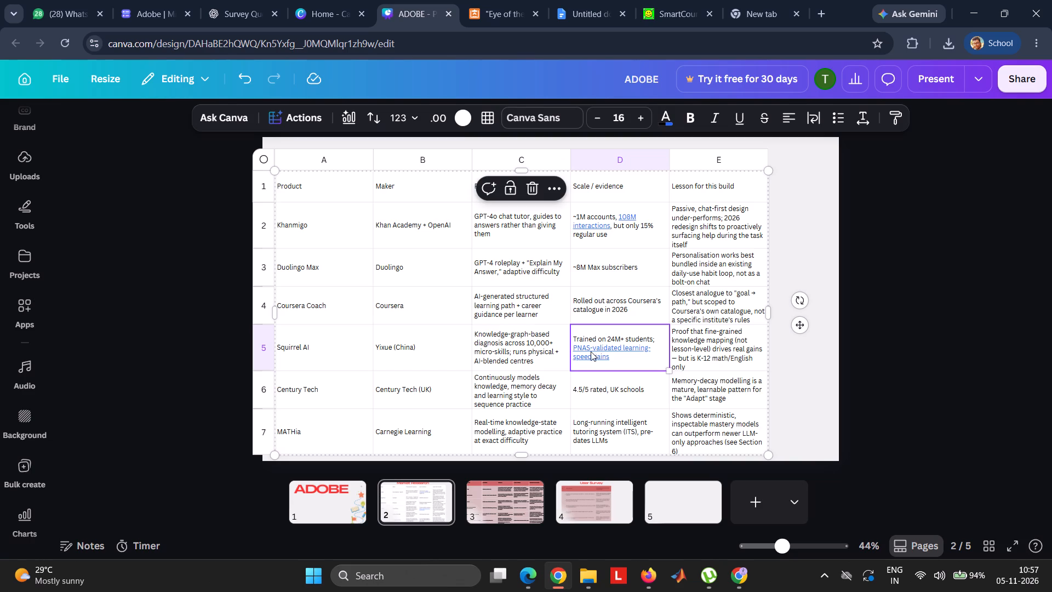
Shift the Market Research table on page 2 slightly to the right so it sits centred beneath the title.
{"action": "left_click", "coordinate": [591, 351]}
{"action": "left_click", "coordinate": [898, 333]}
{"action": "left_click", "coordinate": [750, 357]}
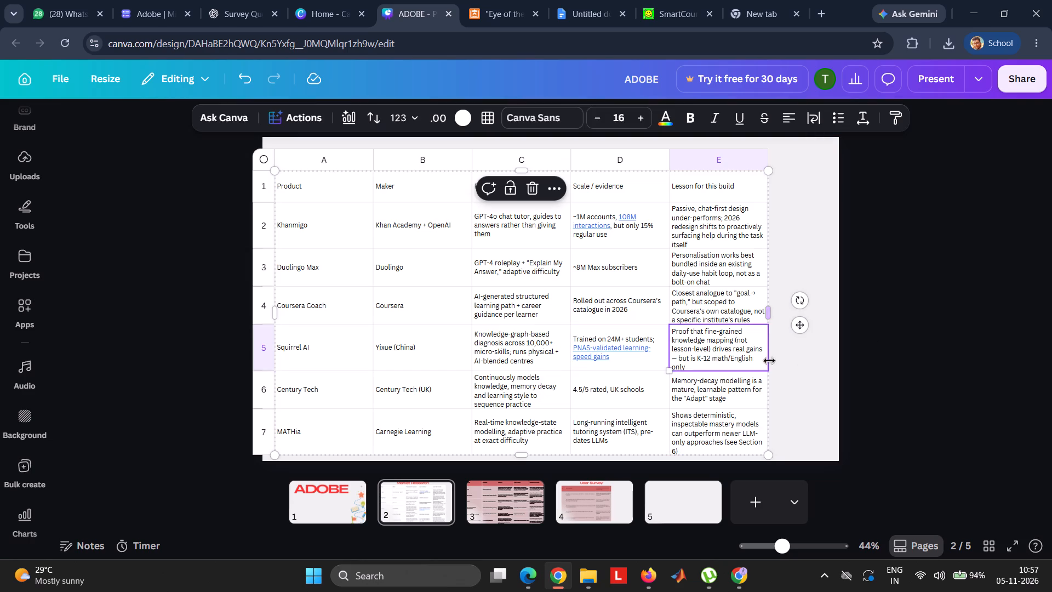
{"action": "left_click", "coordinate": [870, 366]}
{"action": "left_click", "coordinate": [665, 204]}
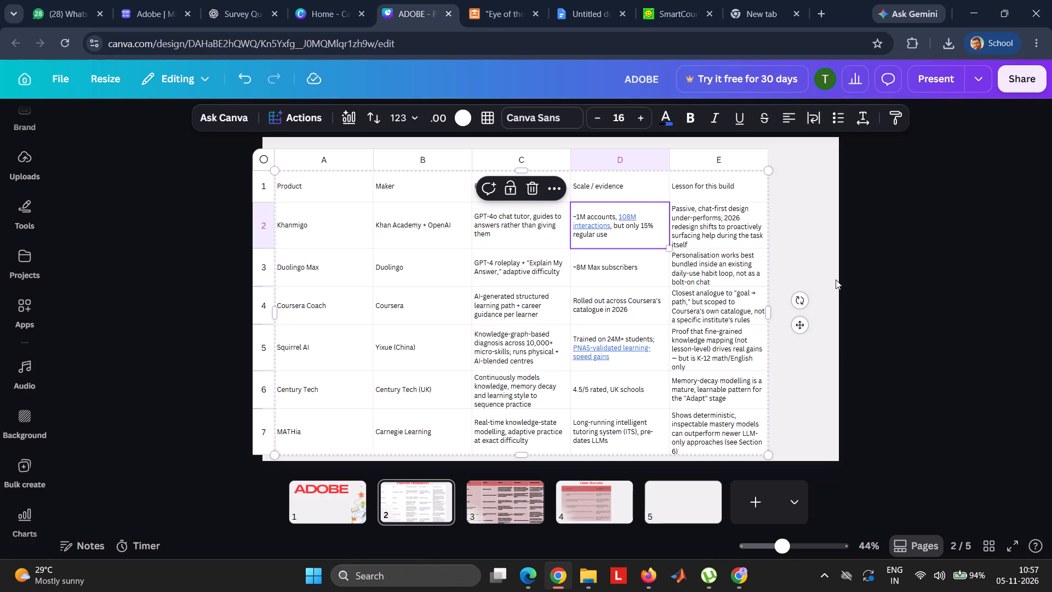
{"action": "left_click_drag", "start_coordinate": [799, 320], "coordinate": [827, 315]}
{"action": "left_click", "coordinate": [923, 355]}
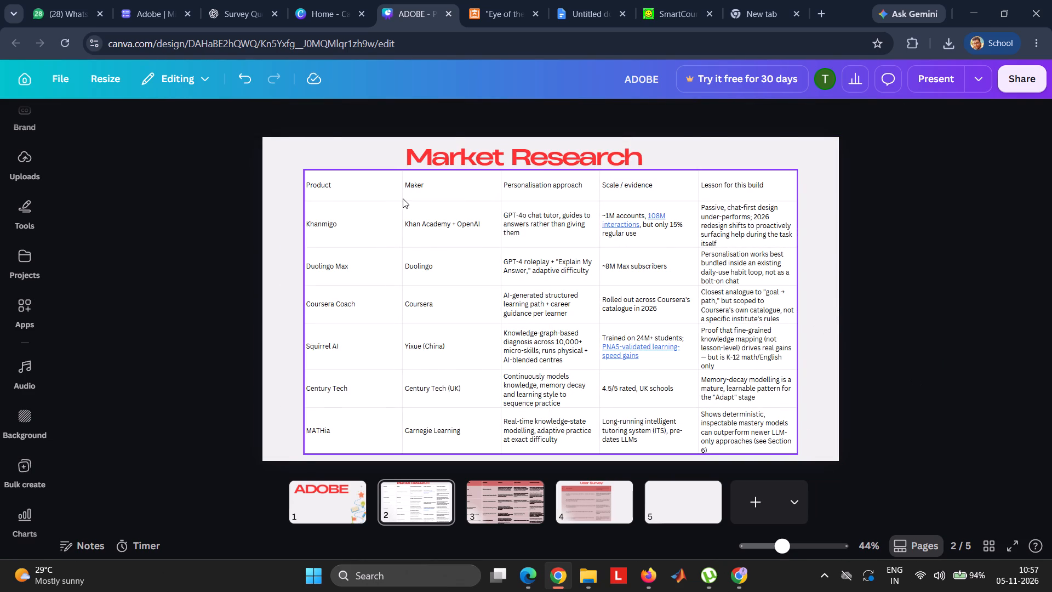
{"action": "left_click", "coordinate": [377, 197]}
{"action": "key", "text": "shift+Right"}
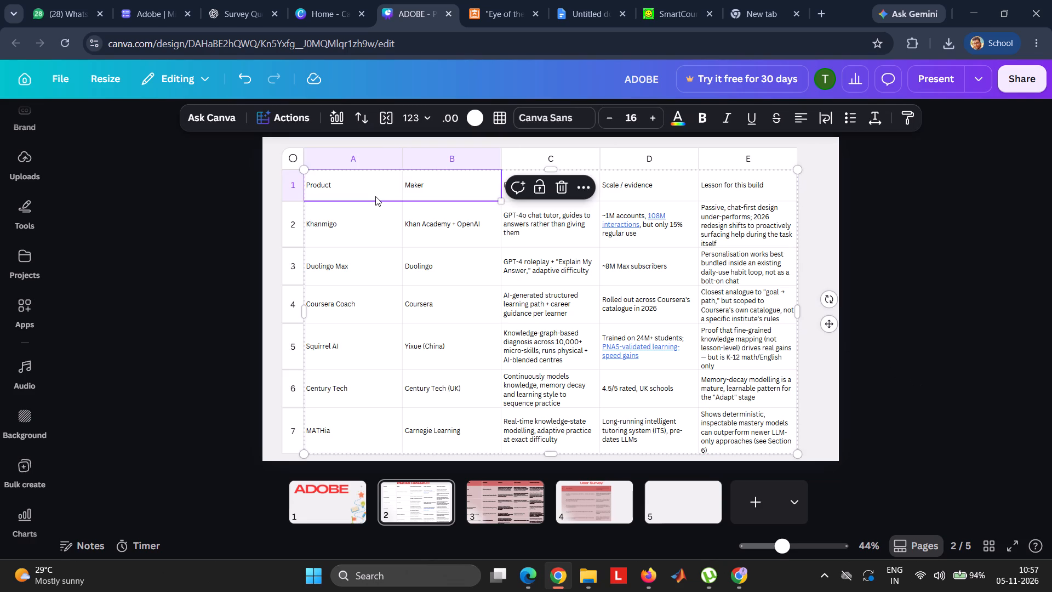
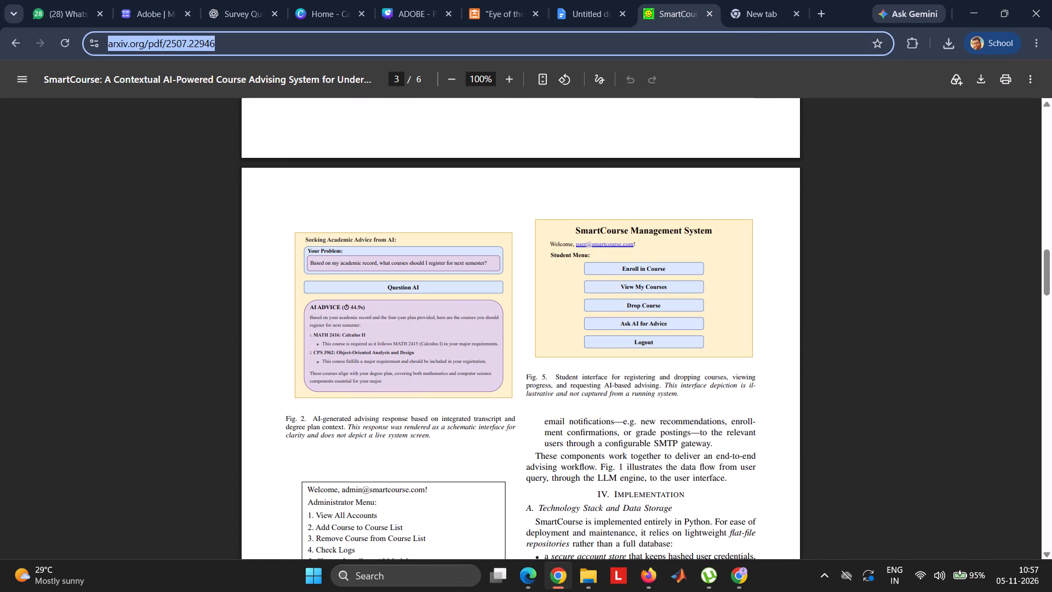
Look through the SmartCourse paper's figures and sections, and examine the Fig. 1 system architecture diagram on page 2.
{"action": "scroll", "coordinate": [560, 302], "scroll_direction": "down", "scroll_amount": 5}
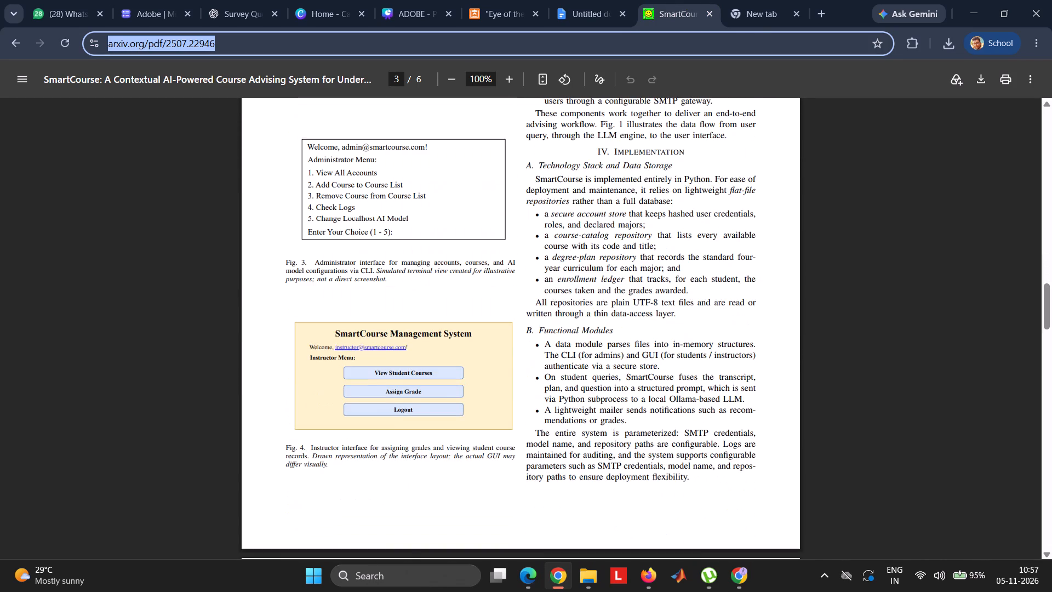
{"action": "scroll", "coordinate": [556, 346], "scroll_direction": "down", "scroll_amount": 17}
{"action": "scroll", "coordinate": [559, 351], "scroll_direction": "down", "scroll_amount": 5}
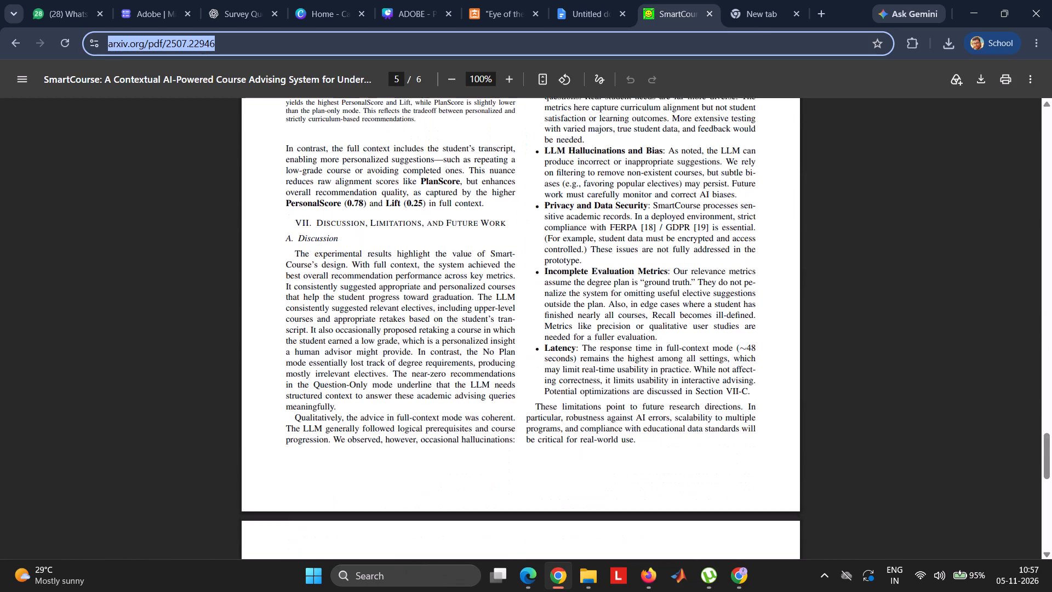
{"action": "scroll", "coordinate": [559, 351], "scroll_direction": "down", "scroll_amount": 7}
{"action": "scroll", "coordinate": [563, 350], "scroll_direction": "up", "scroll_amount": 20}
{"action": "scroll", "coordinate": [563, 350], "scroll_direction": "up", "scroll_amount": 11}
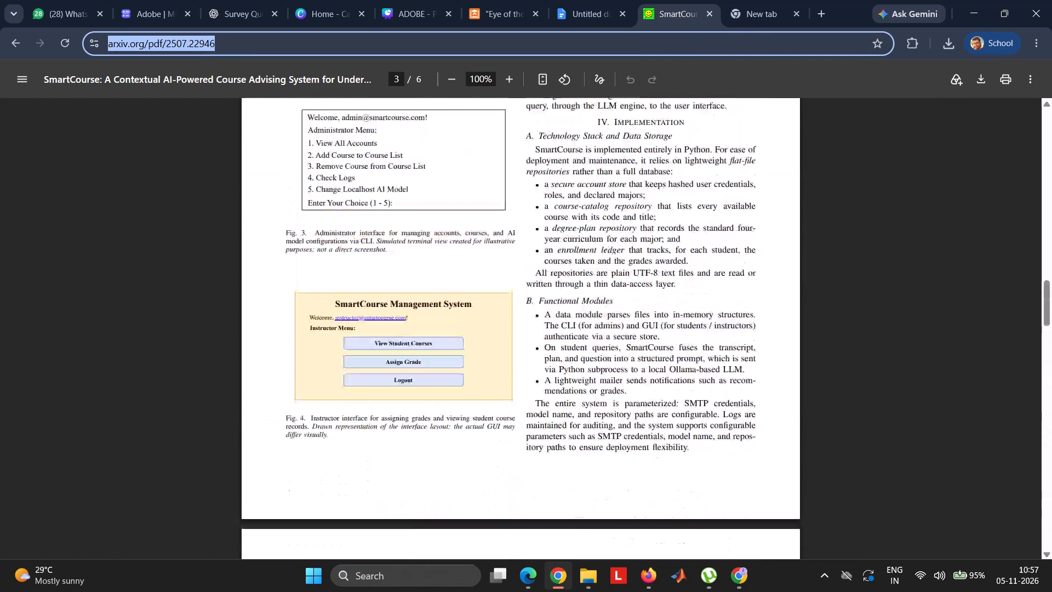
{"action": "scroll", "coordinate": [563, 350], "scroll_direction": "up", "scroll_amount": 16}
{"action": "scroll", "coordinate": [592, 325], "scroll_direction": "down", "scroll_amount": 2}
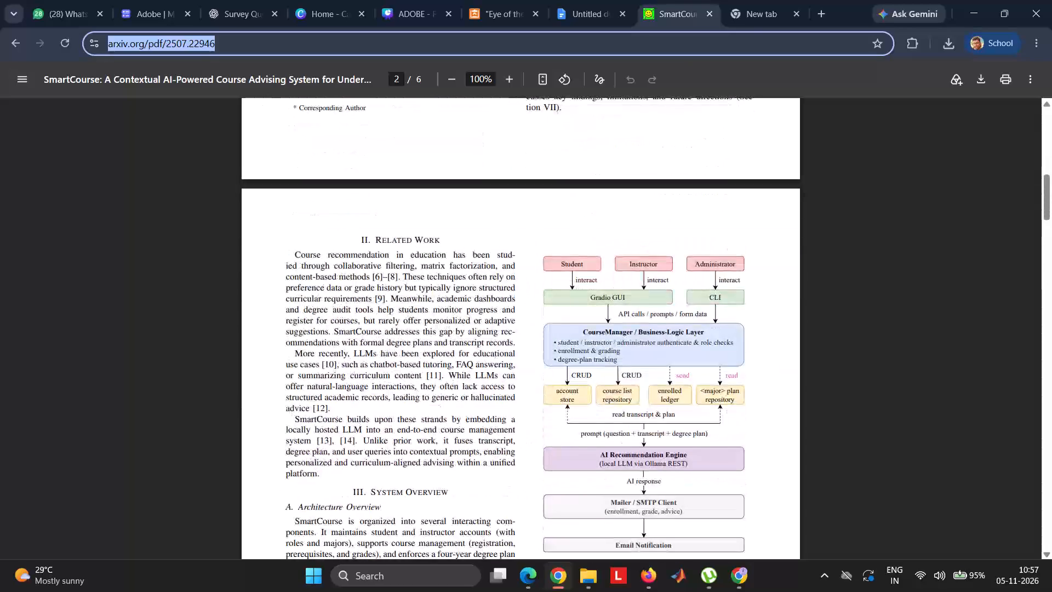
{"action": "scroll", "coordinate": [749, 329], "scroll_direction": "down", "scroll_amount": 1}
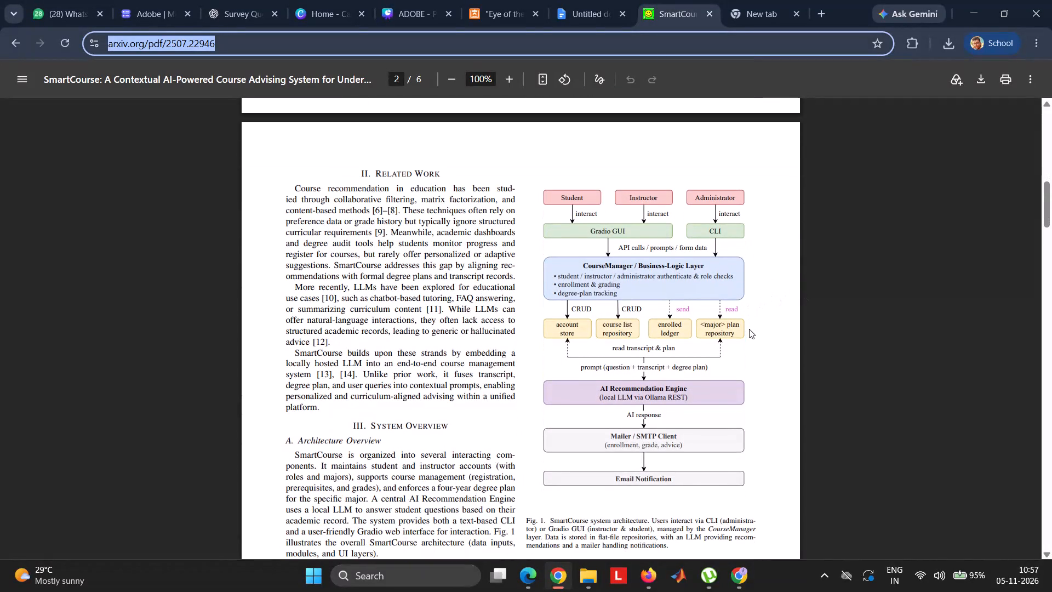
{"action": "scroll", "coordinate": [749, 329], "scroll_direction": "up", "scroll_amount": 1}
{"action": "scroll", "coordinate": [749, 329], "scroll_direction": "down", "scroll_amount": 2}
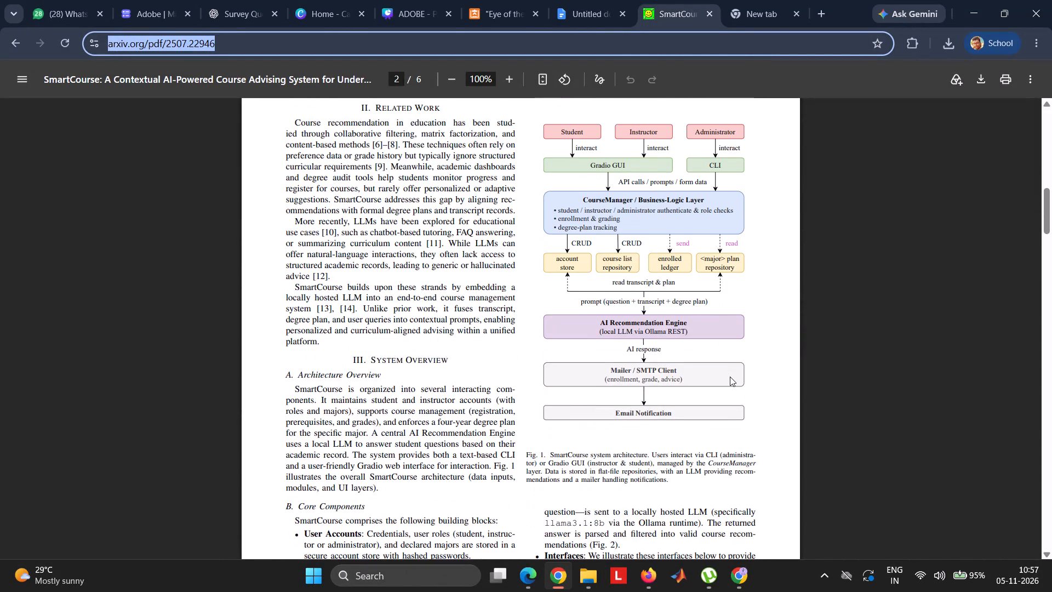
{"action": "scroll", "coordinate": [730, 377], "scroll_direction": "up", "scroll_amount": 1}
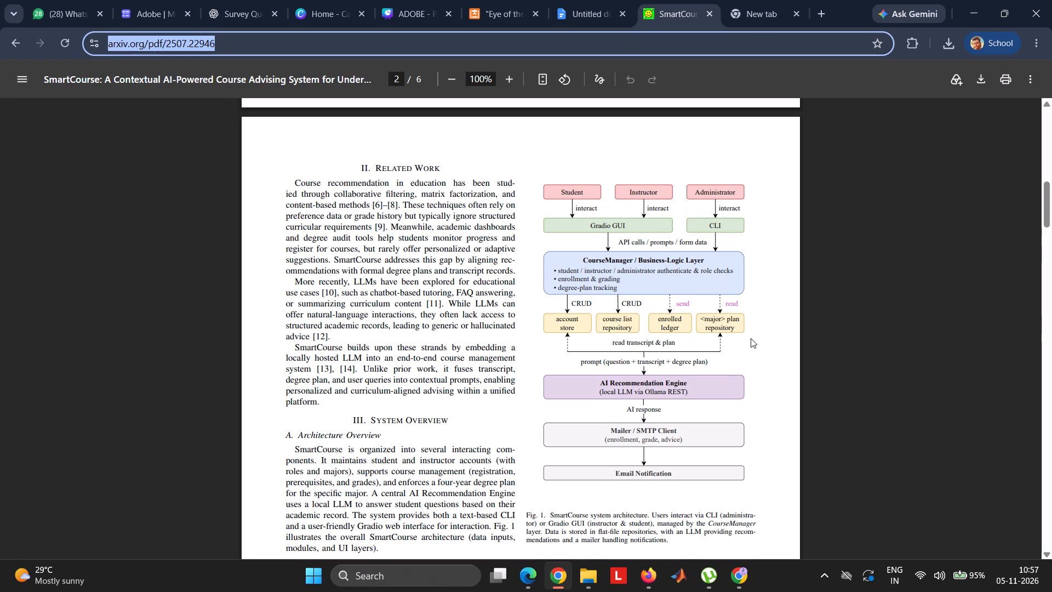
{"action": "scroll", "coordinate": [758, 340], "scroll_direction": "down", "scroll_amount": 1}
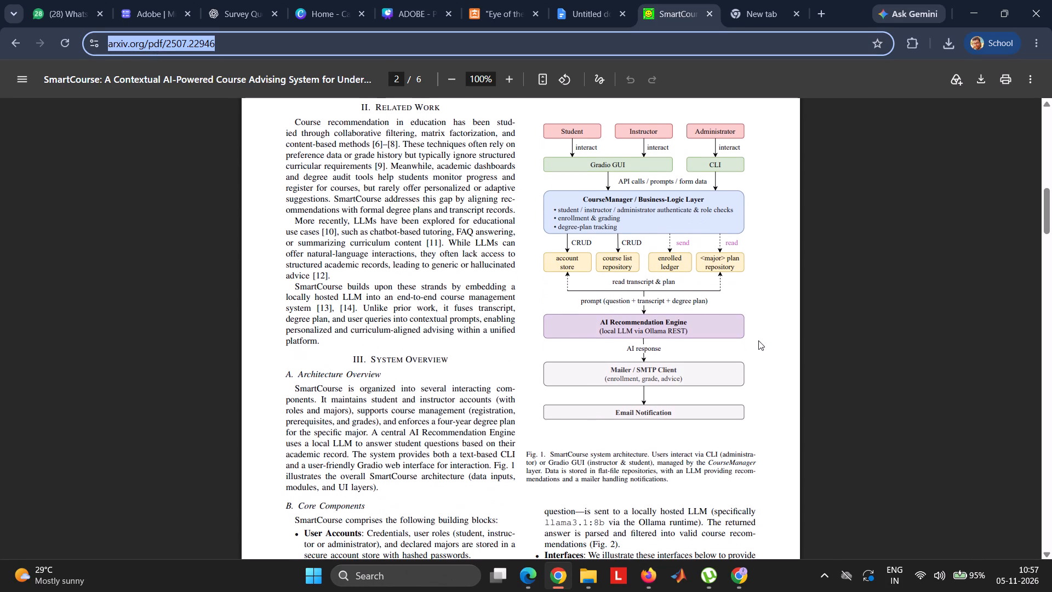
Capture a screenshot of the SmartCourse system architecture diagram with its Fig. 1 caption.
{"action": "key", "text": "shift+super+s"}
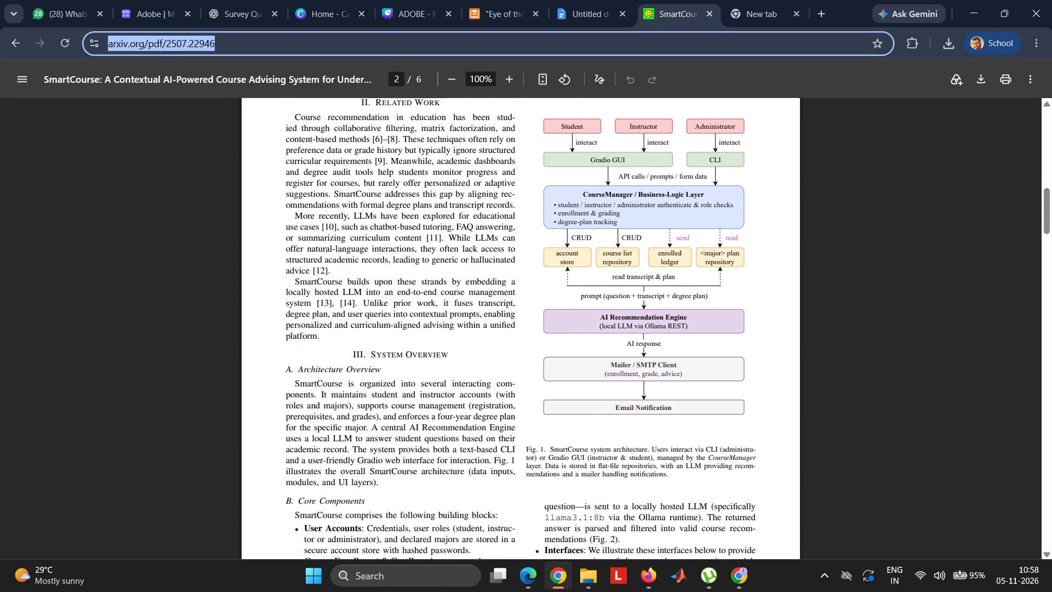
{"action": "left_click_drag", "start_coordinate": [522, 112], "coordinate": [581, 385]}
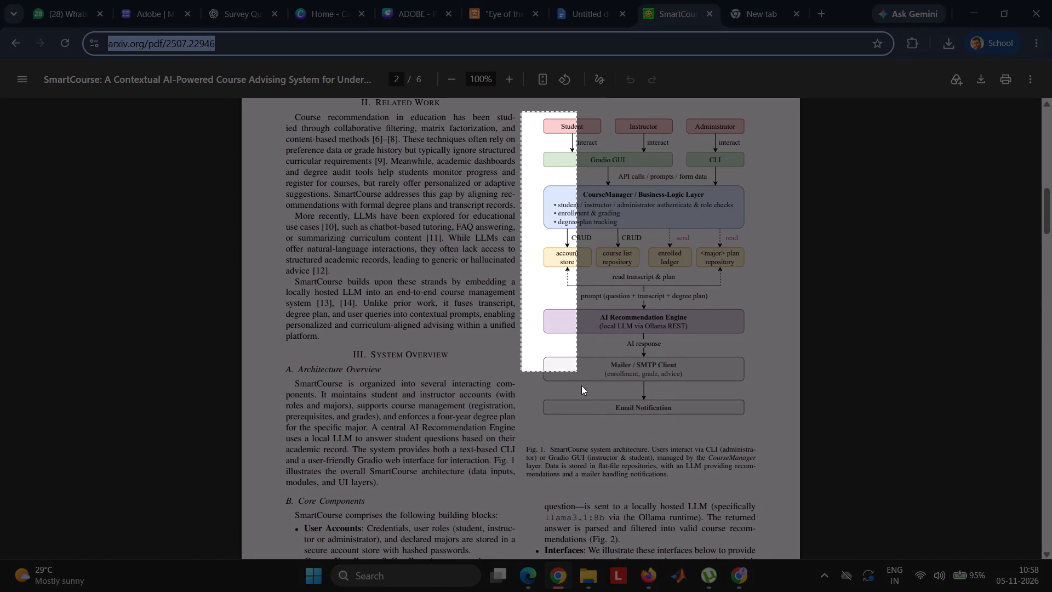
{"action": "left_click_drag", "start_coordinate": [581, 385], "coordinate": [777, 476]}
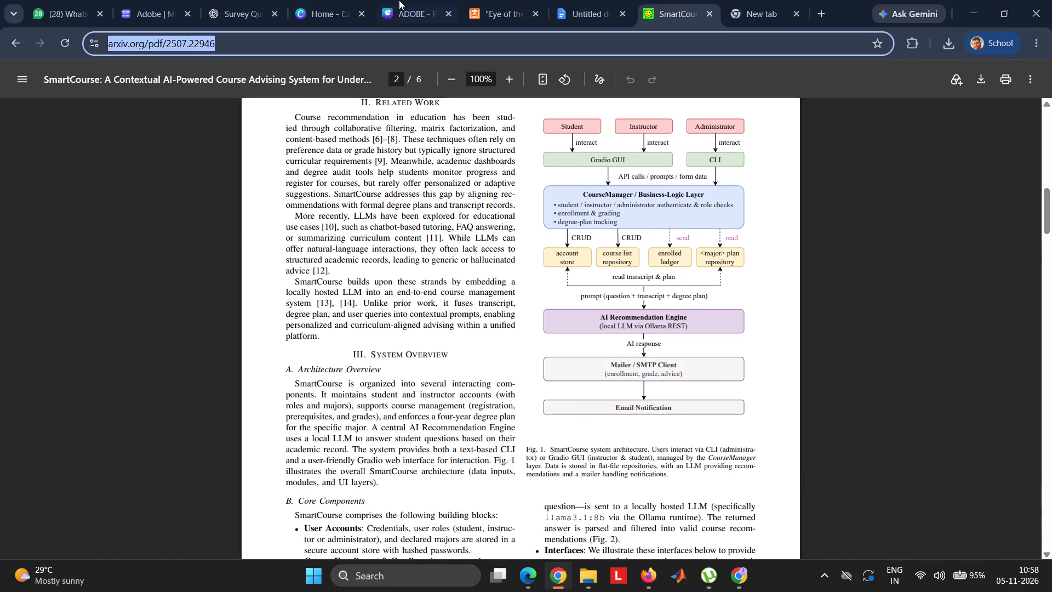
In the ADOBE Canva presentation, duplicate the systems table page 3 and delete the table from the copy, leaving a blank page 4.
{"action": "left_click_drag", "start_coordinate": [187, 0], "coordinate": [193, 0]}
{"action": "left_click", "coordinate": [193, 0]}
{"action": "left_click", "coordinate": [476, 0]}
{"action": "left_click", "coordinate": [388, 0]}
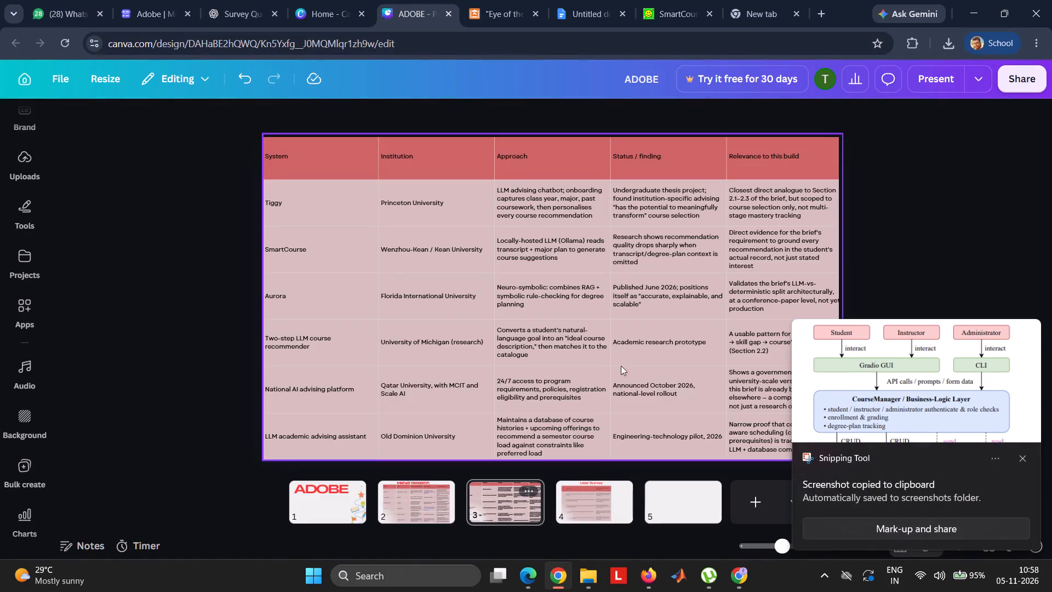
{"action": "left_click", "coordinate": [637, 503]}
{"action": "left_click", "coordinate": [622, 503]}
{"action": "left_click", "coordinate": [665, 502]}
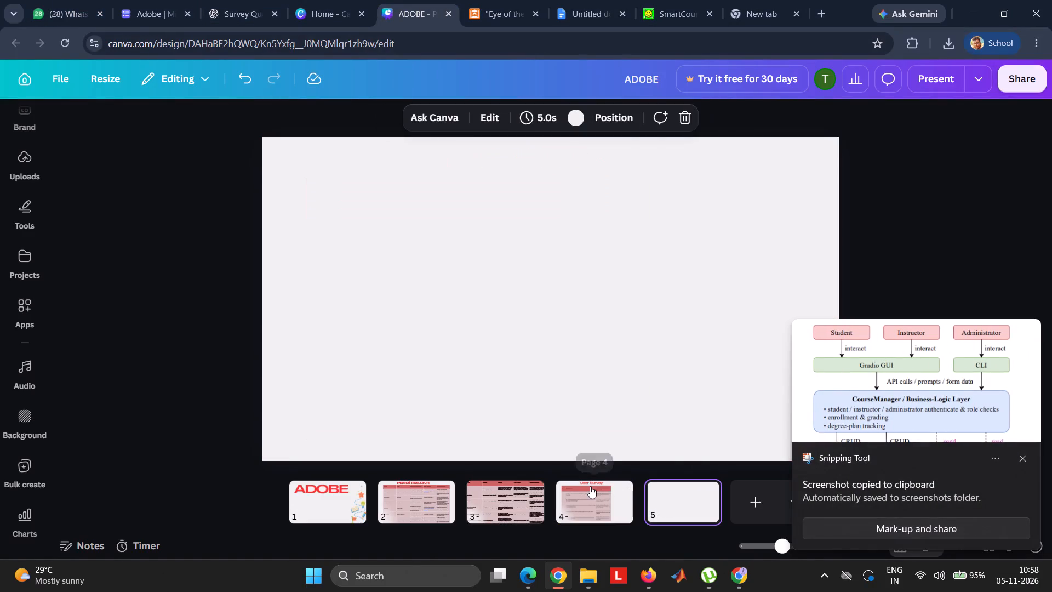
{"action": "left_click", "coordinate": [590, 486]}
{"action": "left_click", "coordinate": [533, 488]}
{"action": "left_click", "coordinate": [533, 488]}
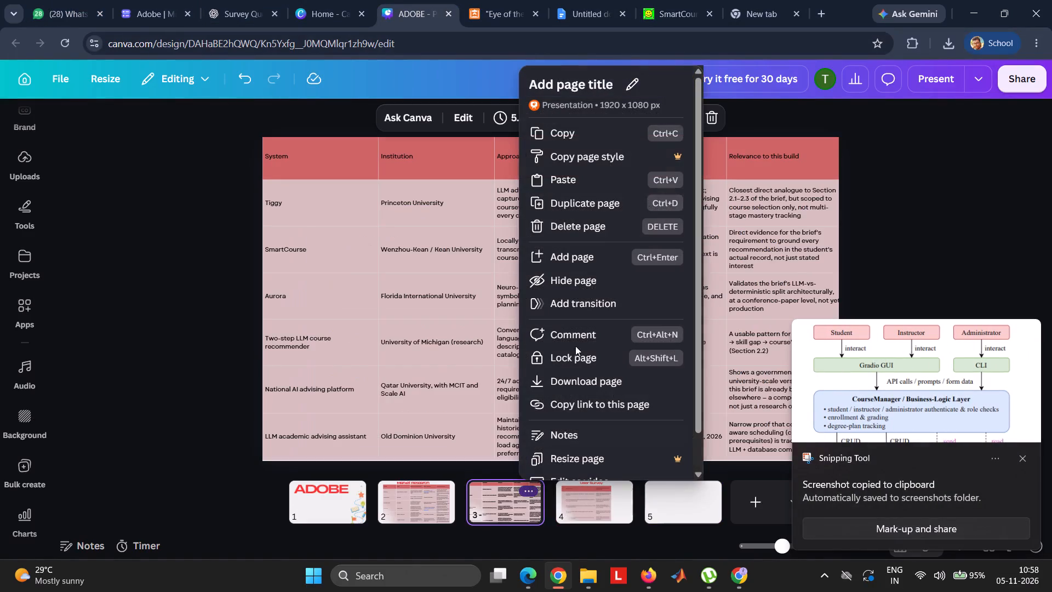
{"action": "left_click", "coordinate": [585, 205]}
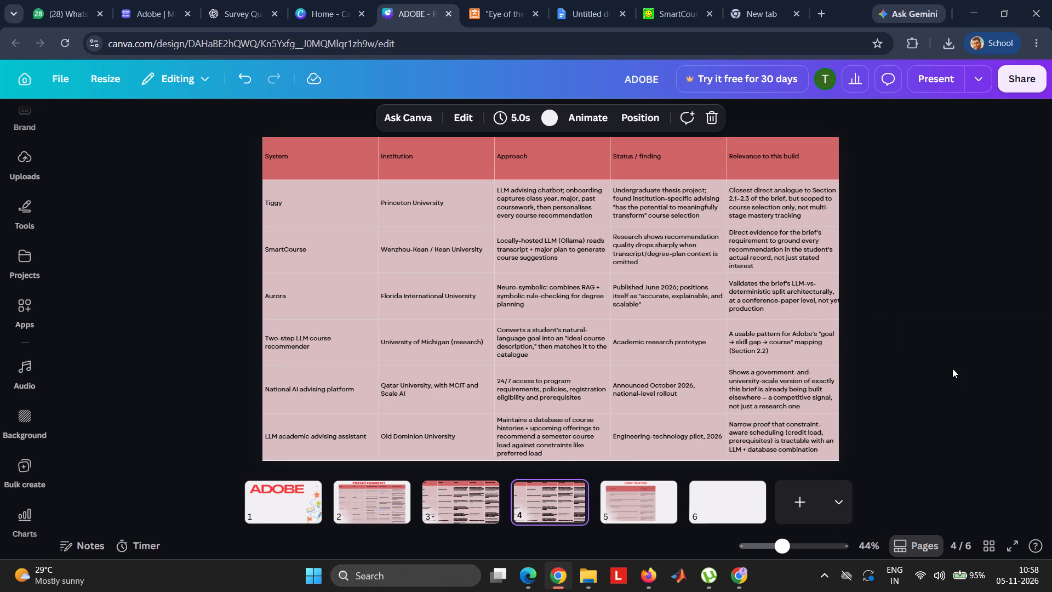
{"action": "left_click", "coordinate": [952, 368]}
{"action": "left_click_drag", "start_coordinate": [924, 453], "coordinate": [180, 106]}
{"action": "key", "text": "Delete"}
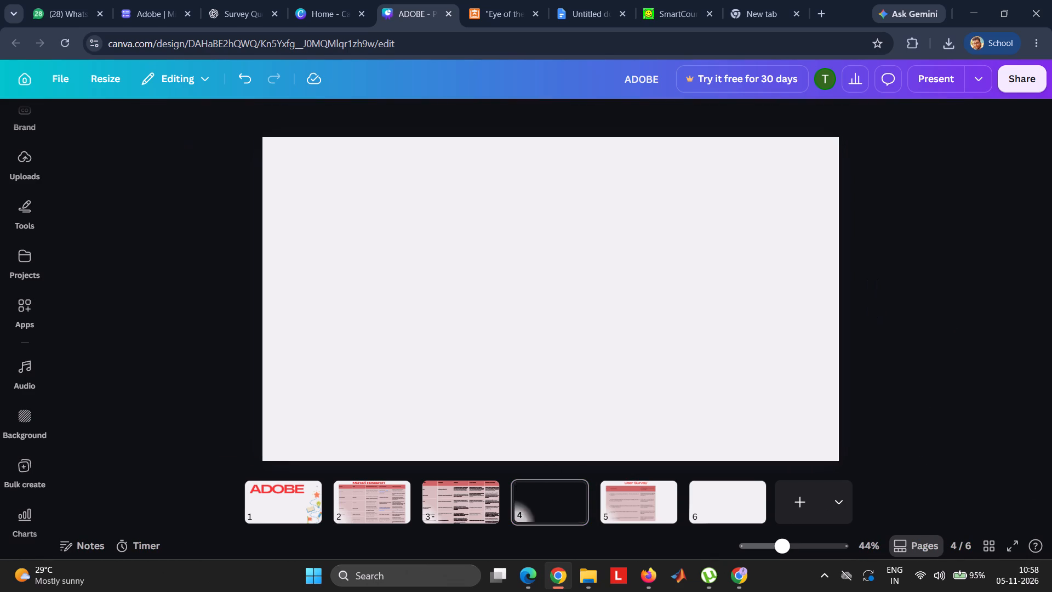
Paste the captured architecture diagram onto page 4, enlarge it to nearly the page height and place it on the page's left side.
{"action": "key", "text": "ctrl+v"}
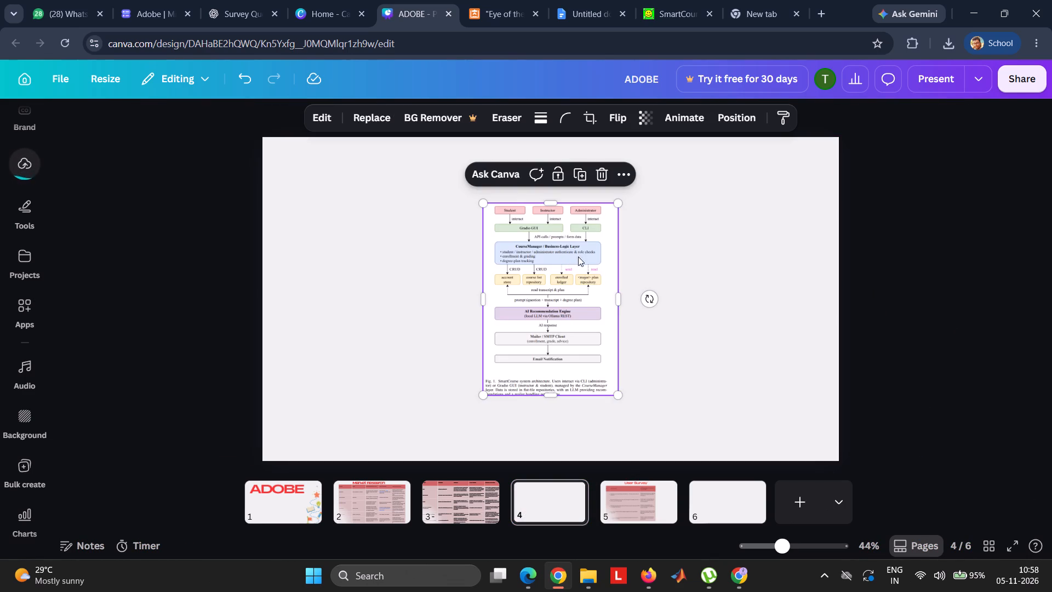
{"action": "left_click_drag", "start_coordinate": [591, 283], "coordinate": [422, 246]}
{"action": "left_click_drag", "start_coordinate": [451, 361], "coordinate": [454, 360]}
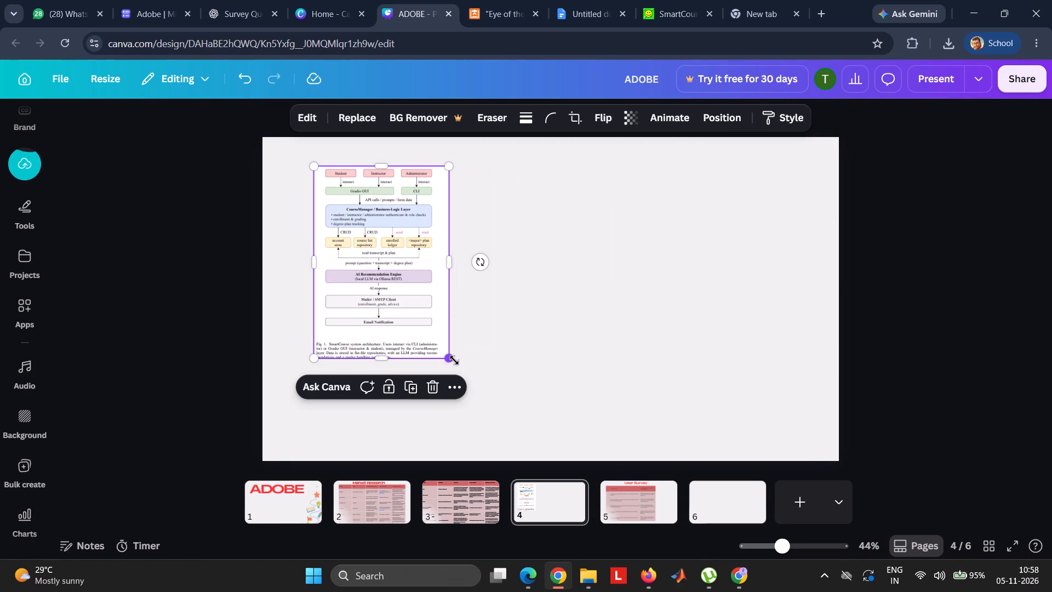
{"action": "left_click_drag", "start_coordinate": [454, 360], "coordinate": [561, 424]}
{"action": "left_click_drag", "start_coordinate": [512, 352], "coordinate": [515, 335]}
{"action": "left_click_drag", "start_coordinate": [473, 334], "coordinate": [448, 323]}
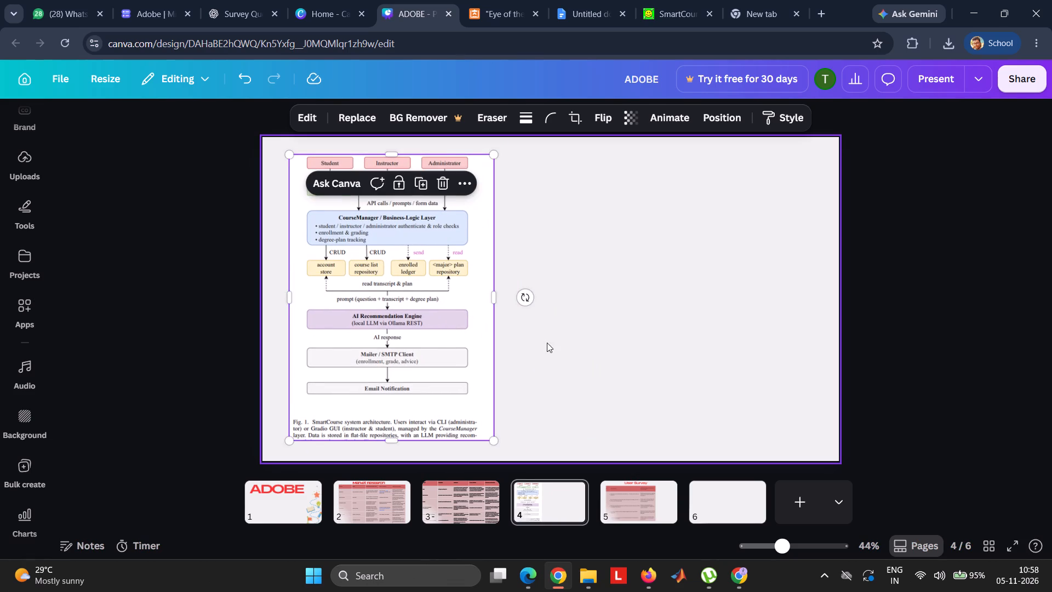
{"action": "left_click", "coordinate": [547, 343]}
Copy the Market Research heading from page 2 onto page 4 and change its text to "An example from previous table".
{"action": "left_click", "coordinate": [473, 476]}
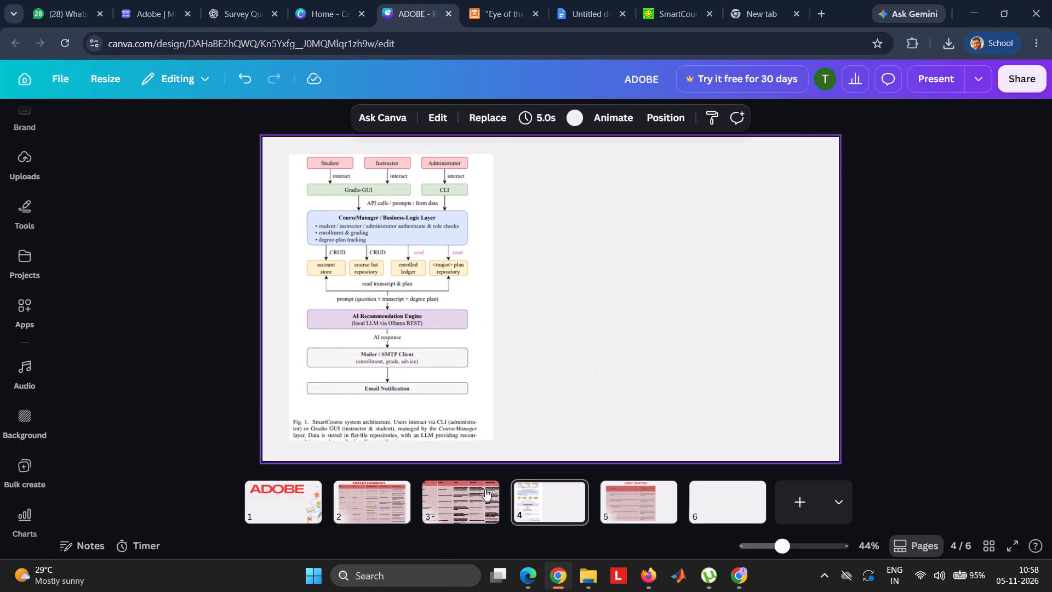
{"action": "left_click", "coordinate": [476, 507]}
{"action": "left_click", "coordinate": [544, 516]}
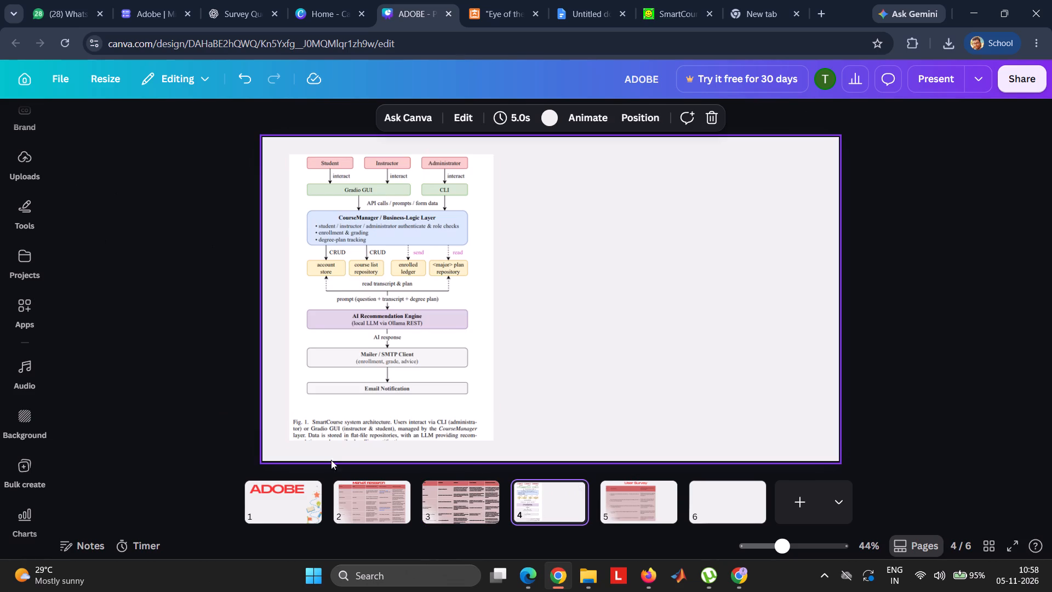
{"action": "left_click", "coordinate": [460, 519]}
{"action": "left_click", "coordinate": [374, 510]}
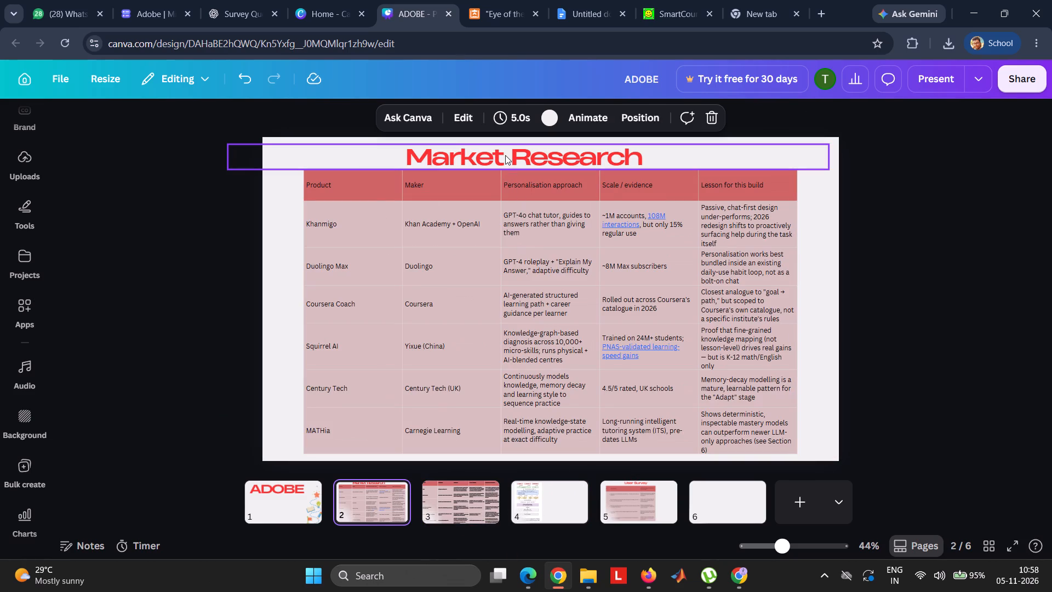
{"action": "left_click", "coordinate": [506, 155]}
{"action": "key", "text": "ctrl+c"}
{"action": "left_click", "coordinate": [552, 484]}
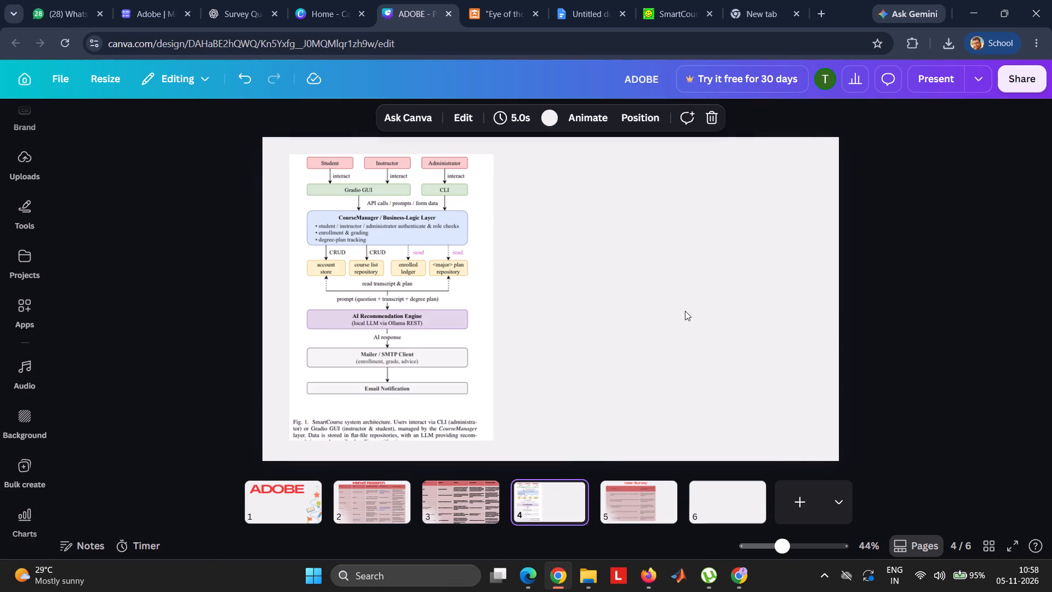
{"action": "key", "text": "ctrl+v"}
{"action": "double_click", "coordinate": [705, 155]}
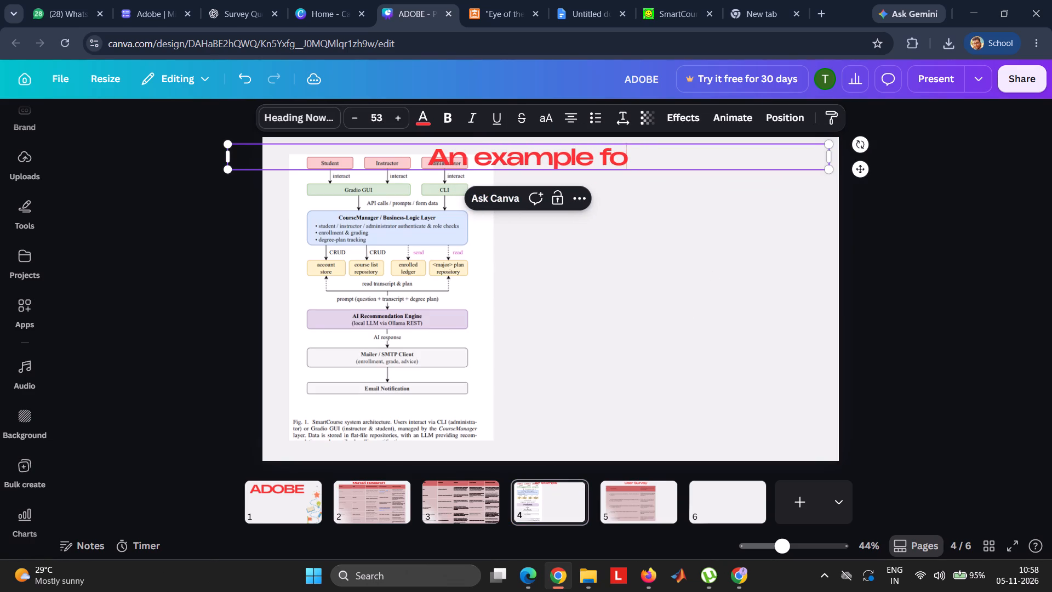
{"action": "key", "text": "BackSpace"}
{"action": "key", "text": "BackSpace"}
{"action": "type", "text": "rom previous table"}
{"action": "key", "text": "space"}
{"action": "left_click", "coordinate": [991, 246]}
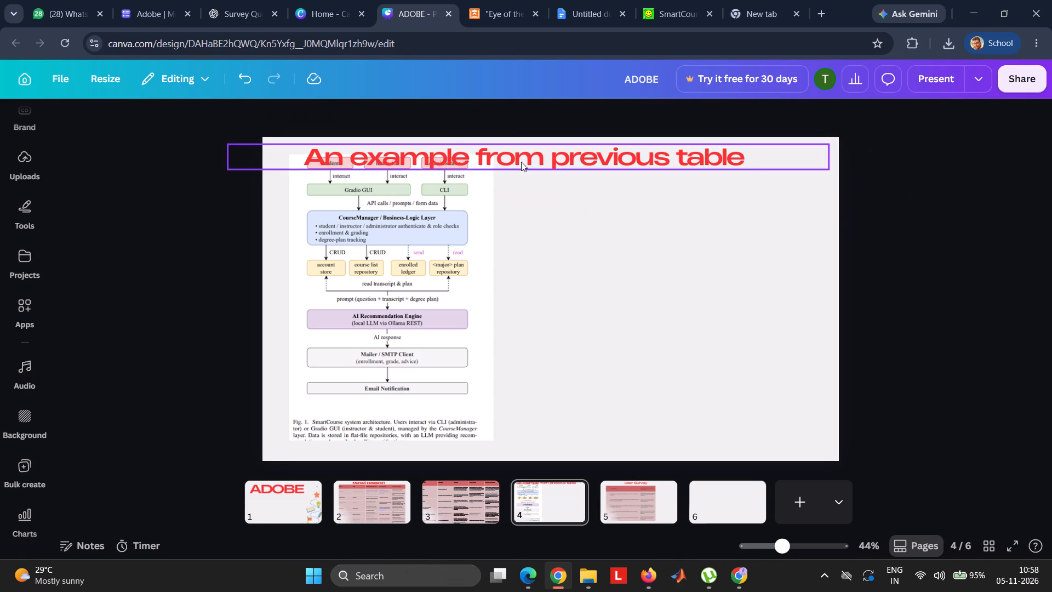
Narrow the page 4 heading so it wraps, and move it to the upper area beside the diagram.
{"action": "left_click_drag", "start_coordinate": [521, 162], "coordinate": [692, 208]}
{"action": "left_click_drag", "start_coordinate": [1009, 197], "coordinate": [812, 242]}
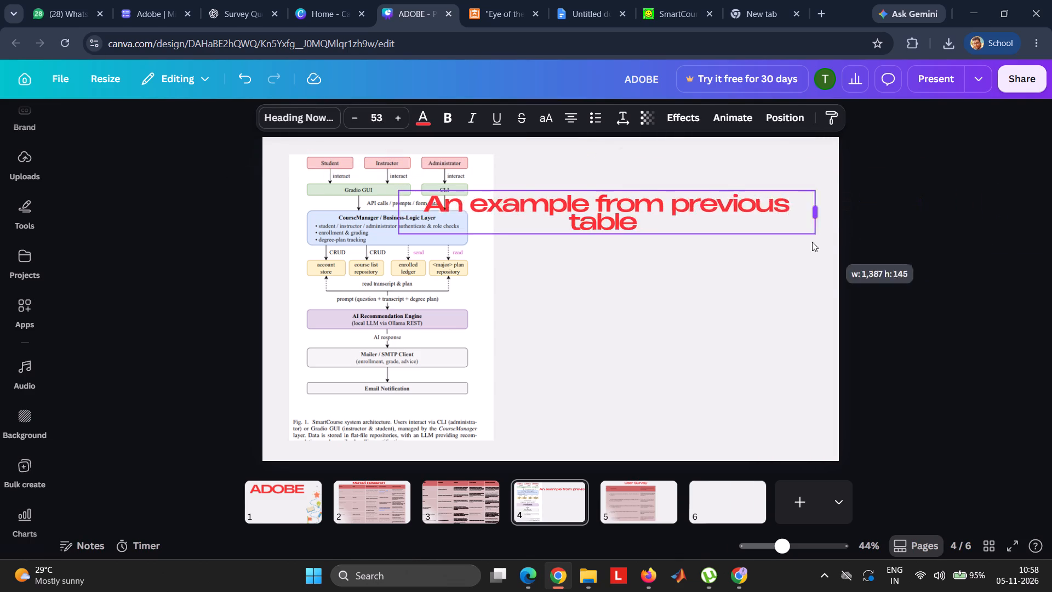
{"action": "left_click_drag", "start_coordinate": [812, 242], "coordinate": [716, 256]}
{"action": "left_click", "coordinate": [935, 296]}
{"action": "left_click_drag", "start_coordinate": [545, 216], "coordinate": [655, 181]}
Return to the SmartCourse paper and skim its first pages, from the Core Components section back to the title and abstract.
{"action": "left_click", "coordinate": [643, 0]}
{"action": "scroll", "coordinate": [538, 291], "scroll_direction": "down", "scroll_amount": 2}
{"action": "left_click", "coordinate": [488, 269]}
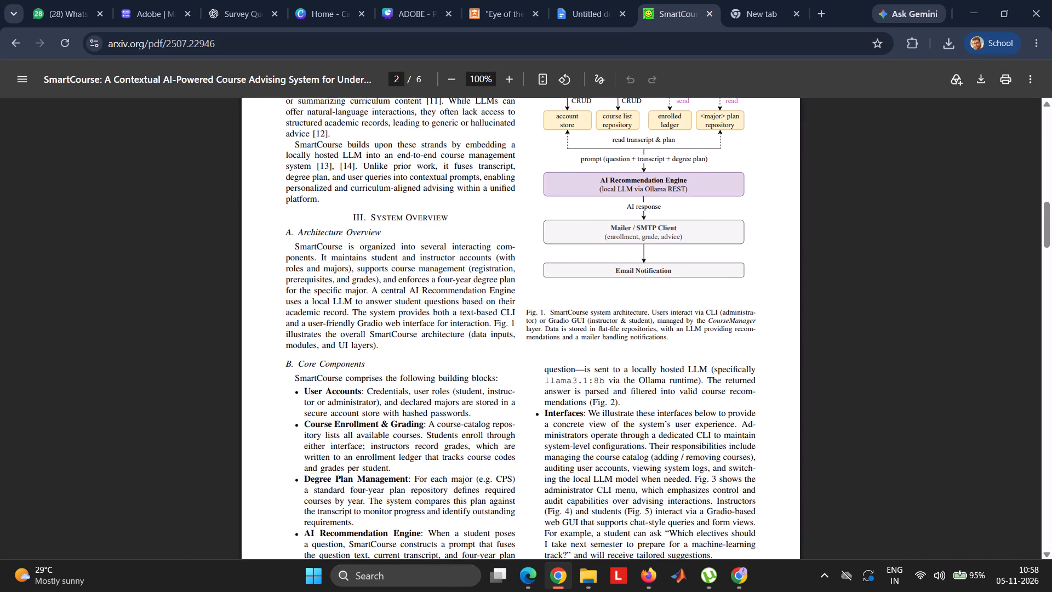
{"action": "scroll", "coordinate": [327, 289], "scroll_direction": "down", "scroll_amount": 1}
{"action": "scroll", "coordinate": [472, 321], "scroll_direction": "up", "scroll_amount": 8}
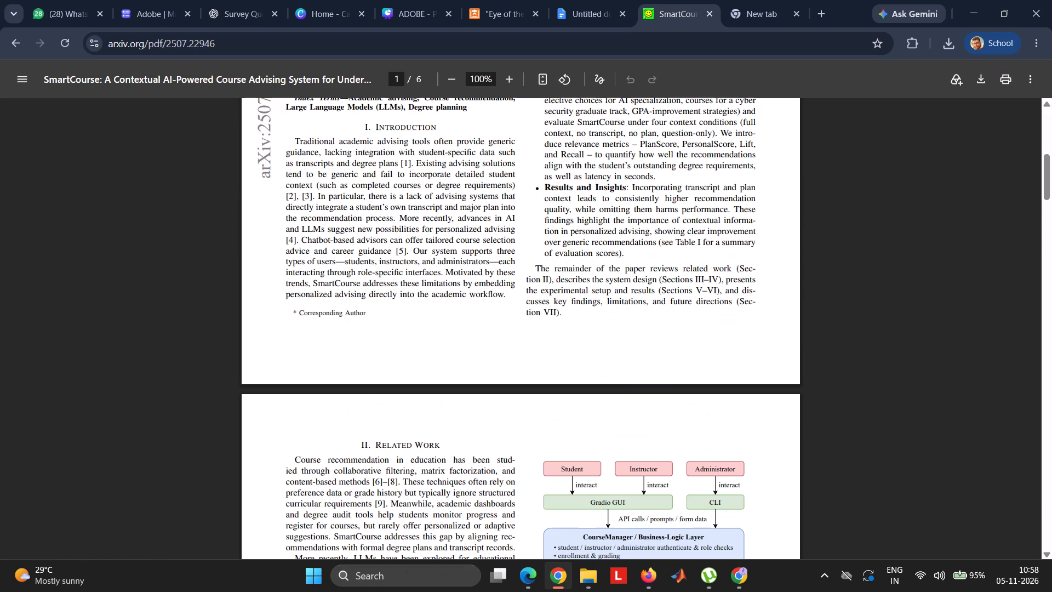
{"action": "scroll", "coordinate": [473, 328], "scroll_direction": "up", "scroll_amount": 4}
{"action": "scroll", "coordinate": [559, 293], "scroll_direction": "down", "scroll_amount": 2}
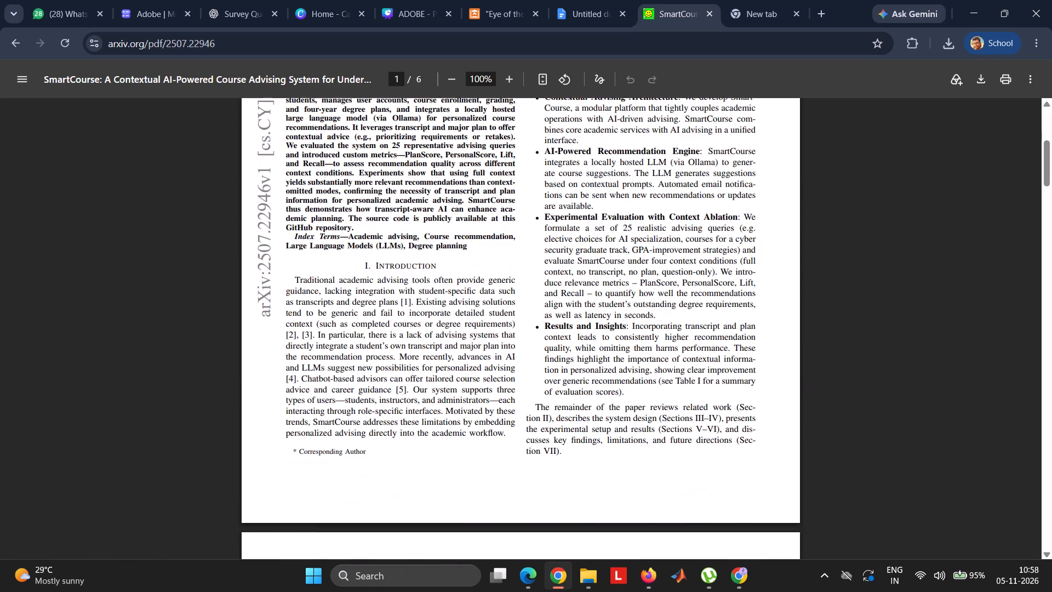
{"action": "scroll", "coordinate": [551, 305], "scroll_direction": "up", "scroll_amount": 4}
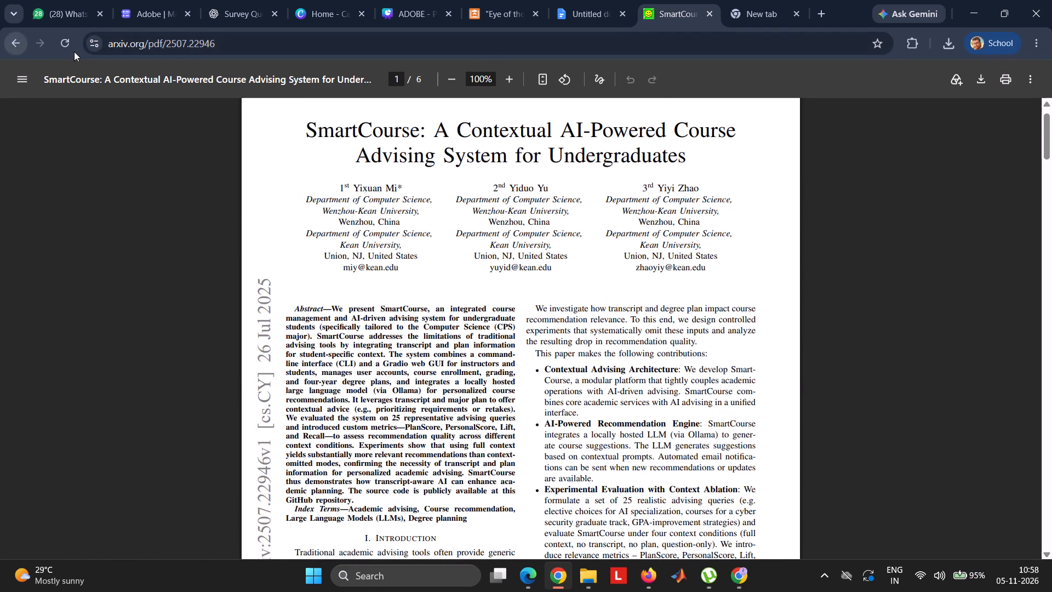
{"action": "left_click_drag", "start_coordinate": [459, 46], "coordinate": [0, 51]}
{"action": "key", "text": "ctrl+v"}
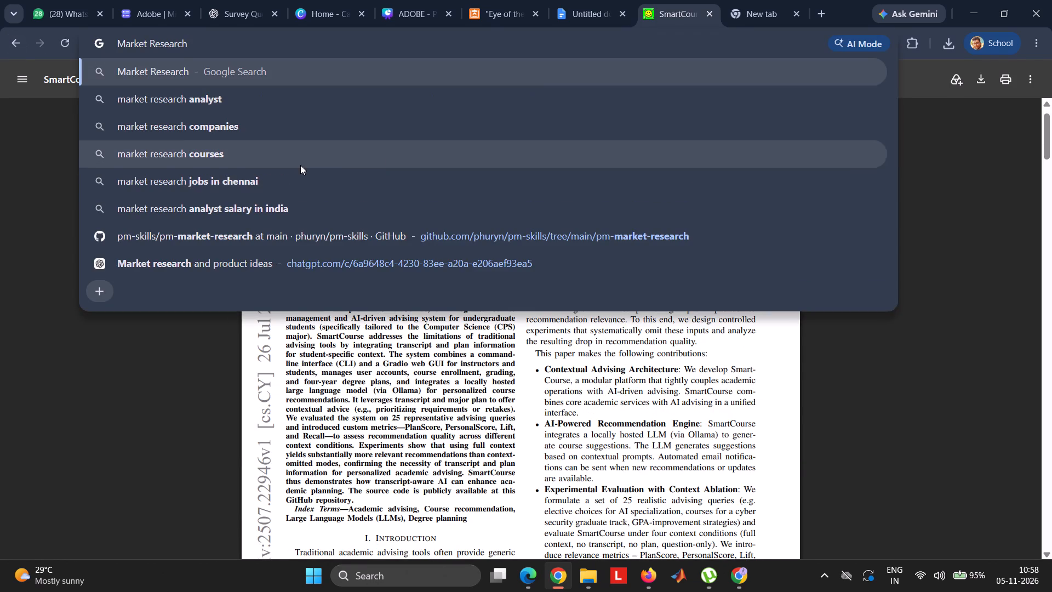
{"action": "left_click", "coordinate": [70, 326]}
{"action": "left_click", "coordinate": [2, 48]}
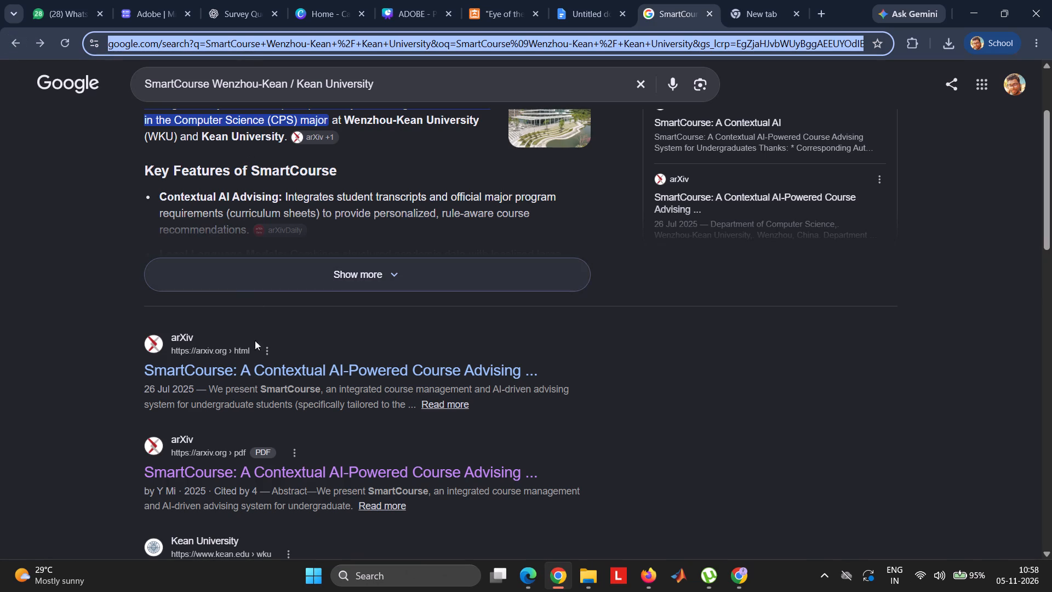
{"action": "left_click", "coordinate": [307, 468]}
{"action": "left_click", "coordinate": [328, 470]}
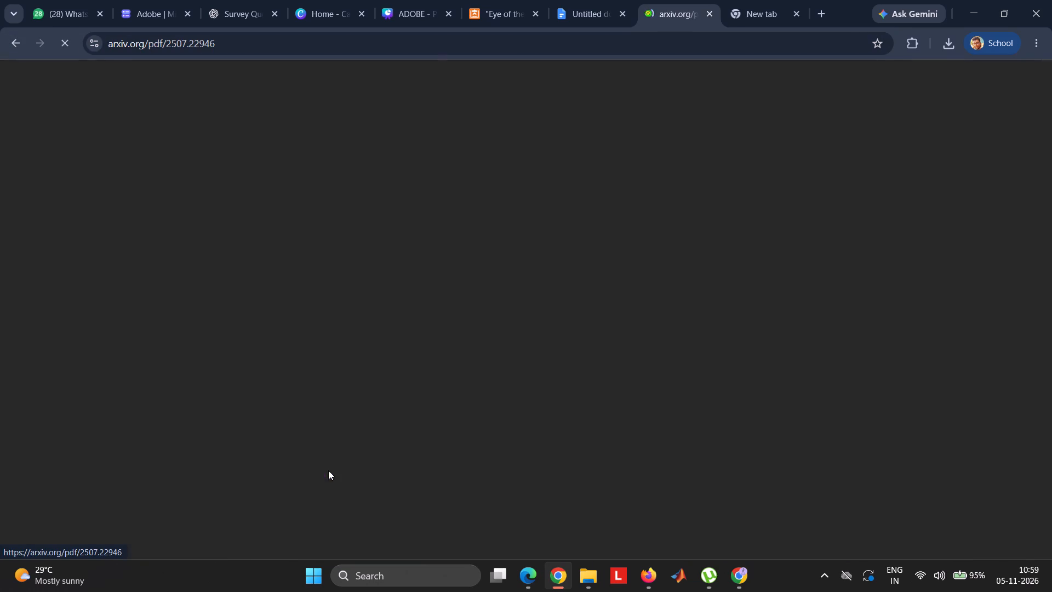
{"action": "left_click_drag", "start_coordinate": [239, 44], "coordinate": [30, 31]}
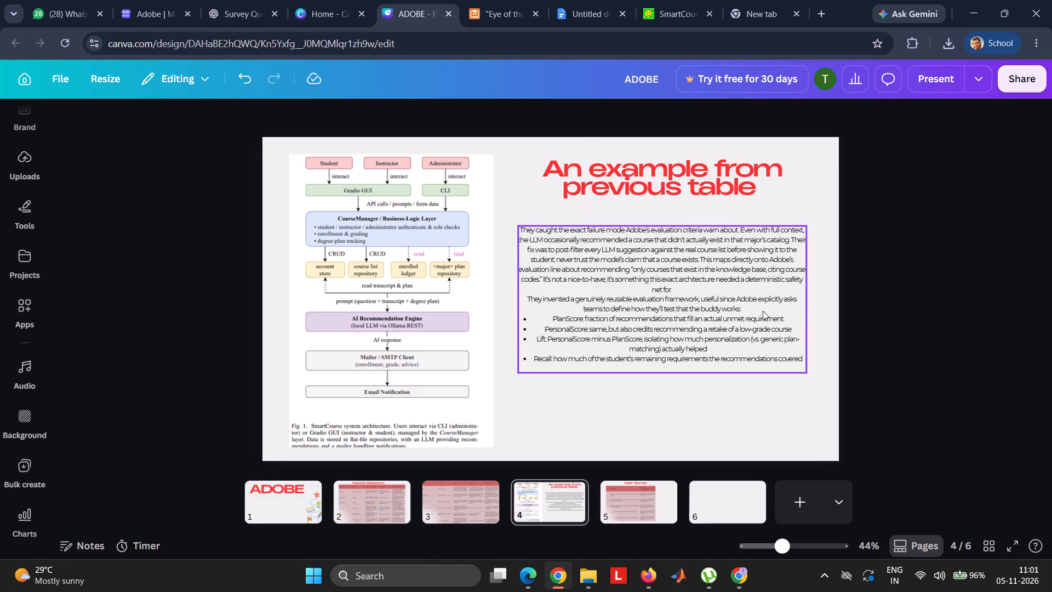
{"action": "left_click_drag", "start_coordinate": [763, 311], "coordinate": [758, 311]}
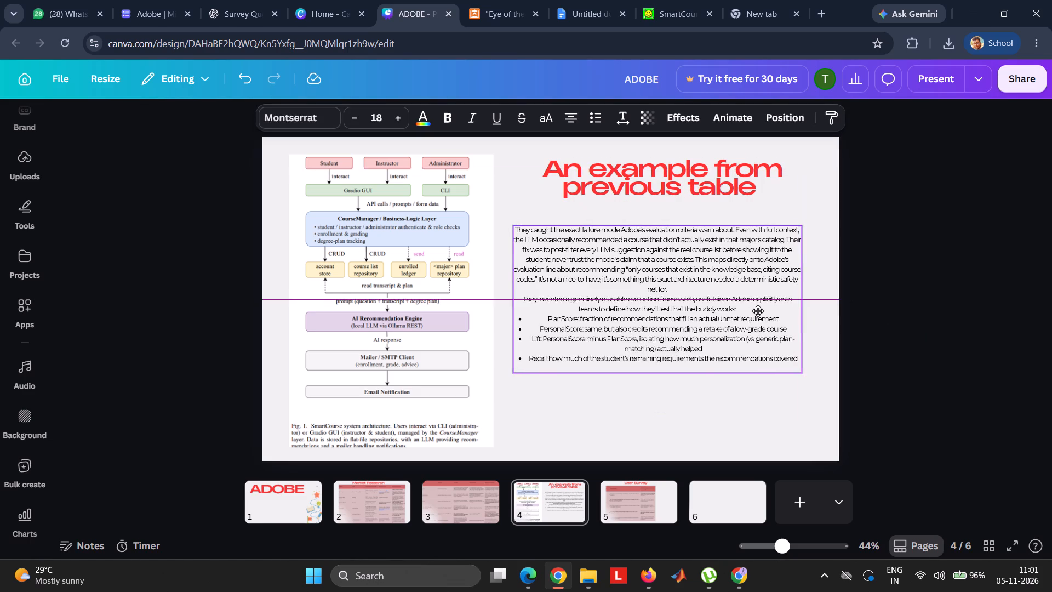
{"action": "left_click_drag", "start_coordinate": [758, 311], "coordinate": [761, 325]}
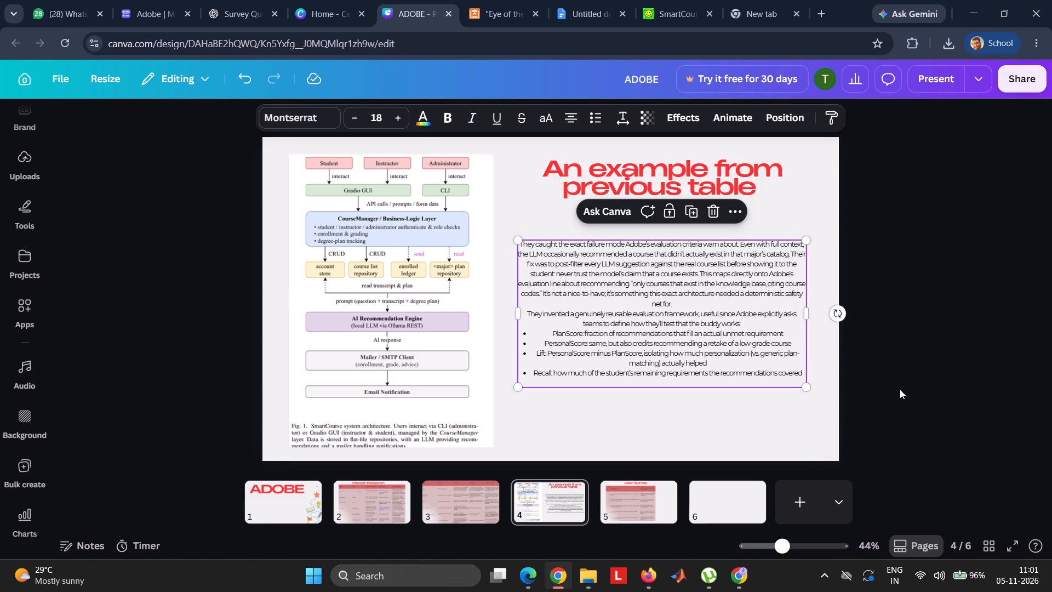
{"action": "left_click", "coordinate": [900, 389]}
Make the "PlanScore:" label in the first bullet of the key points bold.
{"action": "double_click", "coordinate": [596, 334]}
{"action": "left_click_drag", "start_coordinate": [584, 337], "coordinate": [553, 335]}
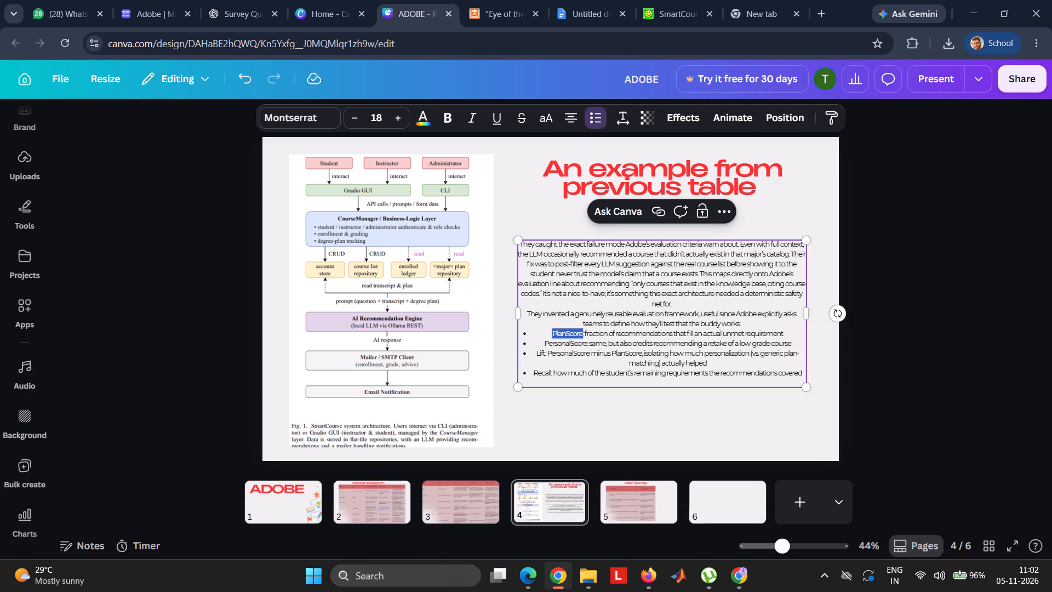
{"action": "left_click", "coordinate": [444, 110]}
{"action": "left_click", "coordinate": [536, 333]}
{"action": "left_click", "coordinate": [598, 341]}
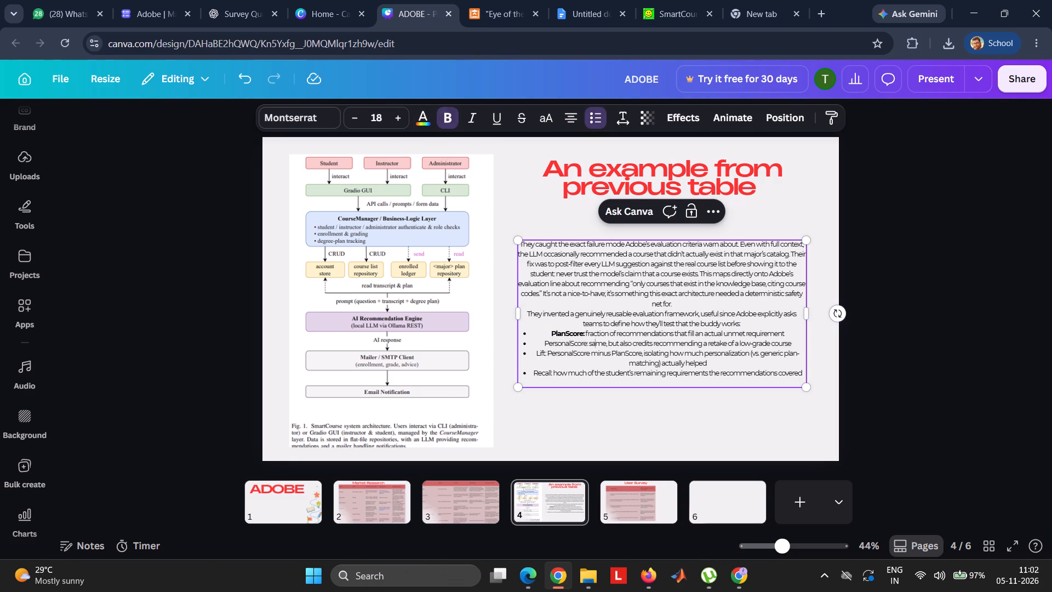
{"action": "double_click", "coordinate": [592, 343]}
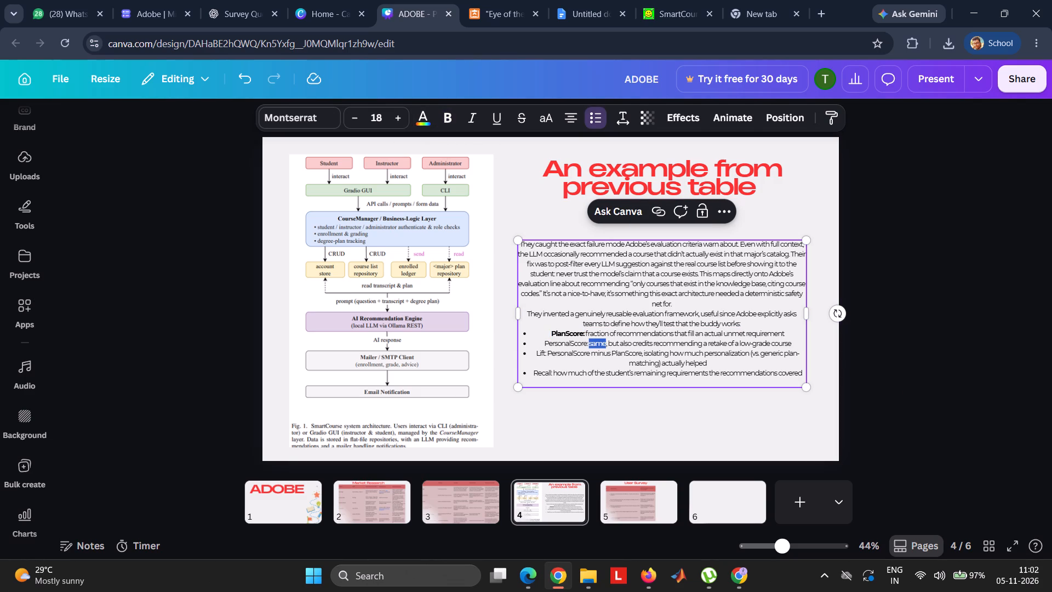
{"action": "left_click", "coordinate": [592, 344]}
{"action": "left_click", "coordinate": [893, 427]}
Slightly increase the letter spacing of the entire key-points text box.
{"action": "left_click", "coordinate": [718, 328]}
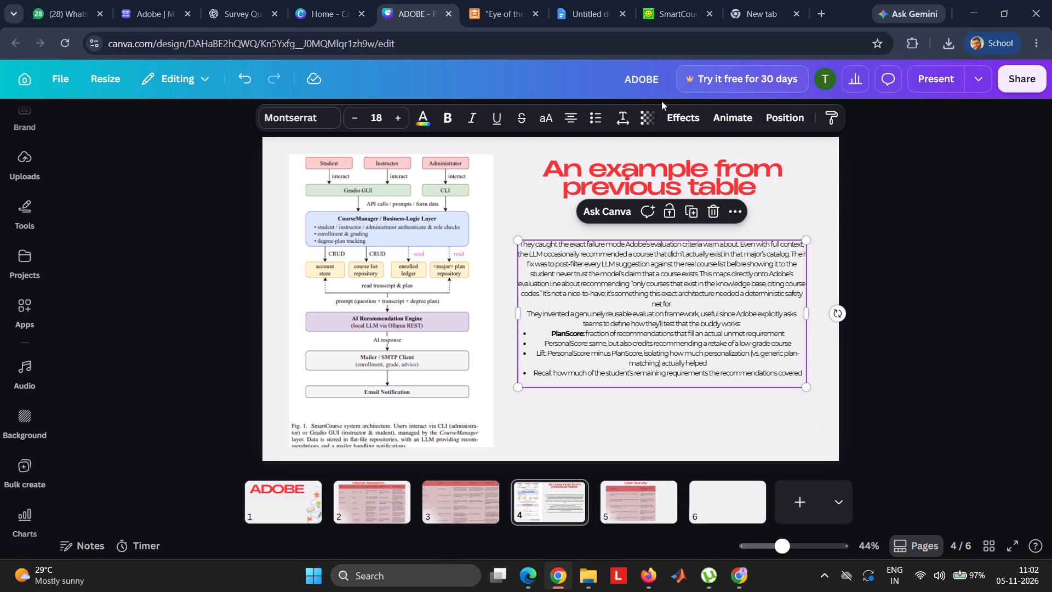
{"action": "left_click", "coordinate": [627, 112]}
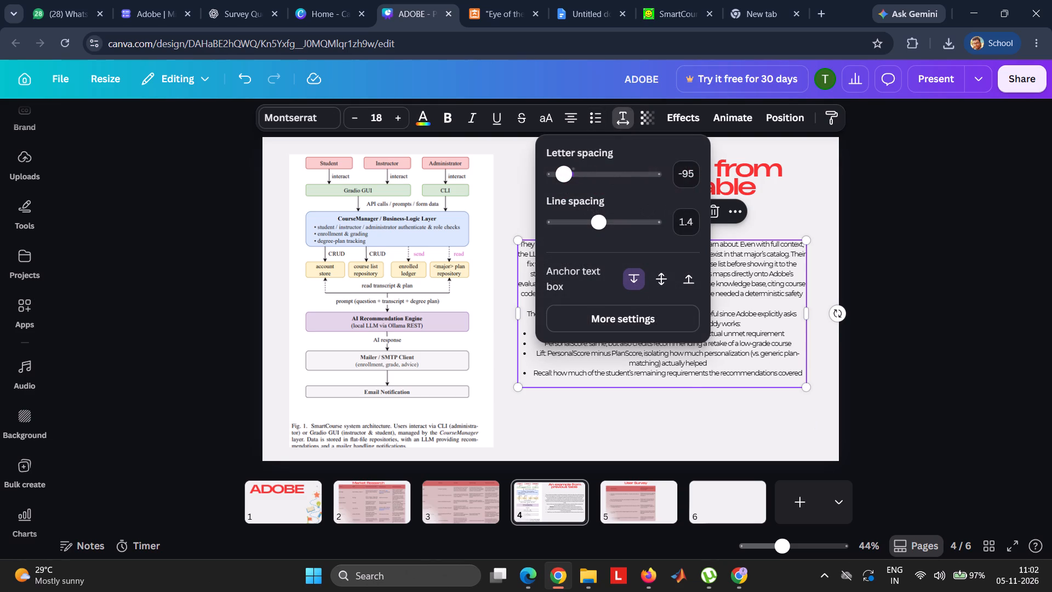
{"action": "left_click", "coordinate": [568, 172]}
{"action": "left_click", "coordinate": [850, 229]}
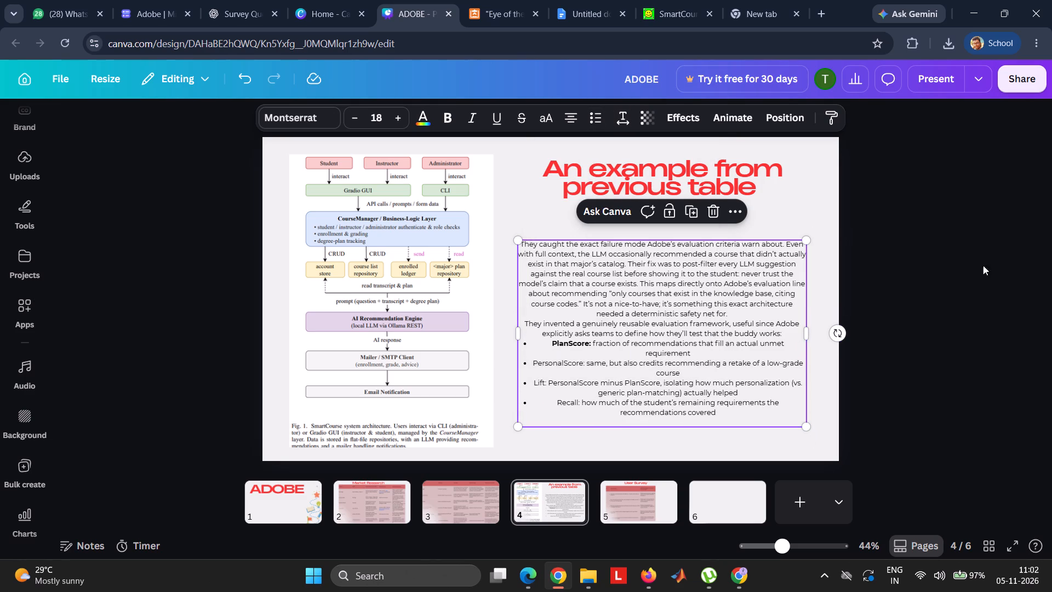
Make the "PersonalScore:" label at the start of the second bullet bold.
{"action": "left_click", "coordinate": [748, 334]}
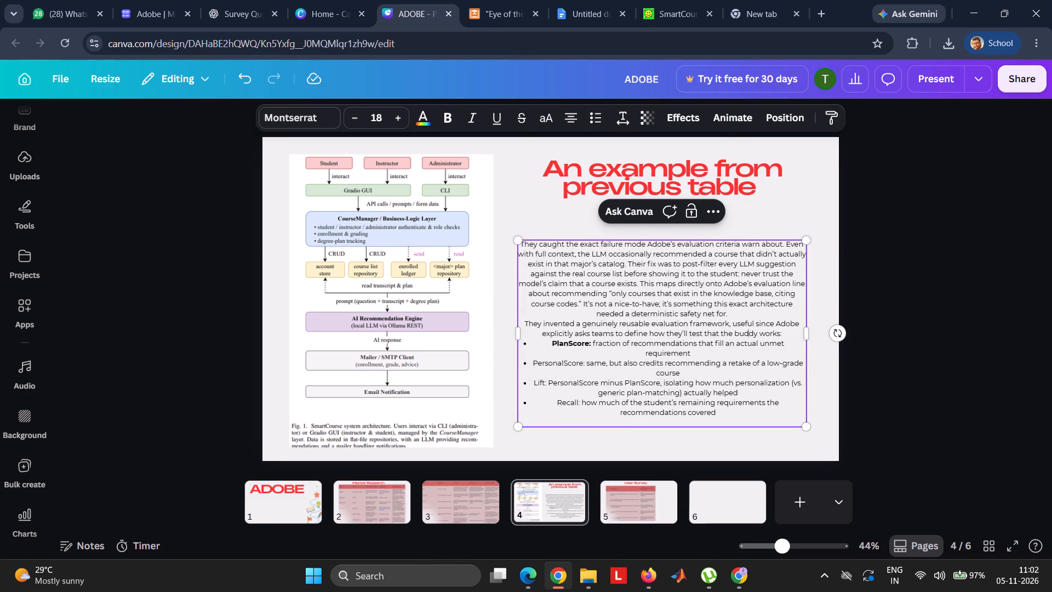
{"action": "left_click_drag", "start_coordinate": [585, 366], "coordinate": [534, 362]}
{"action": "left_click_drag", "start_coordinate": [534, 362], "coordinate": [533, 362]}
{"action": "left_click", "coordinate": [441, 119]}
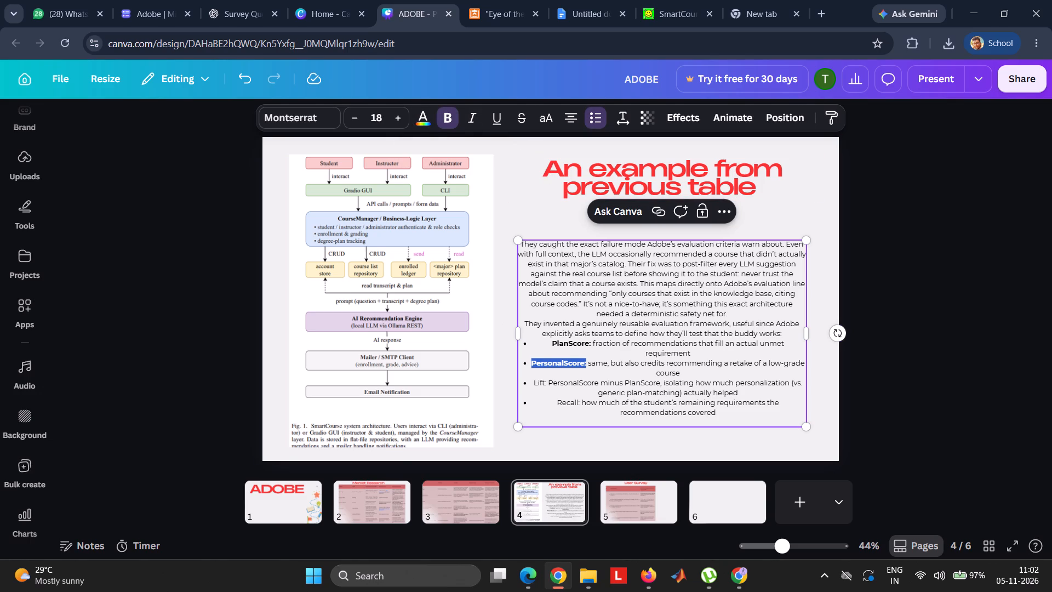
{"action": "left_click", "coordinate": [608, 390]}
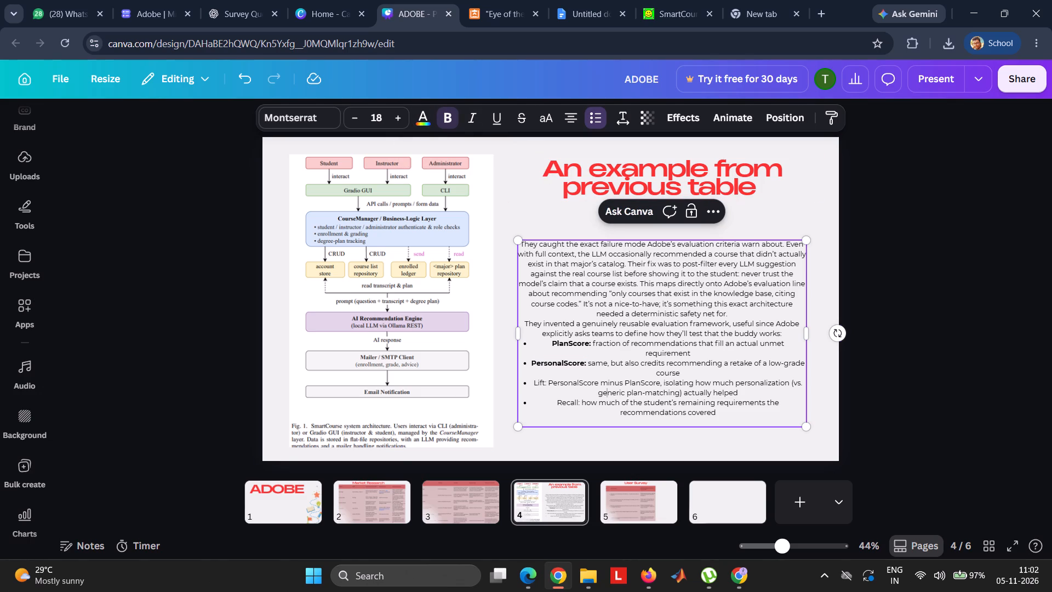
Make the "Lift:" label at the start of the third bullet bold.
{"action": "left_click", "coordinate": [545, 377]}
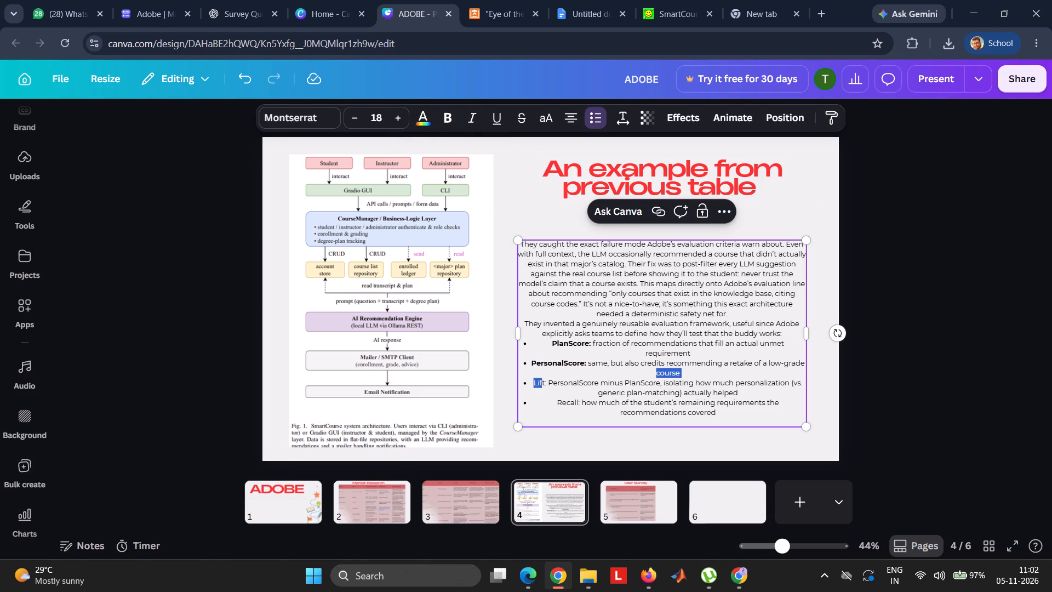
{"action": "left_click", "coordinate": [543, 384]}
{"action": "left_click_drag", "start_coordinate": [548, 384], "coordinate": [534, 383]}
{"action": "left_click", "coordinate": [446, 119]}
{"action": "left_click", "coordinate": [575, 380]}
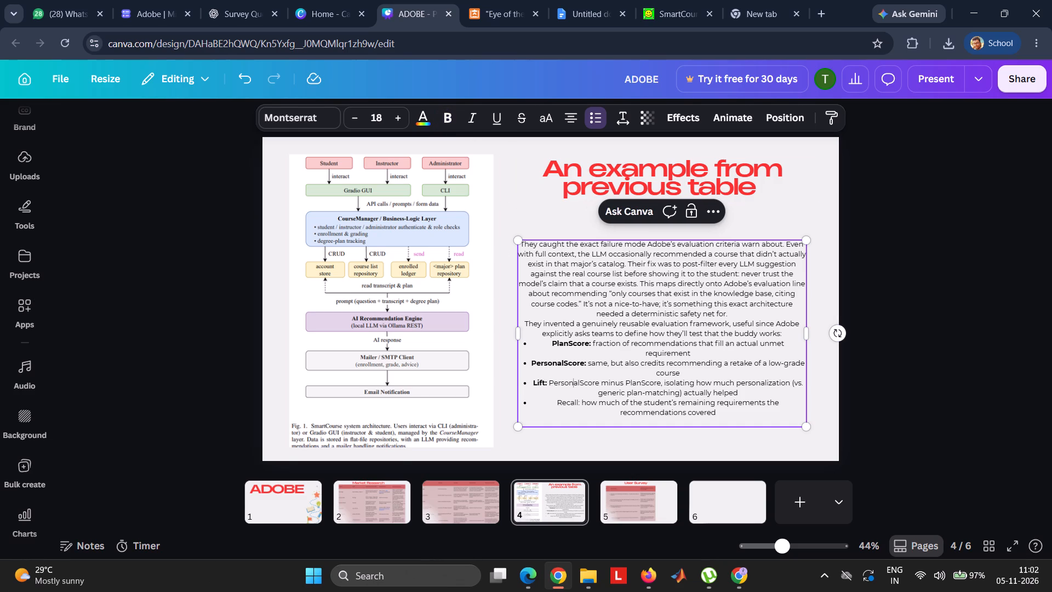
Make the "Recall:" label at the start of the last bullet bold.
{"action": "left_click_drag", "start_coordinate": [581, 396], "coordinate": [570, 403]}
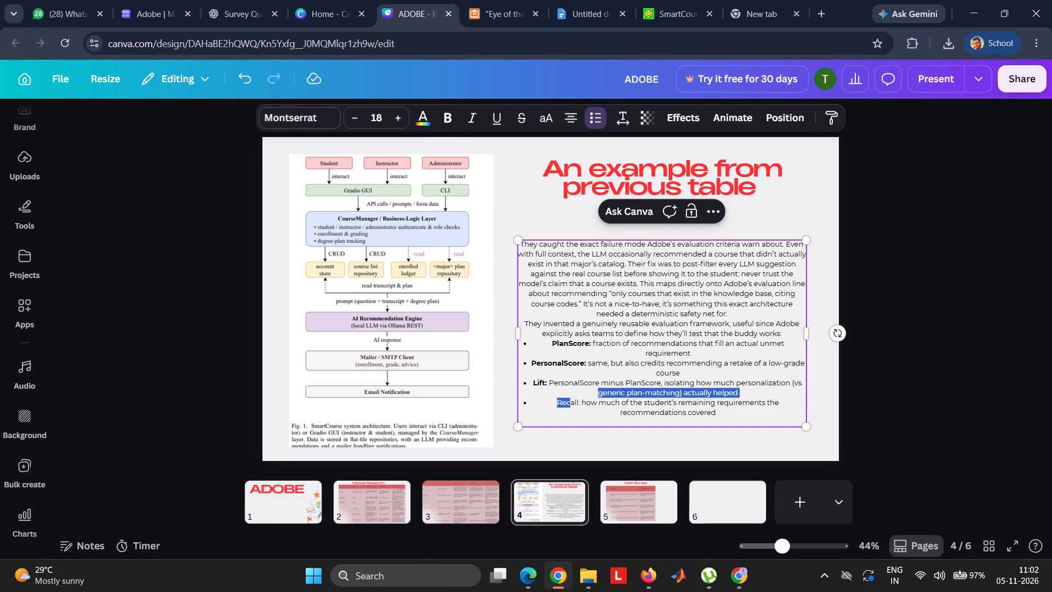
{"action": "left_click_drag", "start_coordinate": [570, 403], "coordinate": [572, 403]}
{"action": "left_click", "coordinate": [572, 403]}
{"action": "left_click_drag", "start_coordinate": [580, 402], "coordinate": [555, 400]}
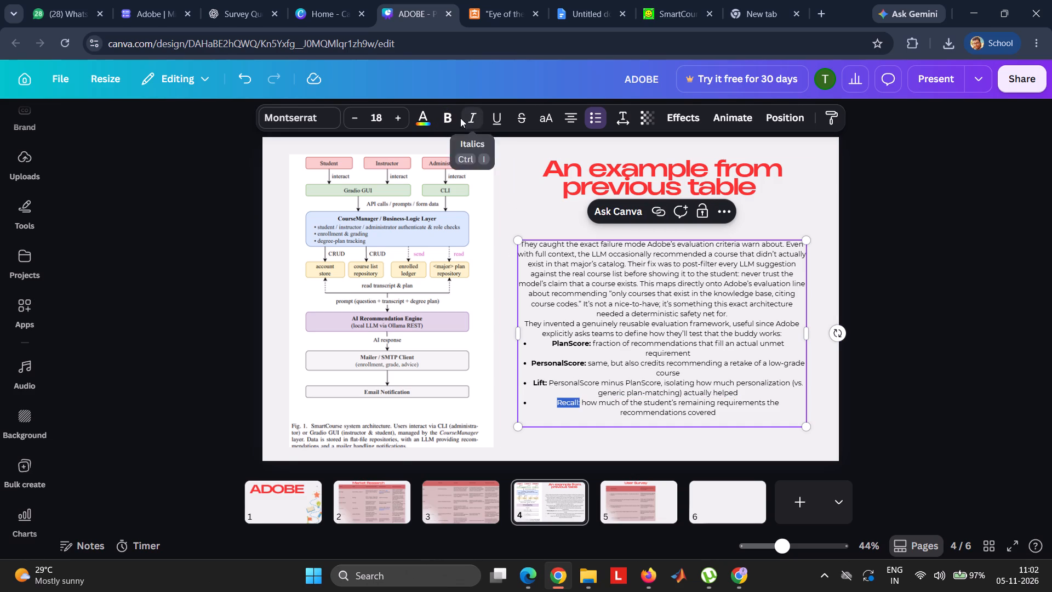
{"action": "left_click", "coordinate": [450, 120]}
Adjust the key-points text box to be slightly wider and move it up closer to the heading.
{"action": "left_click", "coordinate": [681, 366]}
{"action": "left_click_drag", "start_coordinate": [809, 342], "coordinate": [817, 338]}
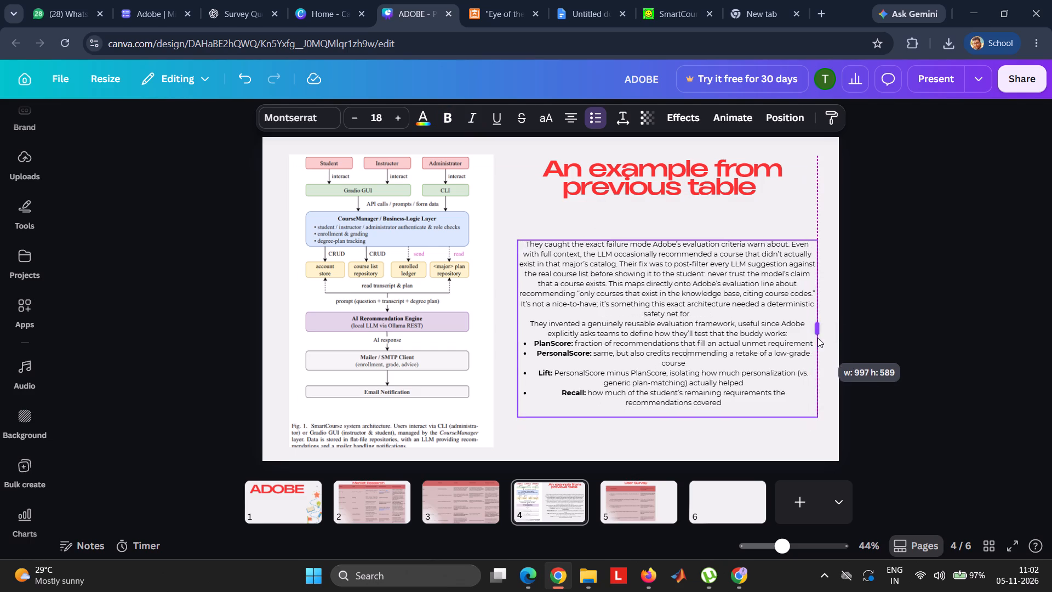
{"action": "left_click_drag", "start_coordinate": [817, 338], "coordinate": [838, 343]}
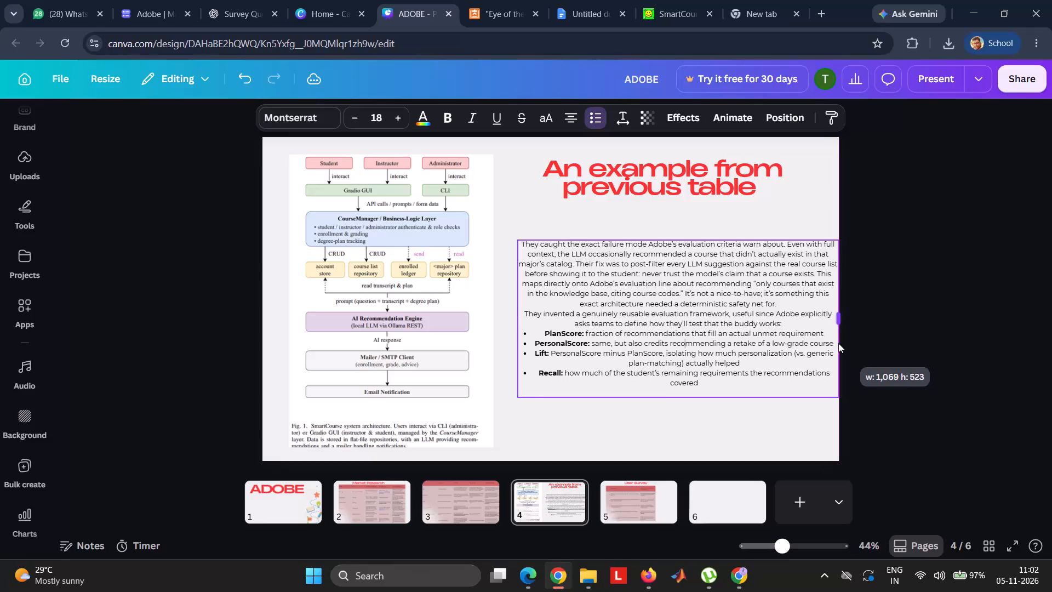
{"action": "left_click_drag", "start_coordinate": [838, 343], "coordinate": [825, 342]}
{"action": "left_click", "coordinate": [761, 458]}
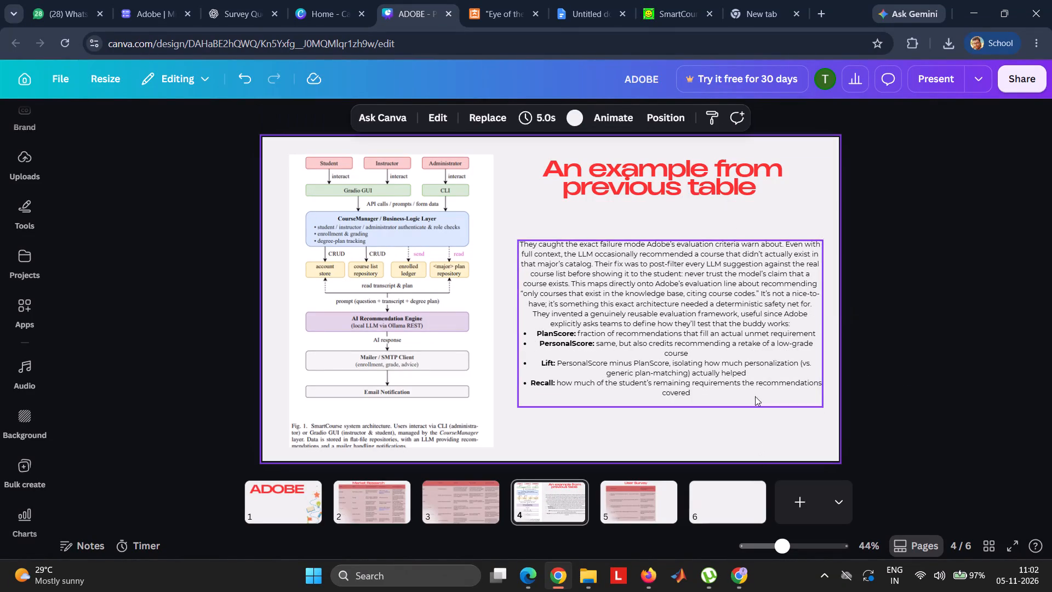
{"action": "left_click_drag", "start_coordinate": [745, 377], "coordinate": [740, 362]}
{"action": "left_click_drag", "start_coordinate": [821, 314], "coordinate": [841, 311]}
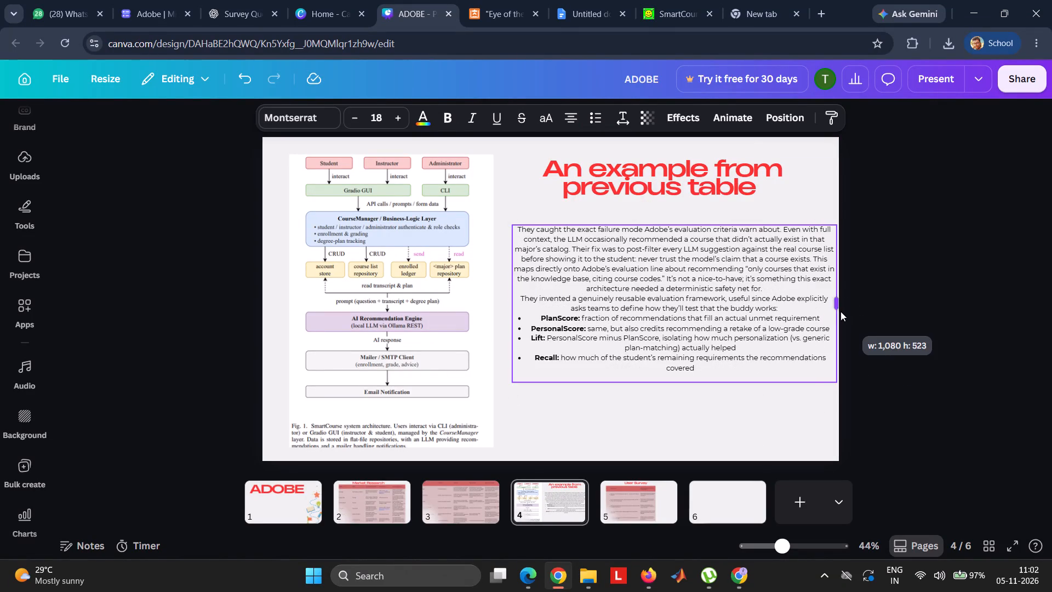
{"action": "left_click_drag", "start_coordinate": [841, 311], "coordinate": [809, 323]}
Insert a blank line before the PlanScore bullet and two blank lines before the "They invented a genuinely reusable evaluation framework" paragraph.
{"action": "left_click", "coordinate": [761, 308]}
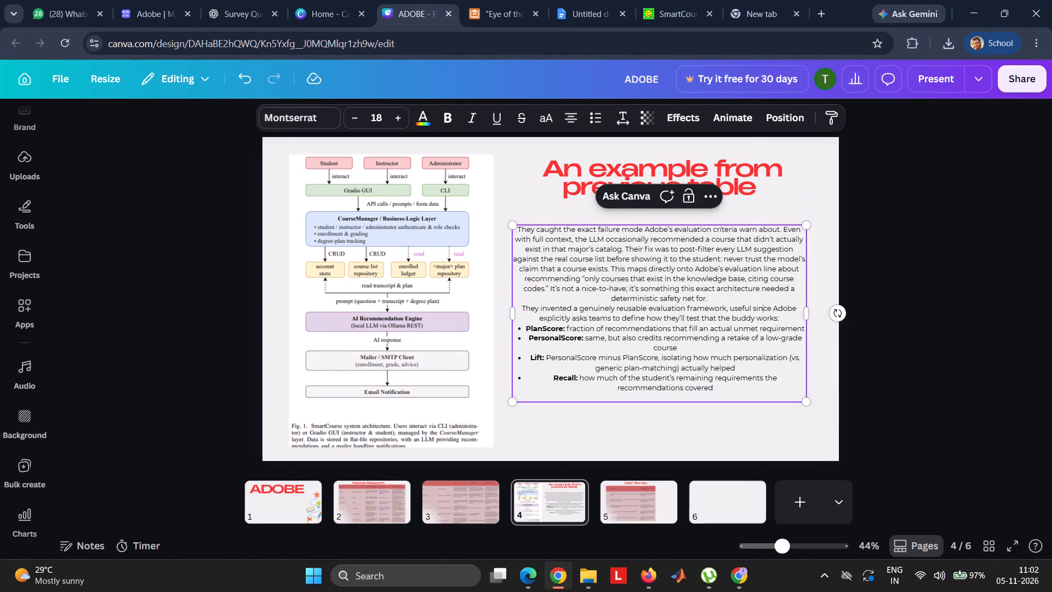
{"action": "left_click", "coordinate": [784, 318]}
{"action": "key", "text": "Return"}
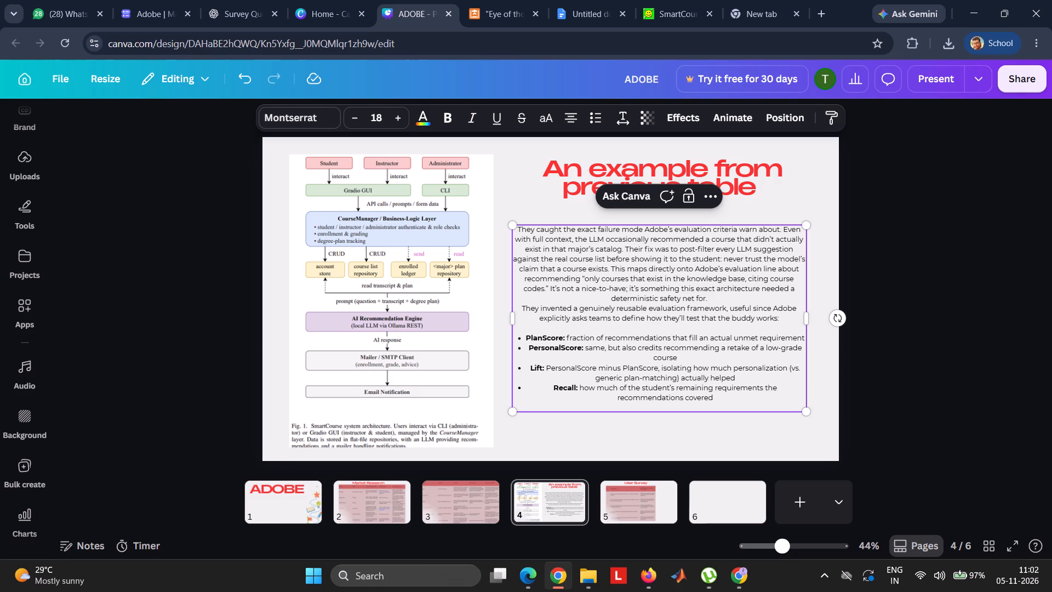
{"action": "left_click", "coordinate": [719, 300]}
{"action": "key", "text": "Return"}
{"action": "key", "text": "Return"}
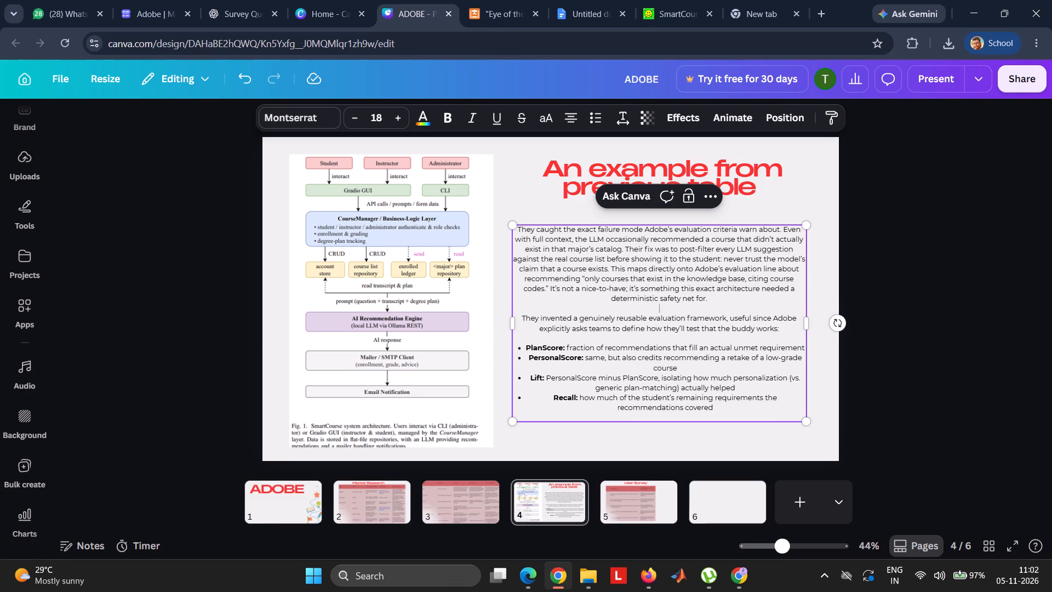
{"action": "left_click", "coordinate": [1002, 294]}
Nudge the key-points text box slightly right and up beneath the heading on page 4.
{"action": "left_click", "coordinate": [762, 322]}
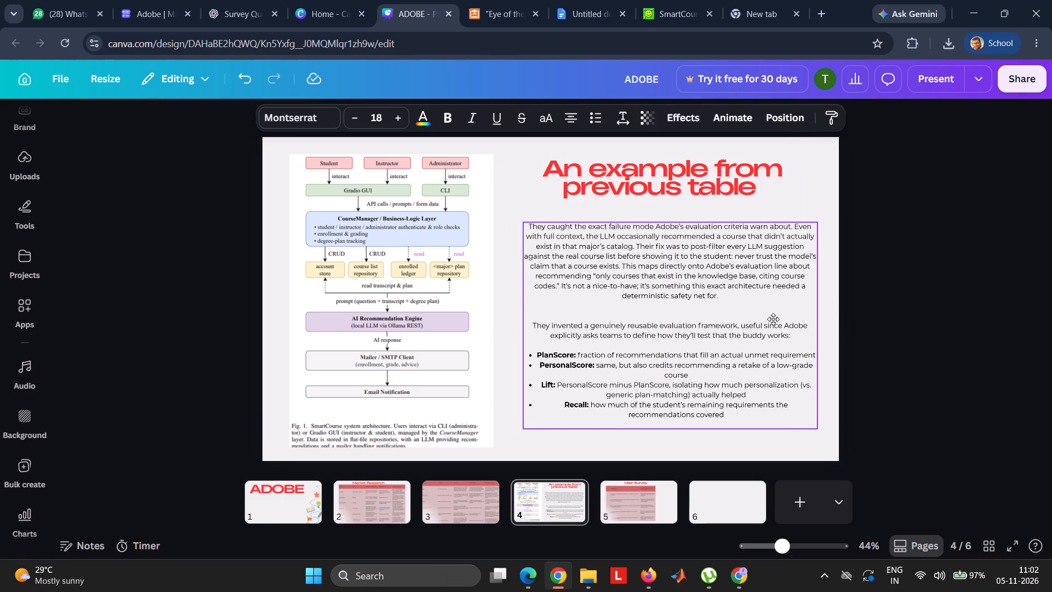
{"action": "left_click", "coordinate": [867, 335]}
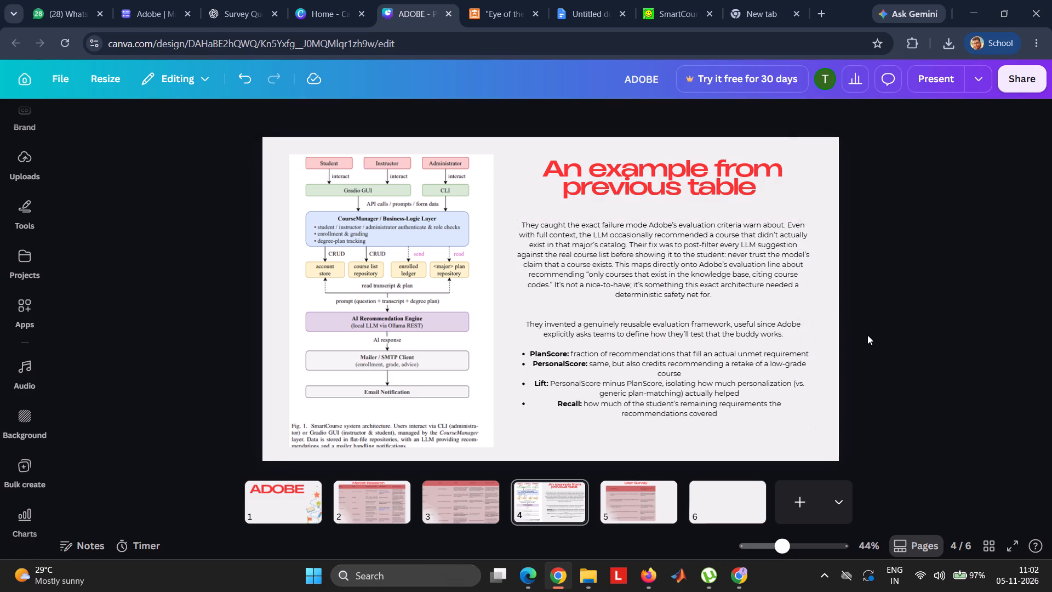
{"action": "left_click", "coordinate": [924, 294]}
{"action": "left_click", "coordinate": [653, 380]}
{"action": "left_click", "coordinate": [946, 345]}
Review pages 1 to 5 of the presentation, checking the research tables, the SmartCourse example and the User Survey page.
{"action": "left_click", "coordinate": [656, 510]}
{"action": "left_click", "coordinate": [554, 513]}
{"action": "left_click", "coordinate": [391, 502]}
{"action": "left_click", "coordinate": [454, 510]}
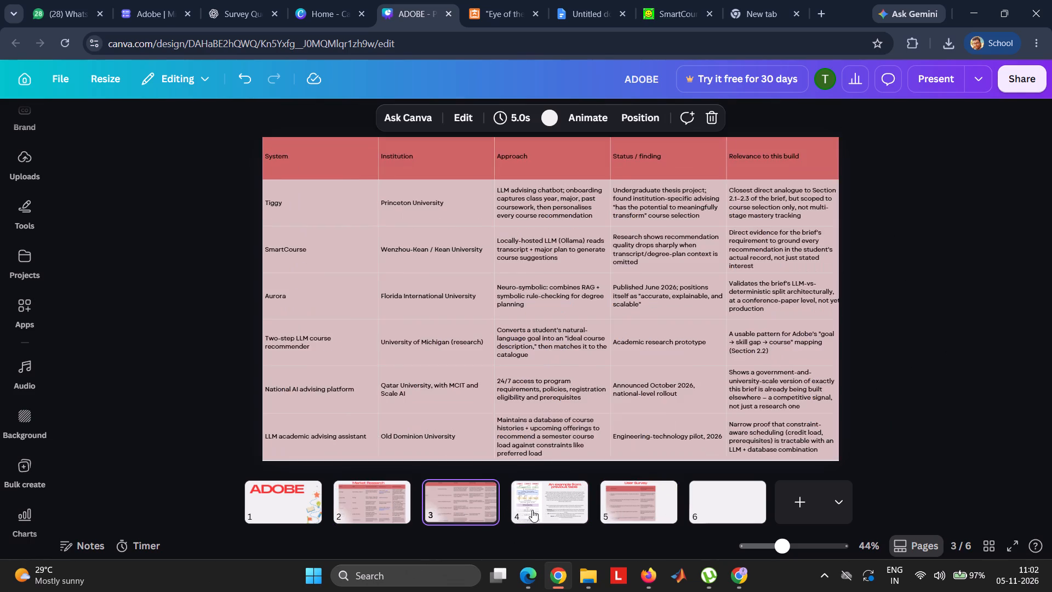
{"action": "left_click", "coordinate": [535, 510]}
{"action": "left_click", "coordinate": [466, 504]}
{"action": "left_click", "coordinate": [565, 521]}
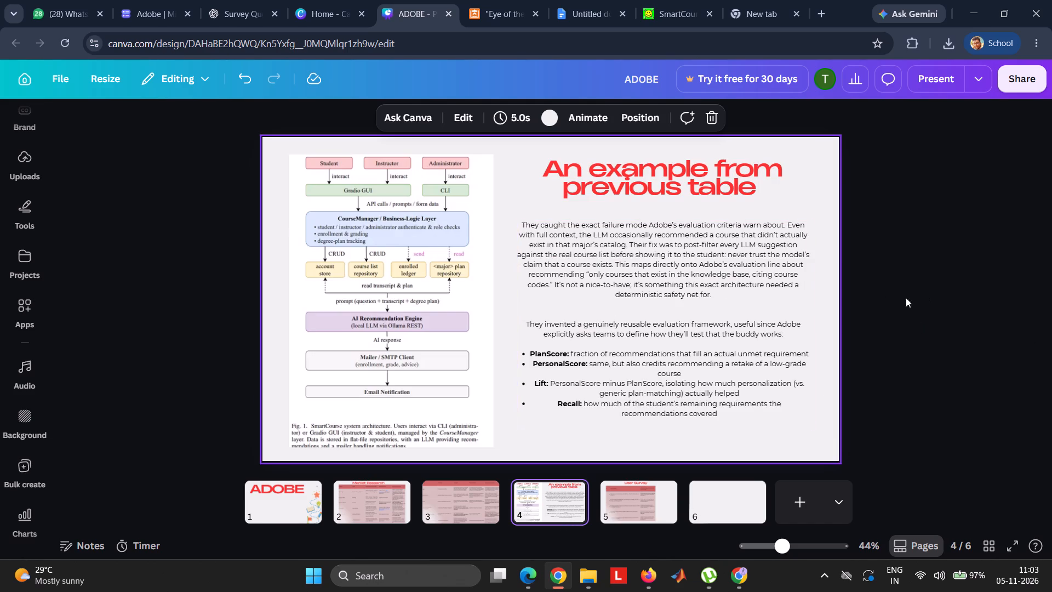
{"action": "left_click", "coordinate": [479, 495]}
{"action": "left_click", "coordinate": [320, 515]}
{"action": "left_click", "coordinate": [392, 493]}
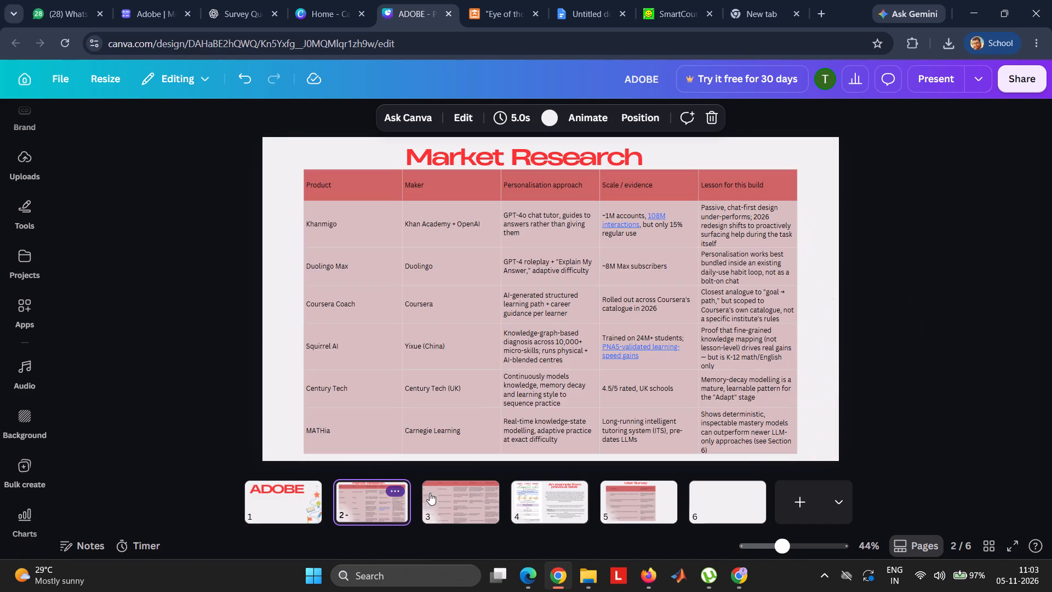
{"action": "left_click", "coordinate": [463, 492]}
{"action": "left_click", "coordinate": [626, 513]}
{"action": "left_click", "coordinate": [571, 498]}
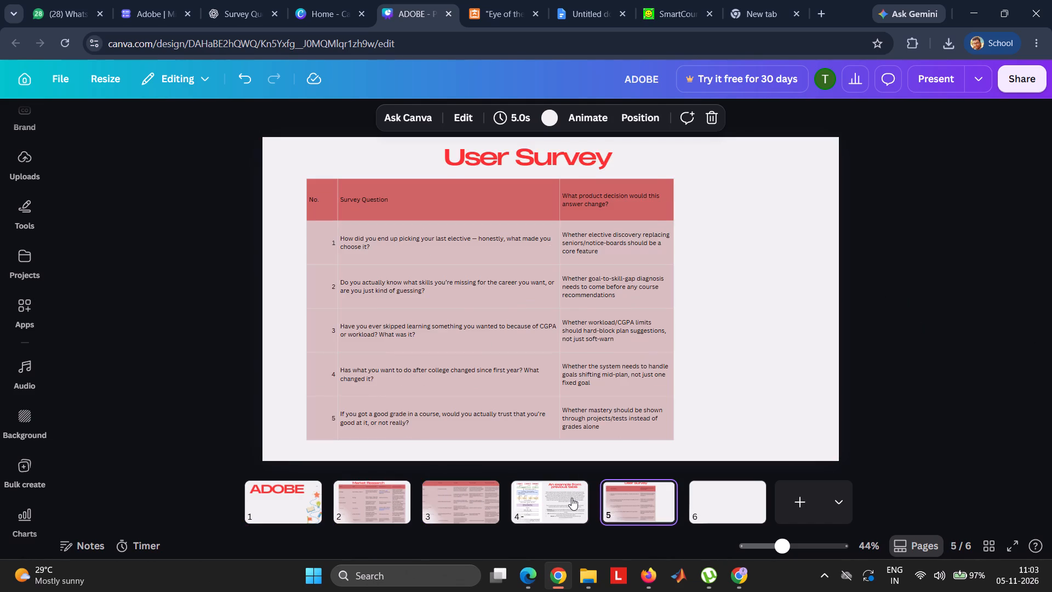
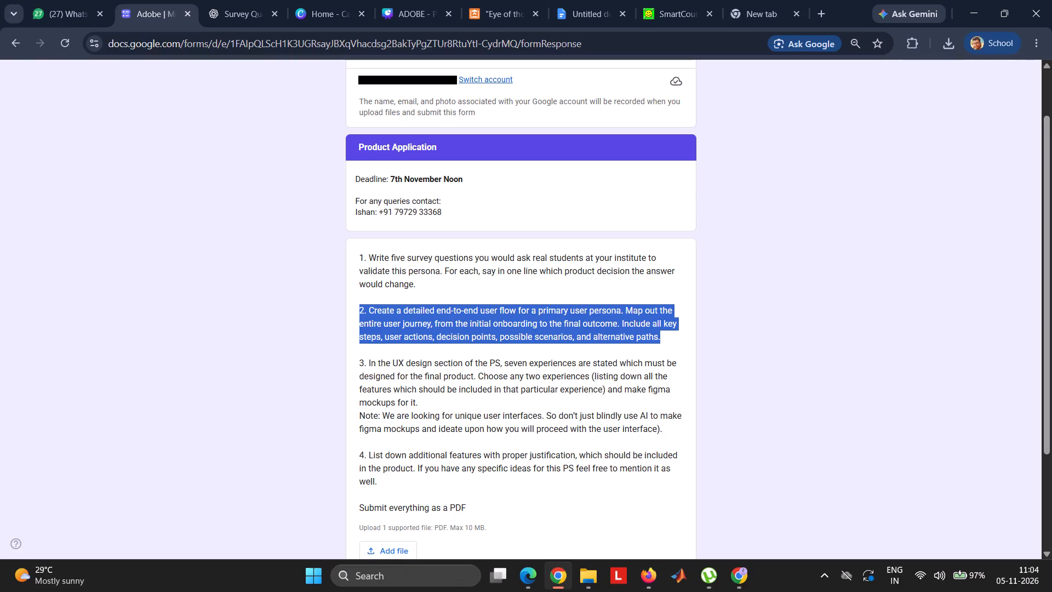
Copy the question 2 text about creating a detailed end-to-end user flow for a primary user persona from the Product Application form.
{"action": "key", "text": "ctrl+c"}
{"action": "left_click", "coordinate": [597, 369]}
{"action": "scroll", "coordinate": [586, 378], "scroll_direction": "down", "scroll_amount": 1}
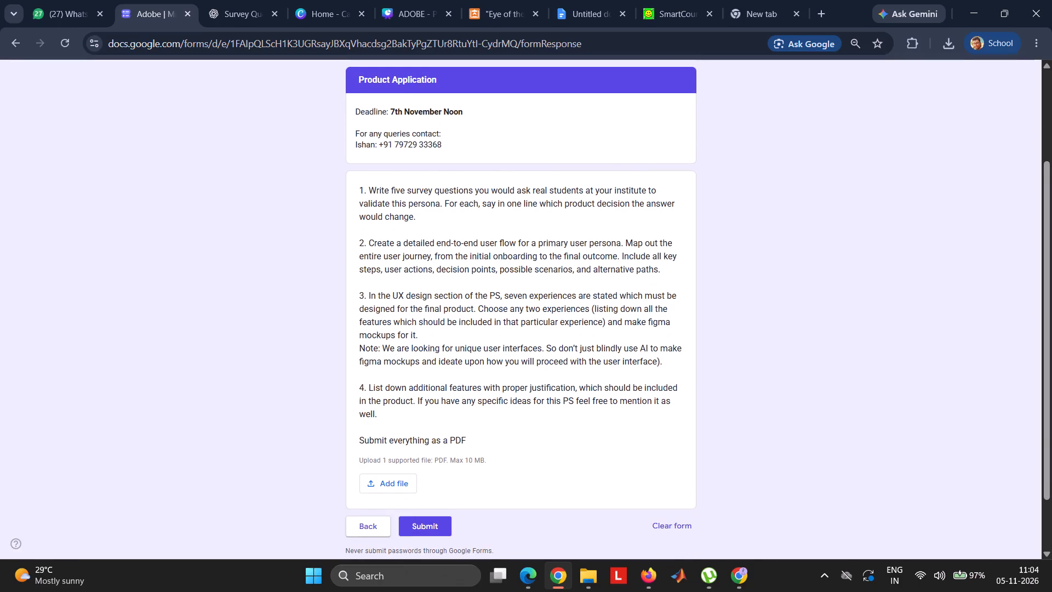
Return to the Canva presentation and append "- Smart course" to the "An example from previous table" heading on page 4.
{"action": "scroll", "coordinate": [448, 255], "scroll_direction": "up", "scroll_amount": 5}
{"action": "left_click", "coordinate": [411, 0]}
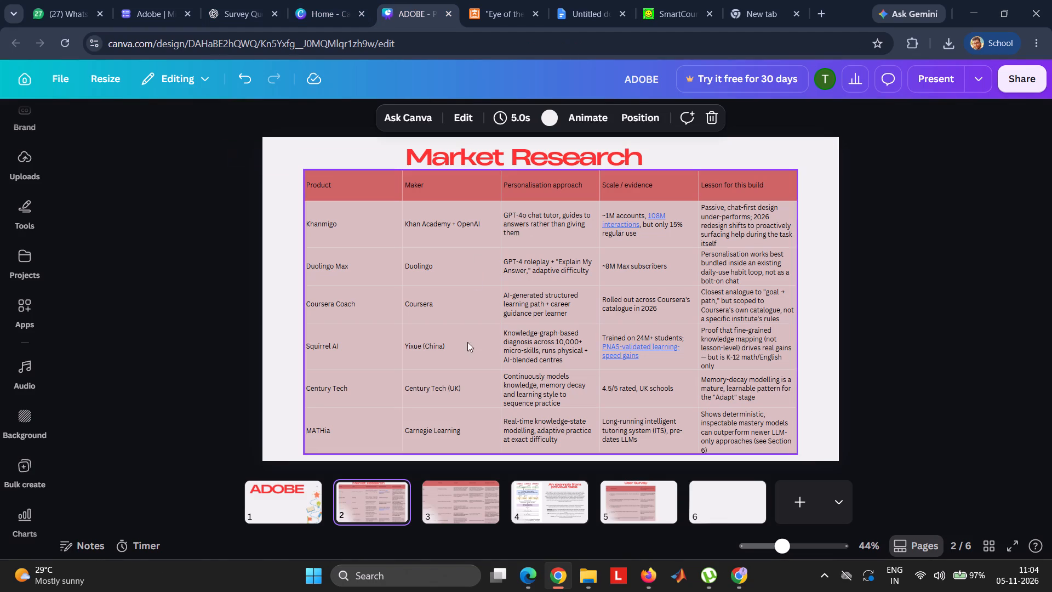
{"action": "left_click", "coordinate": [472, 485]}
{"action": "left_click", "coordinate": [554, 506]}
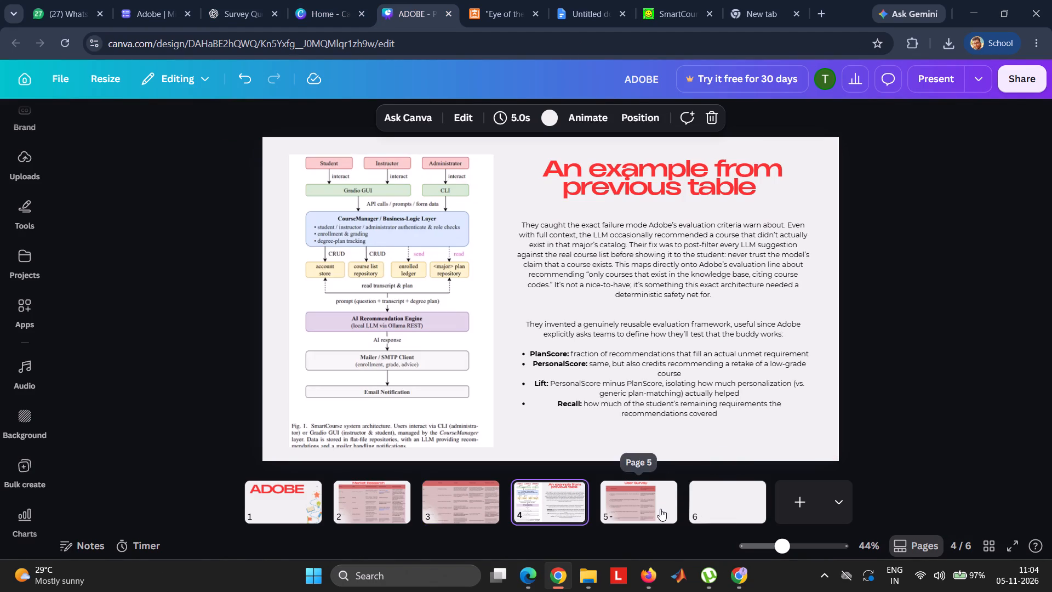
{"action": "left_click", "coordinate": [645, 247]}
{"action": "double_click", "coordinate": [792, 191]}
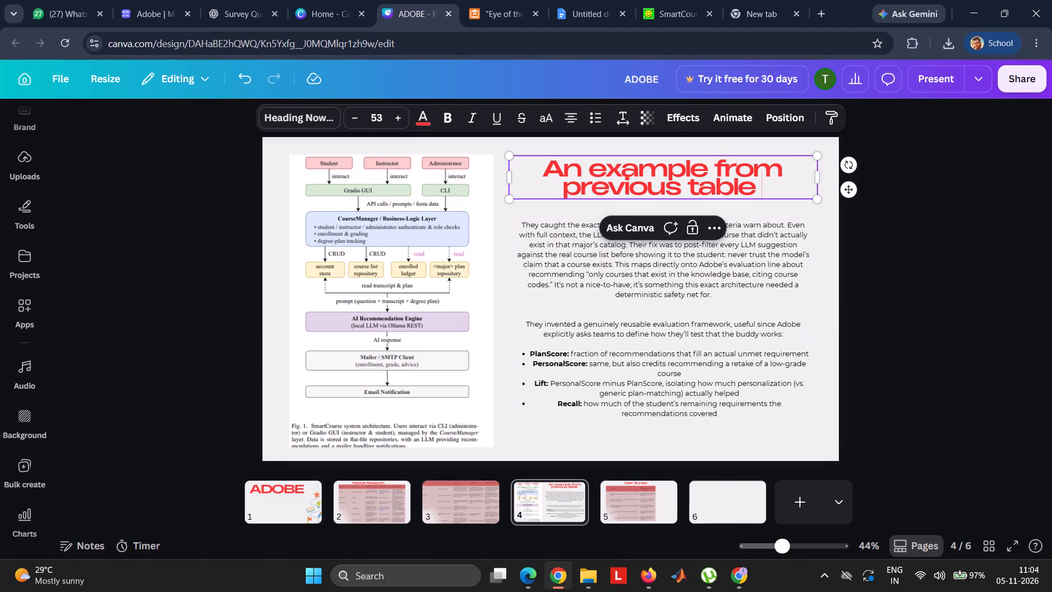
{"action": "type", "text": "-"}
{"action": "key", "text": "space"}
{"action": "key", "text": "s"}
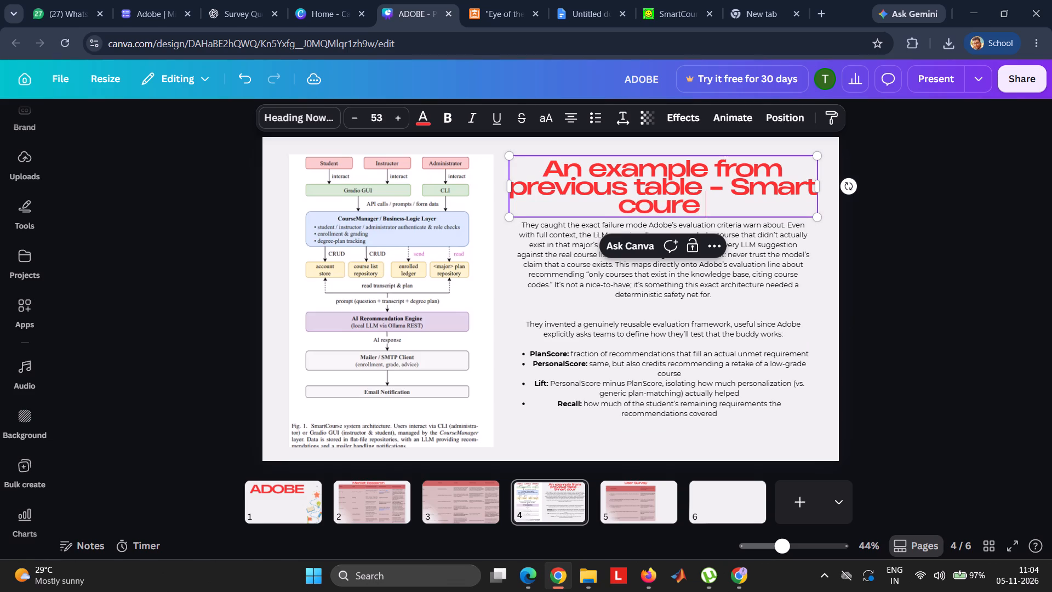
{"action": "key", "text": "BackSpace"}
{"action": "key", "text": "BackSpace"}
{"action": "type", "text": "se"}
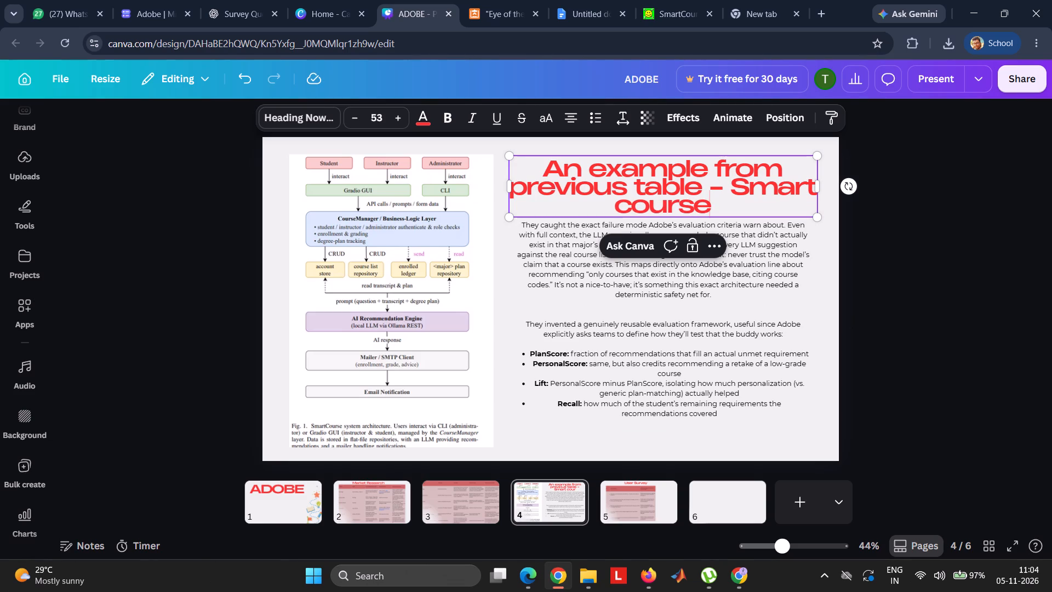
{"action": "left_click", "coordinate": [916, 207]}
Shift page 4's heading slightly up and left, and nudge the key-points text box slightly right and up beneath it.
{"action": "left_click_drag", "start_coordinate": [771, 195], "coordinate": [761, 186]}
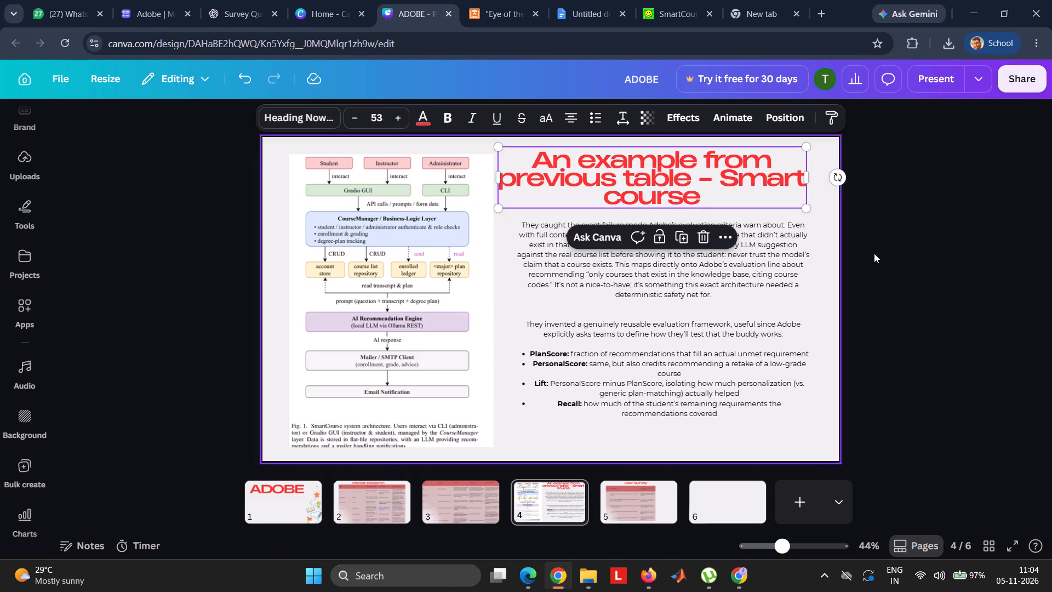
{"action": "left_click", "coordinate": [918, 280]}
{"action": "left_click_drag", "start_coordinate": [789, 312], "coordinate": [793, 309]}
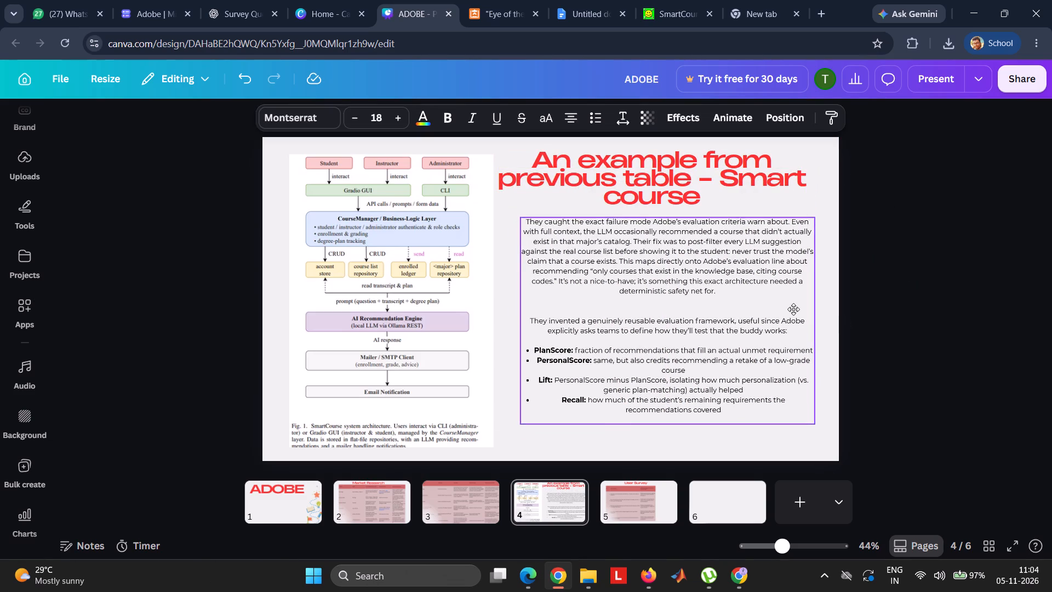
{"action": "left_click_drag", "start_coordinate": [793, 309], "coordinate": [794, 309]}
{"action": "left_click", "coordinate": [945, 394]}
{"action": "left_click", "coordinate": [466, 499]}
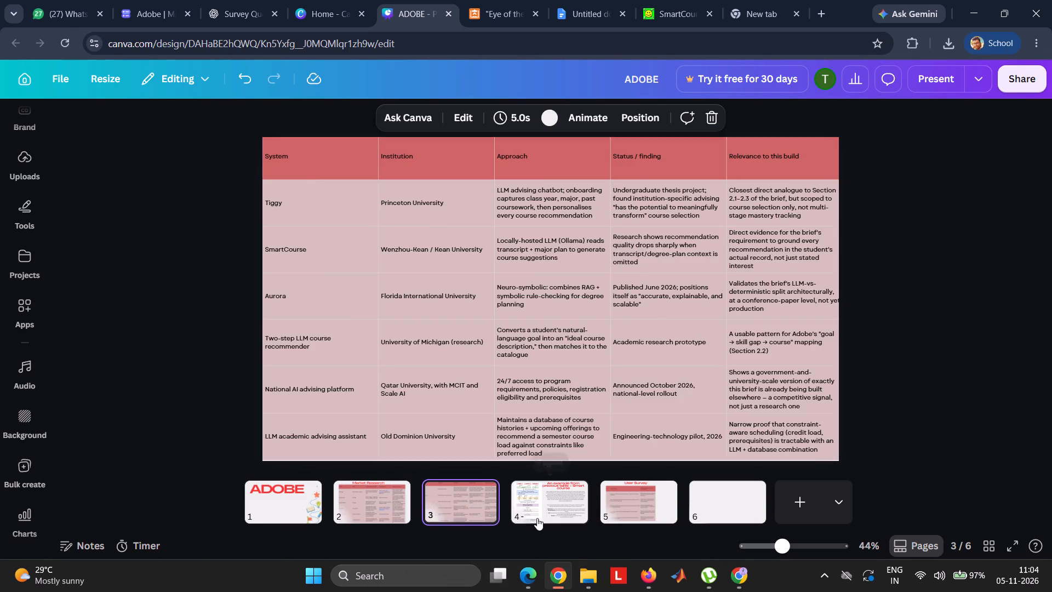
{"action": "left_click", "coordinate": [537, 518]}
{"action": "left_click", "coordinate": [664, 499]}
{"action": "left_click", "coordinate": [489, 502]}
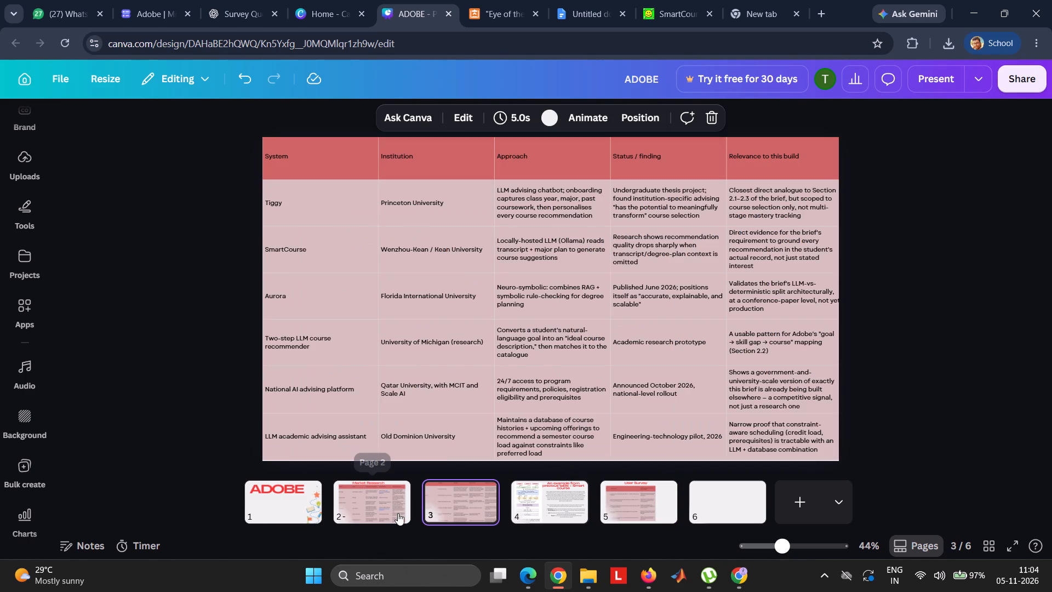
{"action": "left_click", "coordinate": [387, 508]}
{"action": "left_click", "coordinate": [665, 516]}
{"action": "left_click", "coordinate": [550, 506]}
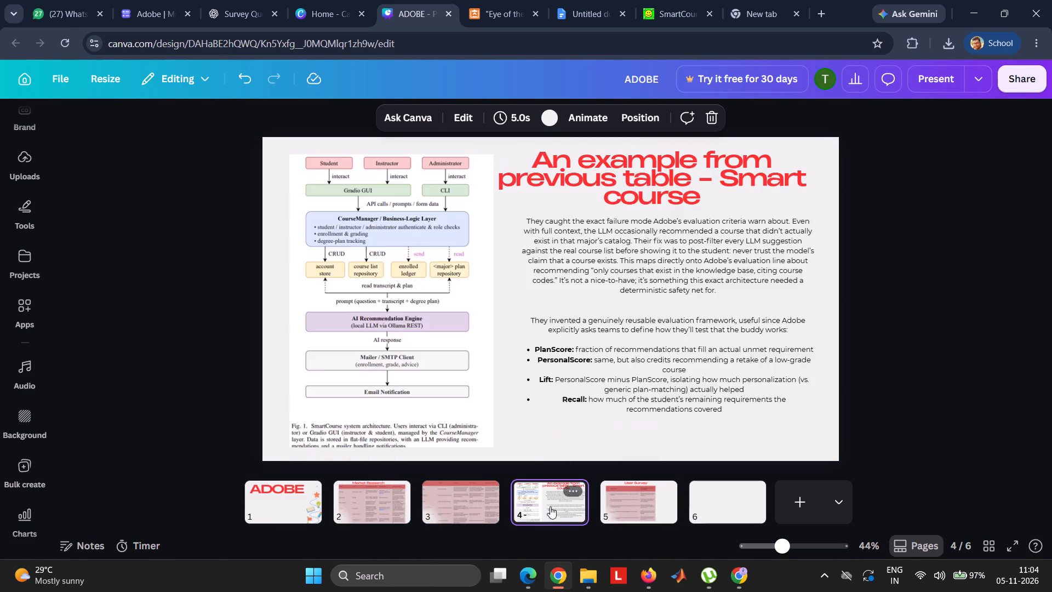
{"action": "left_click", "coordinate": [453, 494]}
{"action": "left_click", "coordinate": [978, 344]}
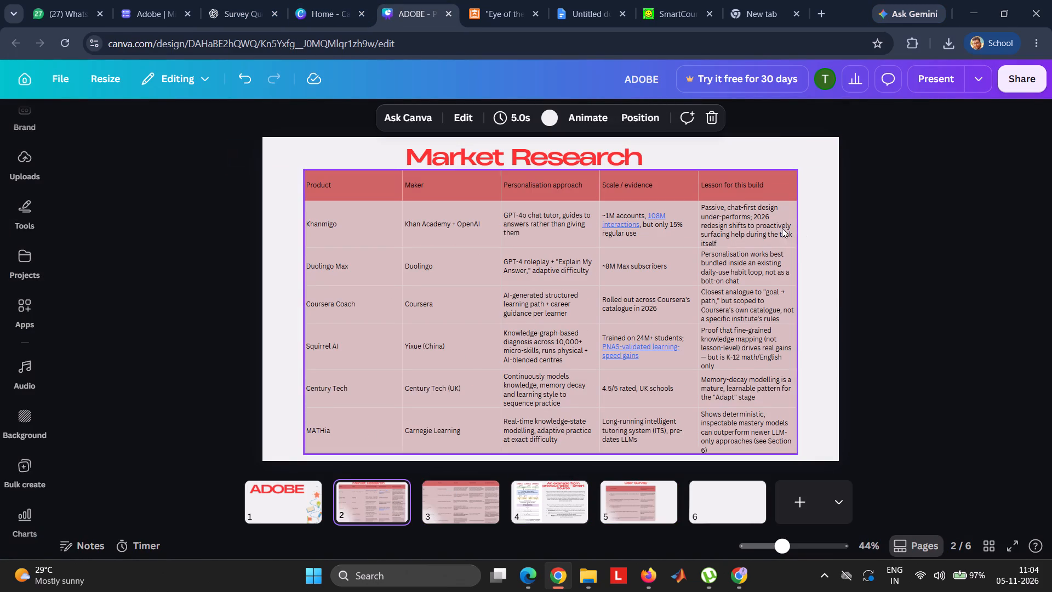
{"action": "left_click", "coordinate": [781, 228]}
{"action": "left_click", "coordinate": [861, 311]}
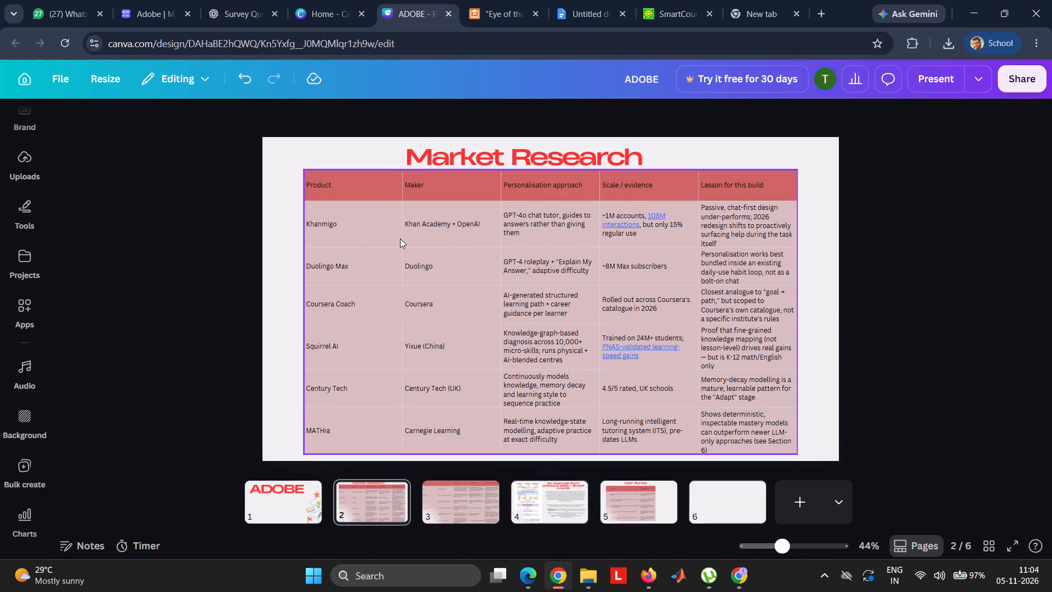
Check the application form's questions, and look through the personalisation, evidence and lesson cells in page 2's Market Research table.
{"action": "double_click", "coordinate": [647, 169]}
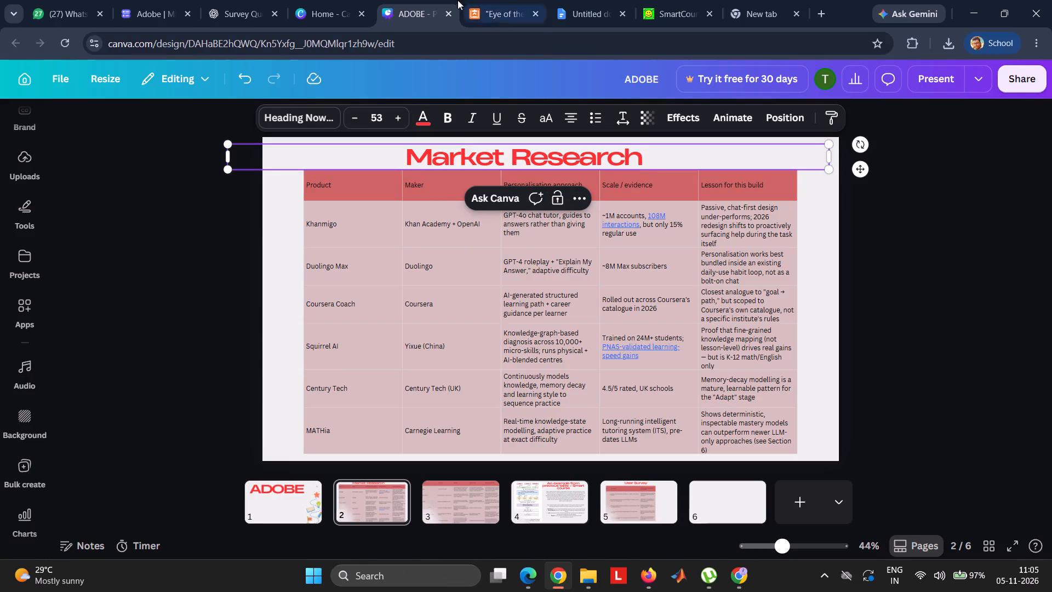
{"action": "left_click", "coordinate": [184, 0]}
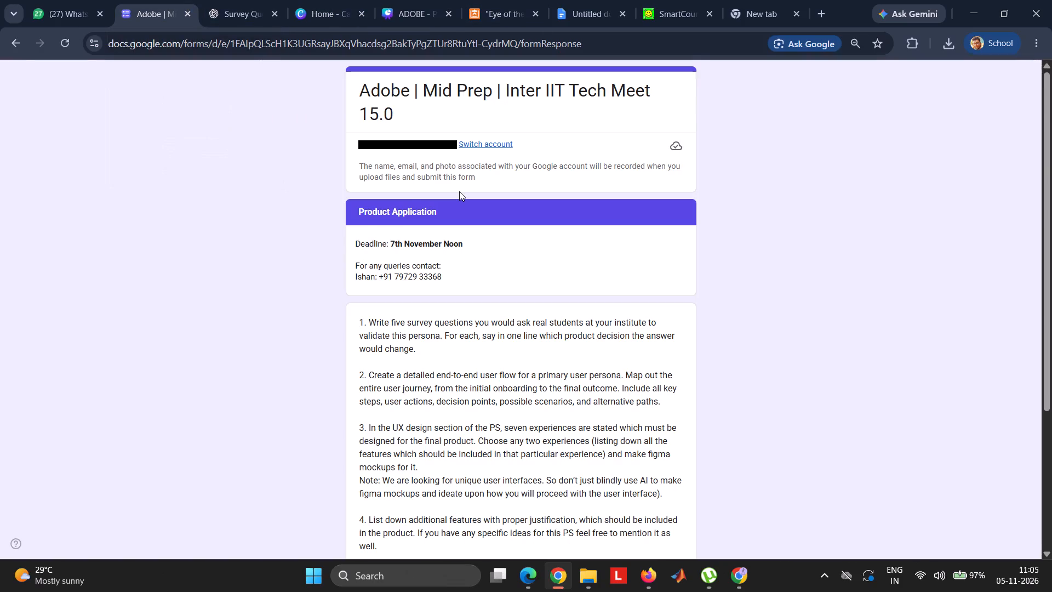
{"action": "scroll", "coordinate": [459, 196], "scroll_direction": "down", "scroll_amount": 2}
{"action": "left_click", "coordinate": [399, 0]}
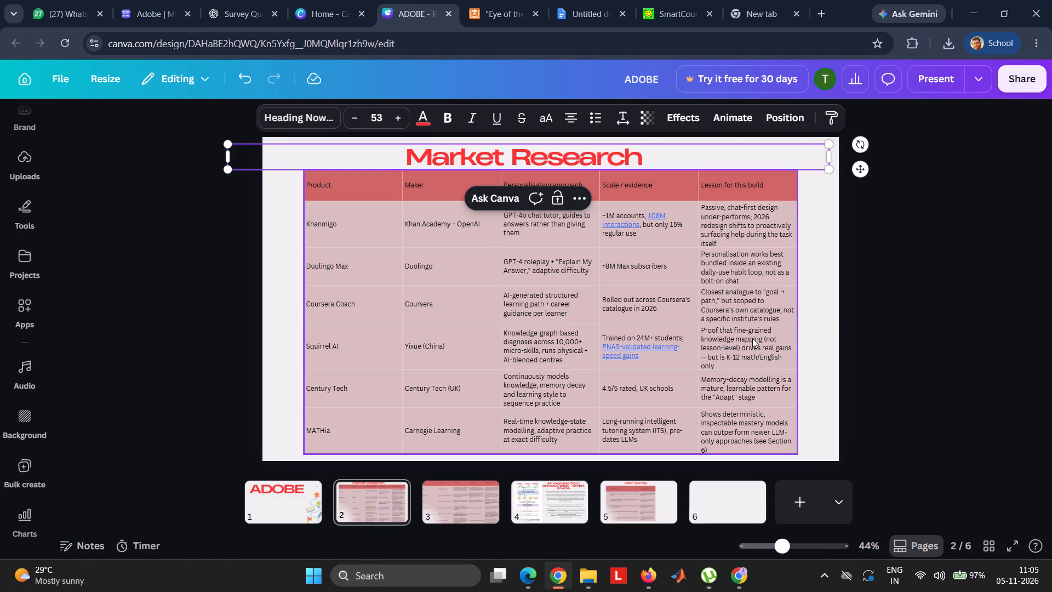
{"action": "left_click", "coordinate": [754, 355]}
{"action": "left_click", "coordinate": [756, 391]}
{"action": "left_click", "coordinate": [534, 382]}
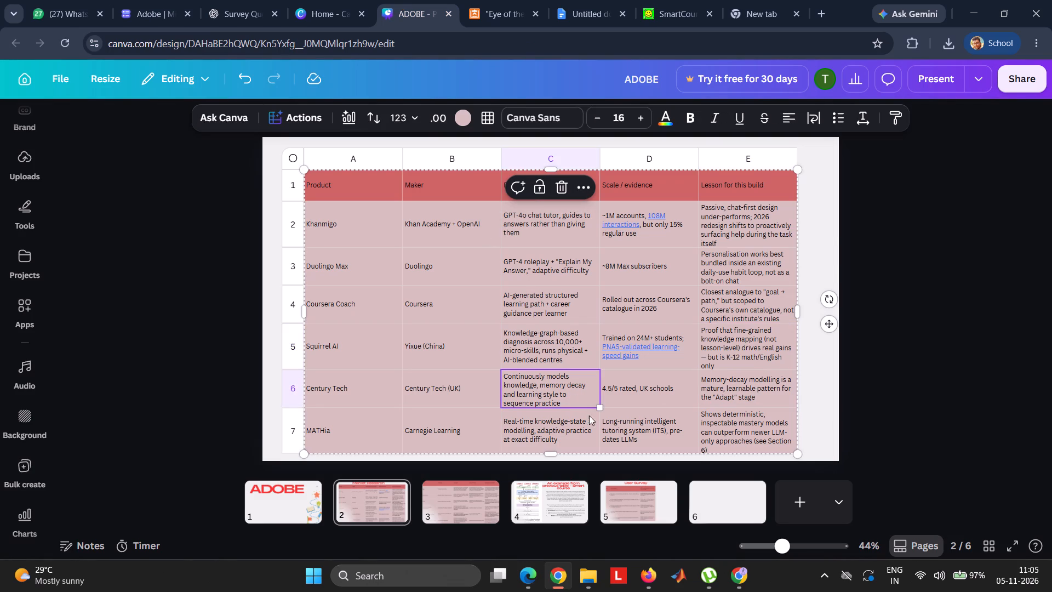
{"action": "left_click", "coordinate": [568, 433]}
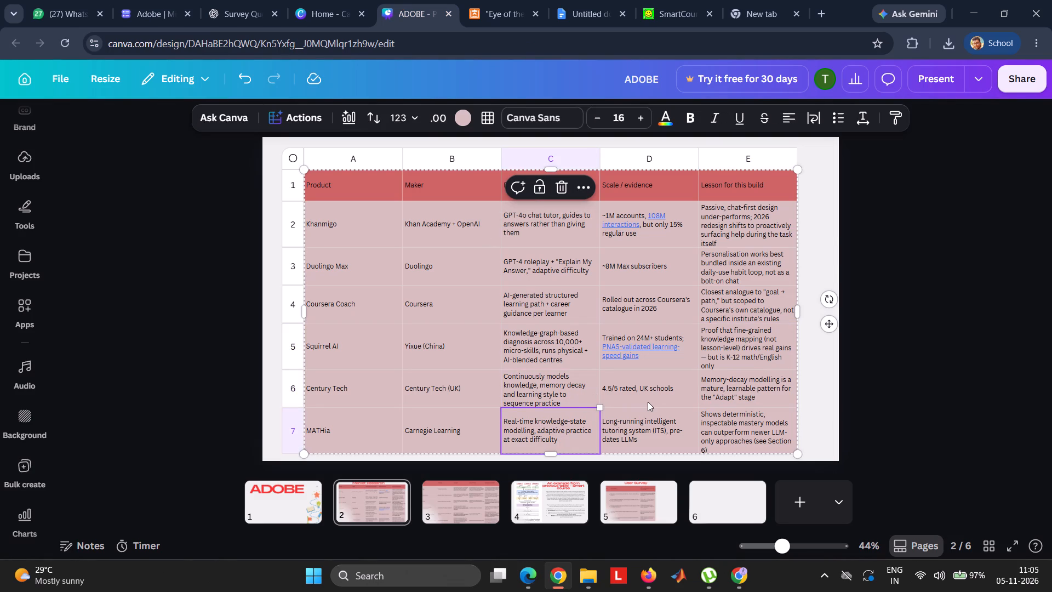
{"action": "left_click", "coordinate": [648, 402]}
{"action": "left_click", "coordinate": [640, 438]}
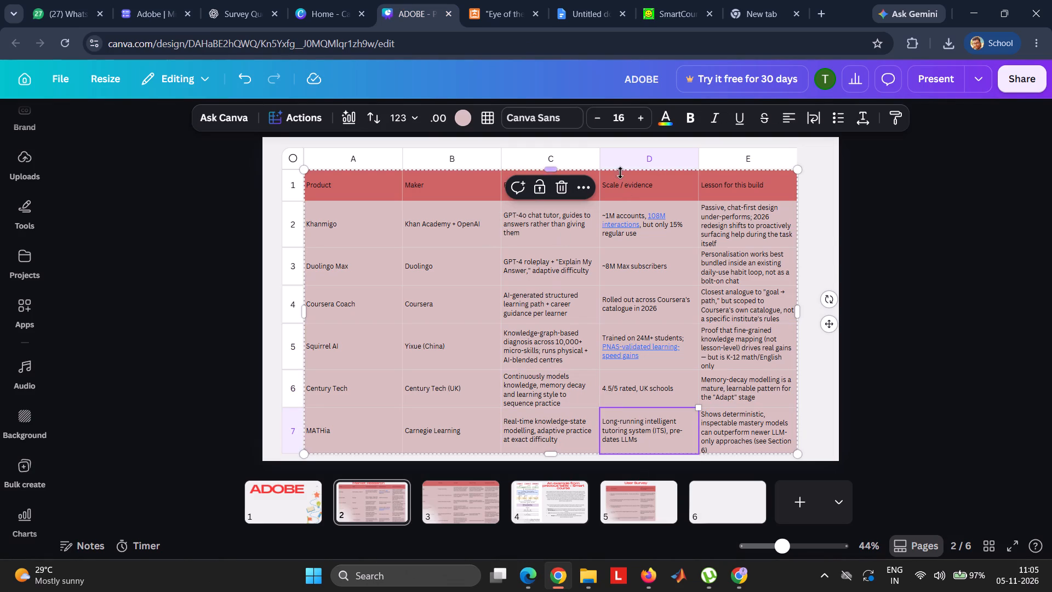
{"action": "left_click", "coordinate": [844, 309]}
Look up the project title on Adobe.pdf's cover and extend page 2's heading to "Market Research - Ai based personalised learning".
{"action": "double_click", "coordinate": [663, 159]}
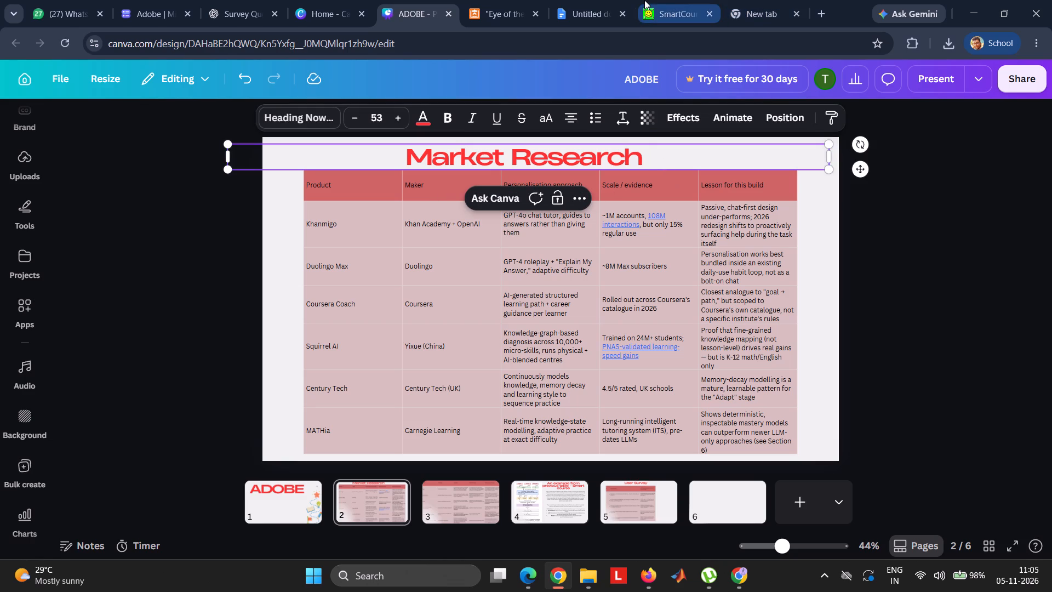
{"action": "left_click", "coordinate": [527, 584]}
{"action": "scroll", "coordinate": [643, 380], "scroll_direction": "up", "scroll_amount": 7}
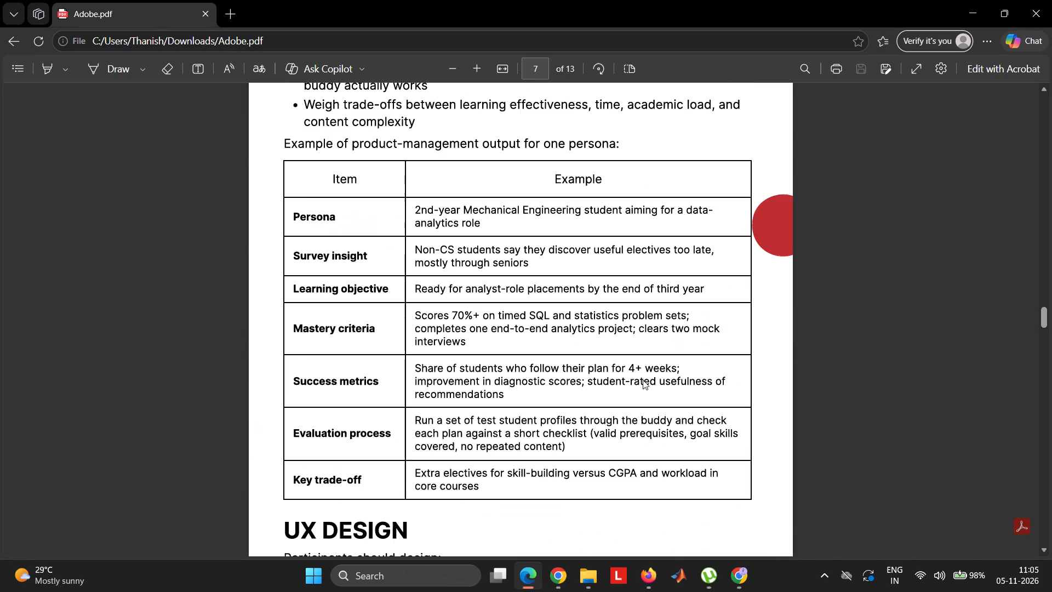
{"action": "scroll", "coordinate": [643, 380], "scroll_direction": "up", "scroll_amount": 3}
{"action": "left_click_drag", "start_coordinate": [1042, 316], "coordinate": [1051, 130]}
{"action": "left_click_drag", "start_coordinate": [658, 443], "coordinate": [330, 403]}
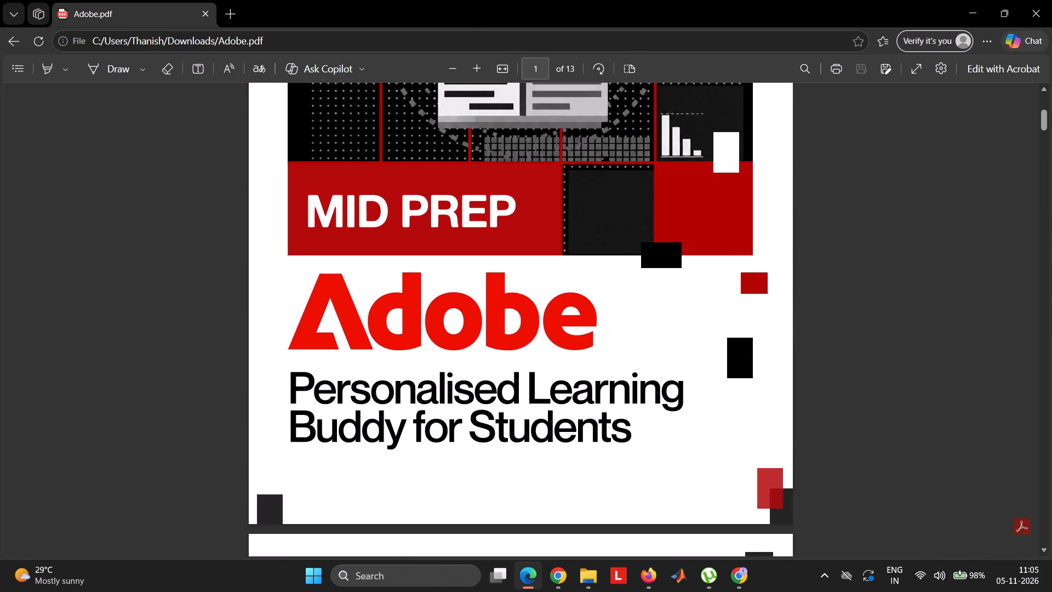
{"action": "left_click_drag", "start_coordinate": [330, 403], "coordinate": [312, 396]}
{"action": "left_click_drag", "start_coordinate": [293, 390], "coordinate": [646, 424]}
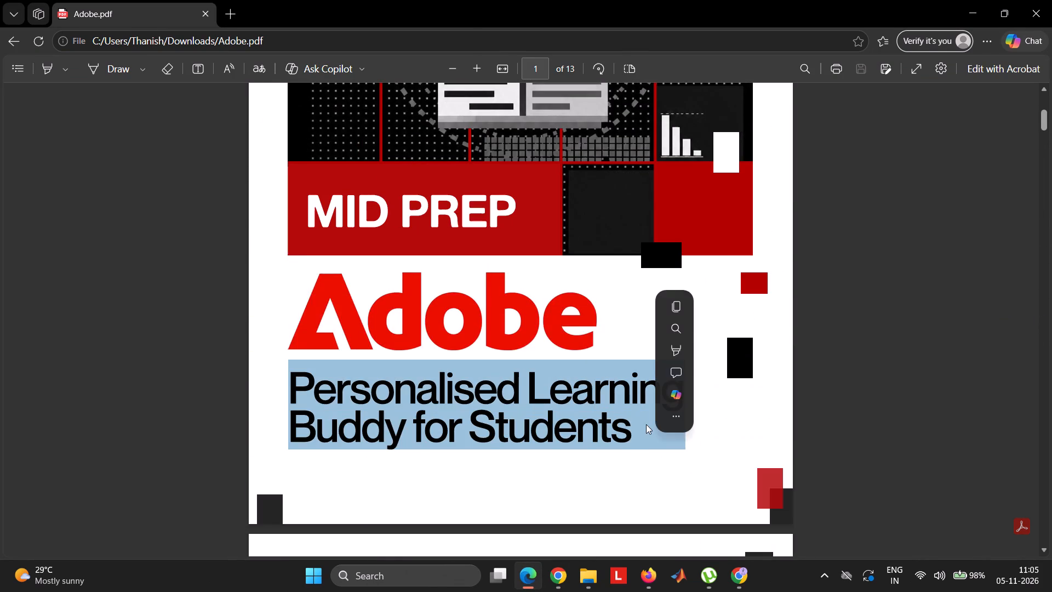
{"action": "left_click", "coordinate": [646, 424]}
{"action": "key", "text": "alt+Tab"}
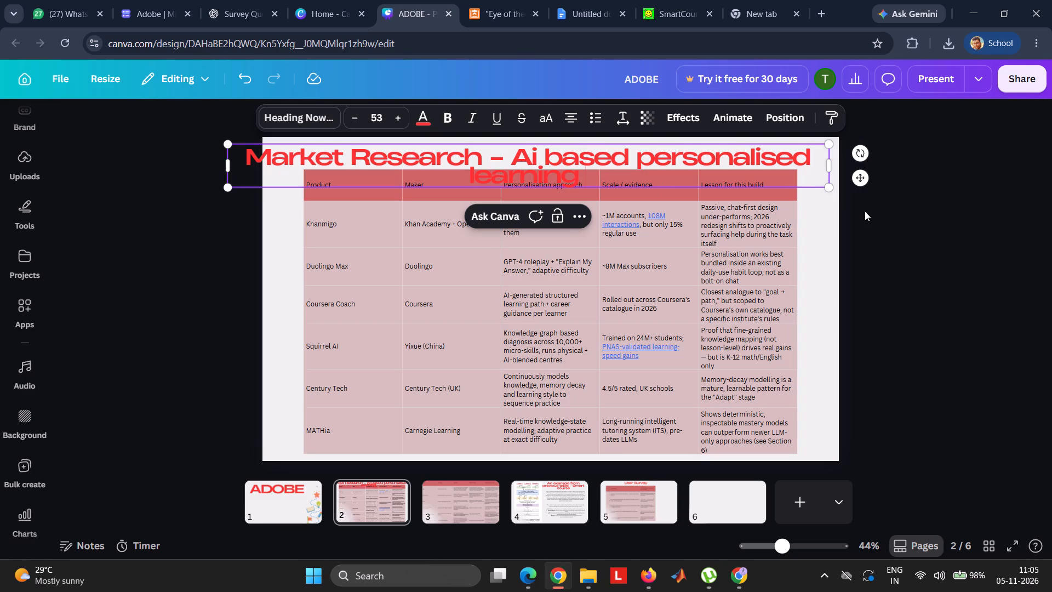
Reduce the page 2 heading's font size to 38 and move it slightly right and down, centred above the table.
{"action": "triple_click", "coordinate": [352, 117]}
{"action": "triple_click", "coordinate": [351, 117]}
{"action": "triple_click", "coordinate": [351, 117]}
{"action": "triple_click", "coordinate": [351, 117]}
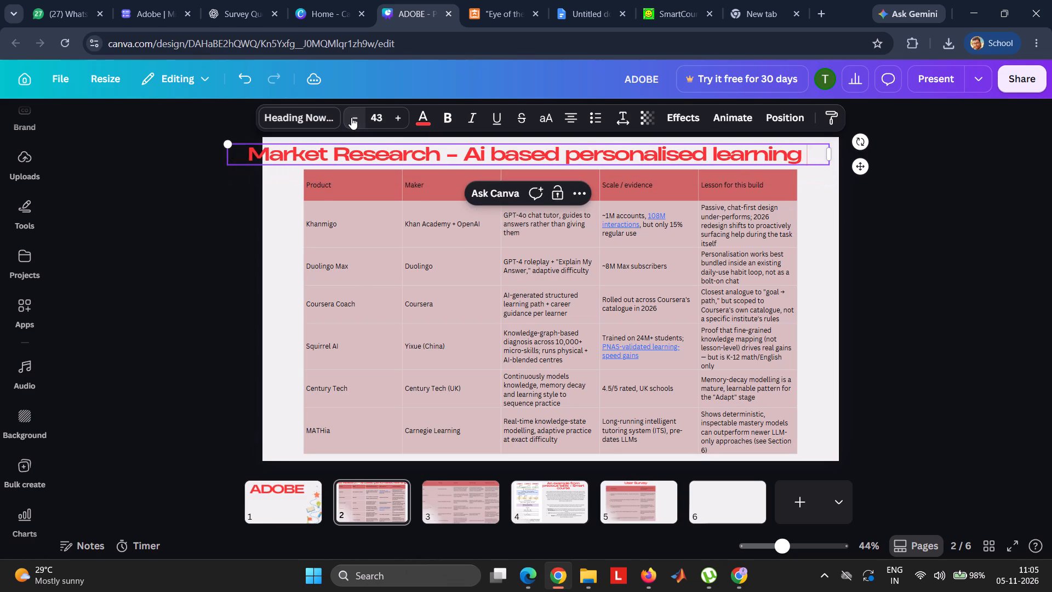
{"action": "double_click", "coordinate": [351, 117]}
{"action": "left_click", "coordinate": [351, 117]}
{"action": "left_click", "coordinate": [1011, 329]}
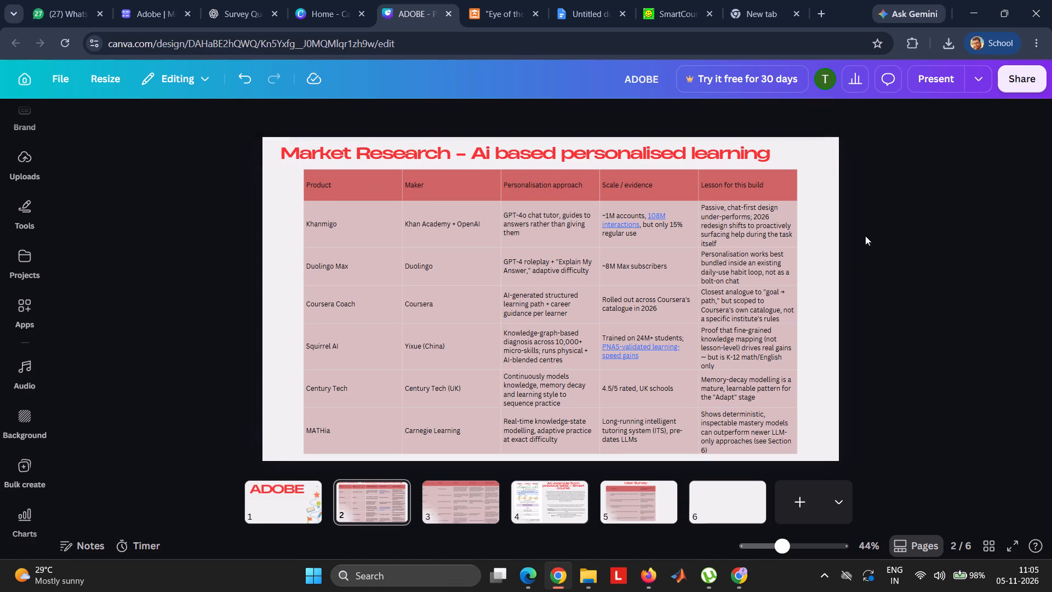
{"action": "left_click_drag", "start_coordinate": [766, 148], "coordinate": [780, 151]}
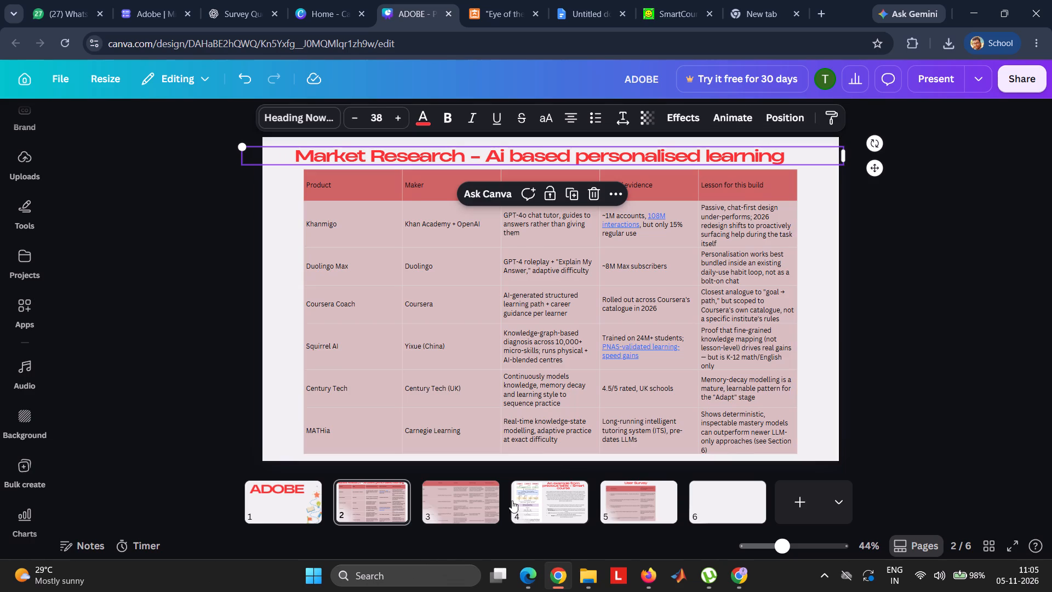
Review the presentation's pages, checking the cover, the Smart course example and the User Survey page.
{"action": "left_click", "coordinate": [454, 497]}
{"action": "left_click", "coordinate": [537, 490]}
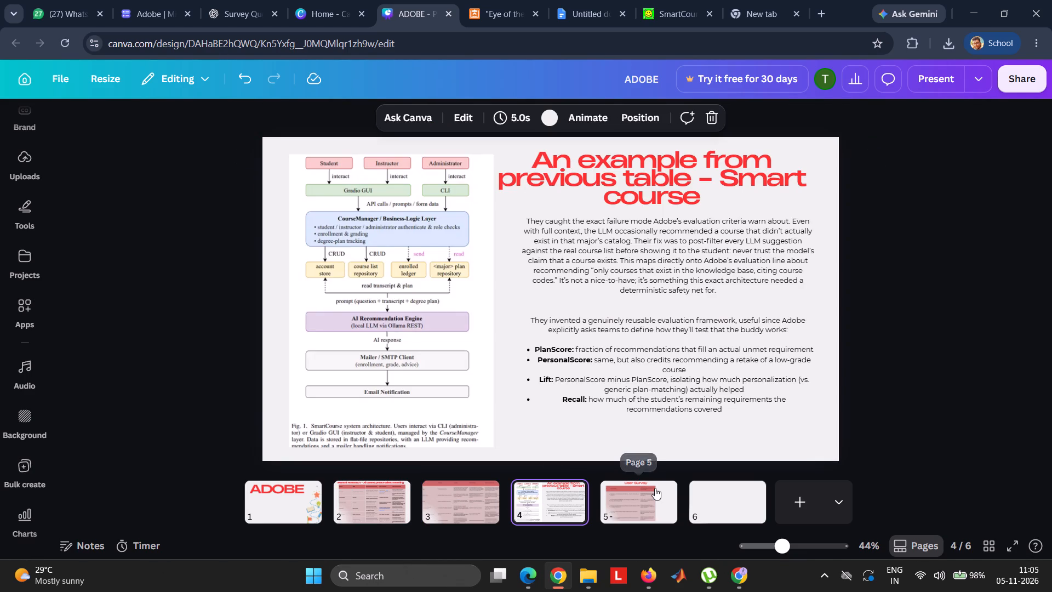
{"action": "left_click", "coordinate": [650, 499]}
{"action": "left_click", "coordinate": [568, 497]}
{"action": "left_click", "coordinate": [472, 513]}
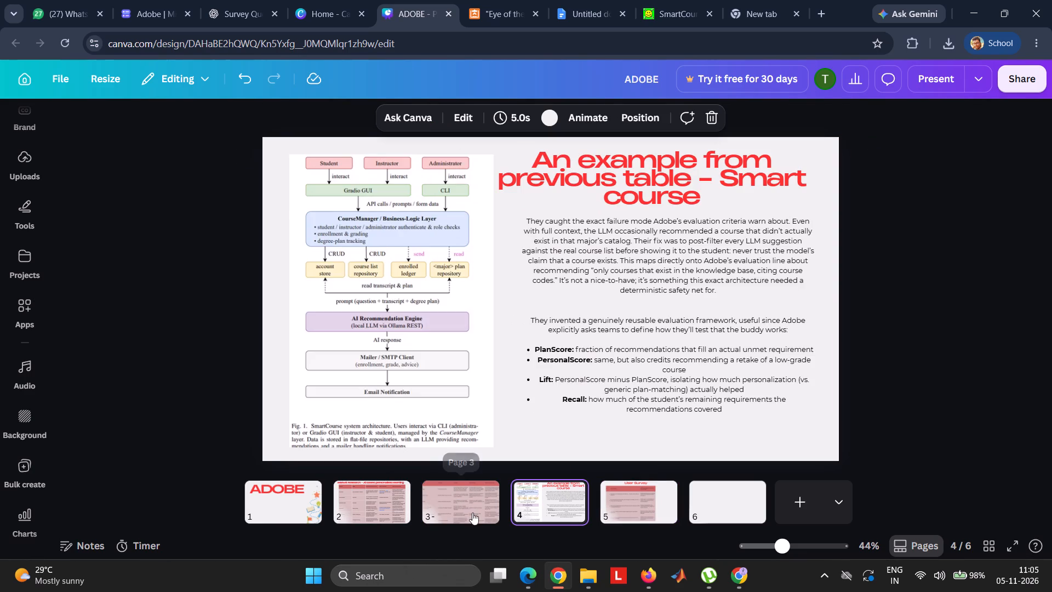
{"action": "left_click", "coordinate": [379, 510]}
{"action": "left_click", "coordinate": [284, 496]}
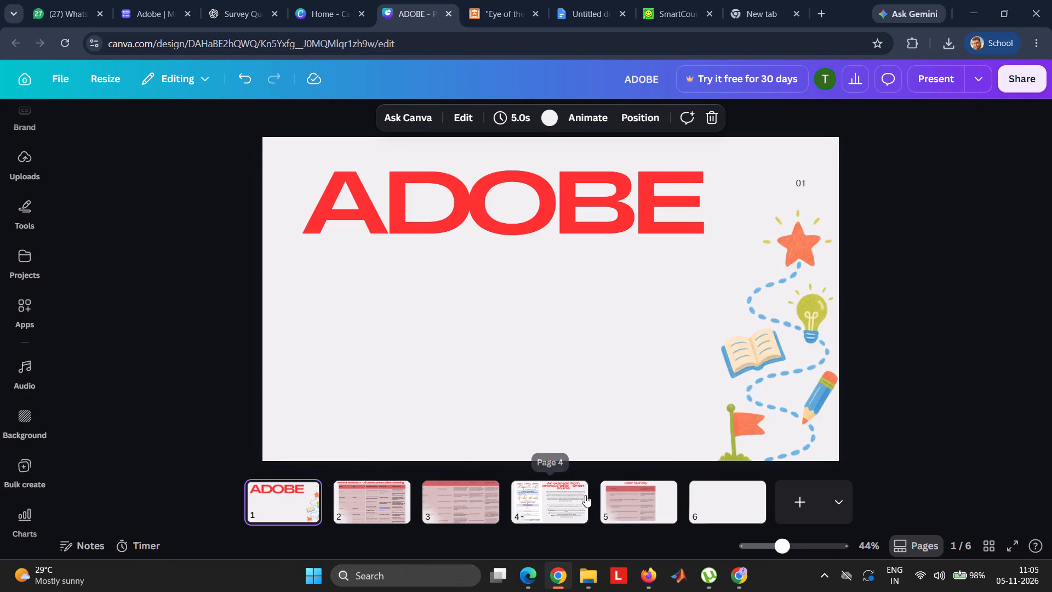
{"action": "left_click", "coordinate": [585, 495]}
{"action": "left_click", "coordinate": [619, 500]}
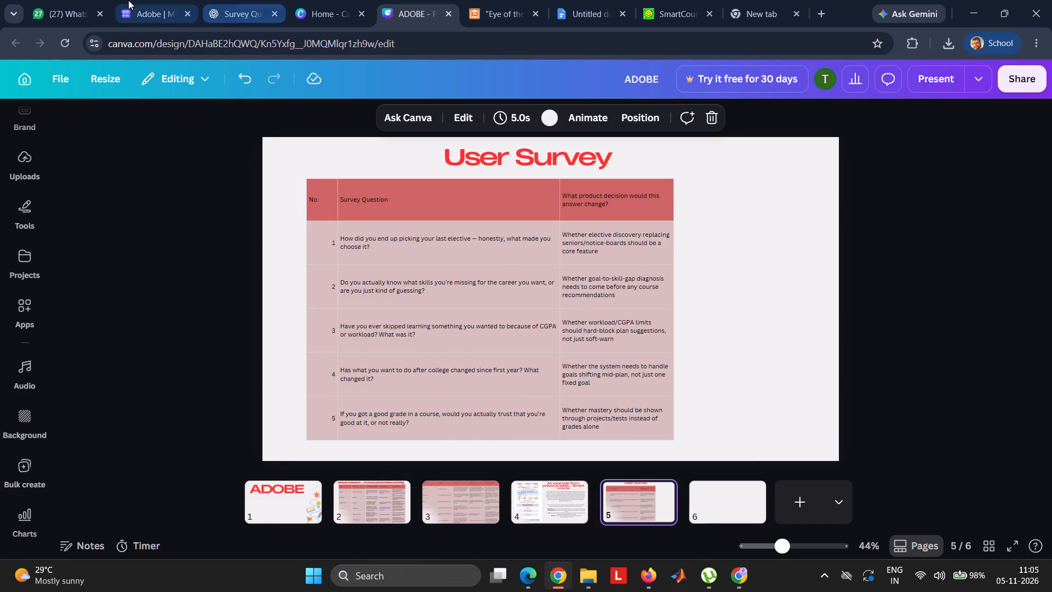